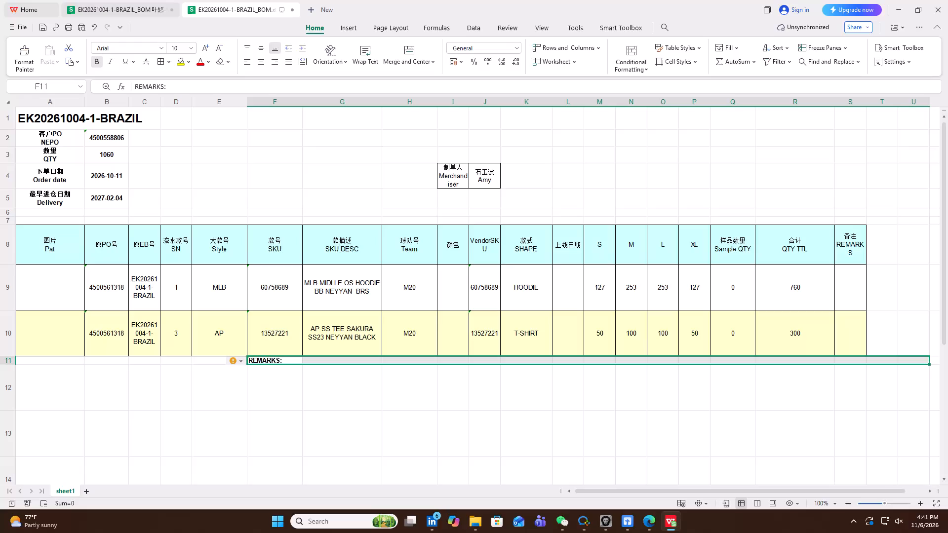
Clear the REMARKS: text from the row directly below the product table.
click(286, 362)
key(Delete)
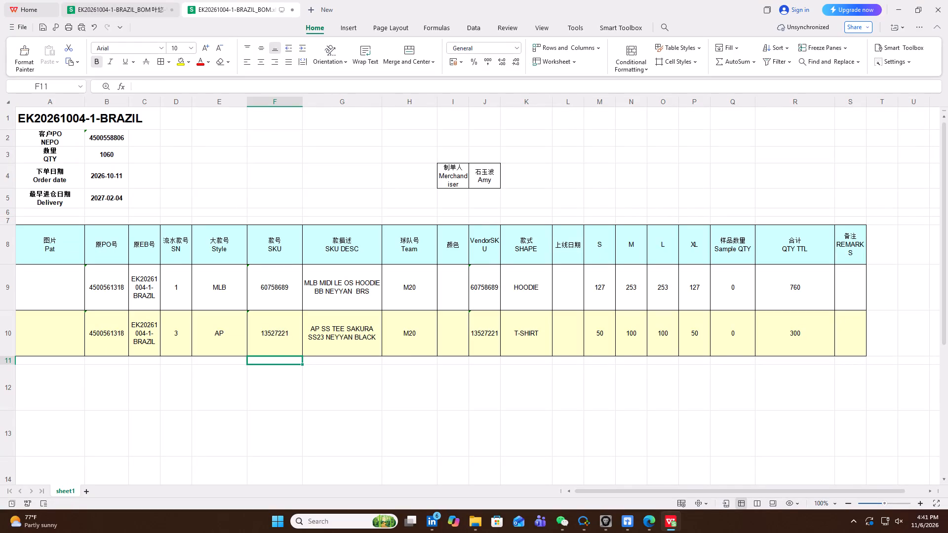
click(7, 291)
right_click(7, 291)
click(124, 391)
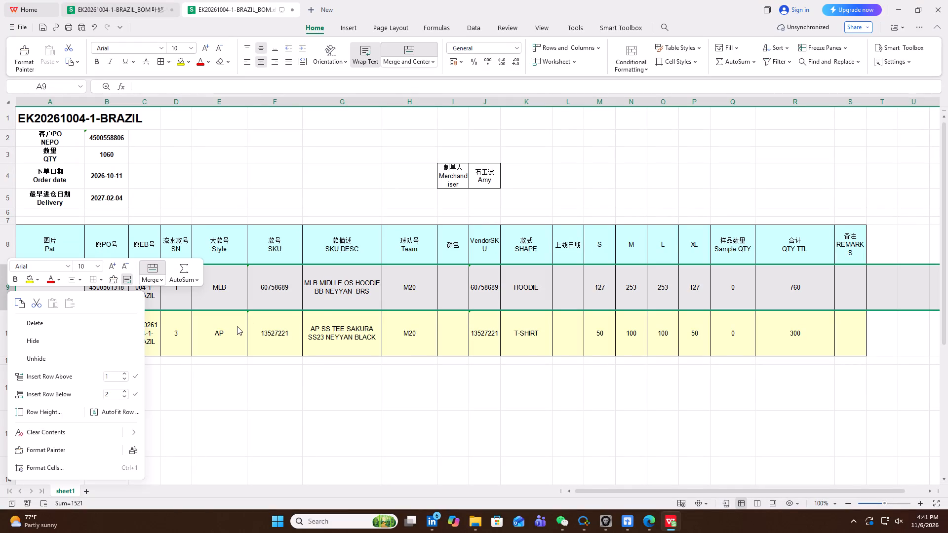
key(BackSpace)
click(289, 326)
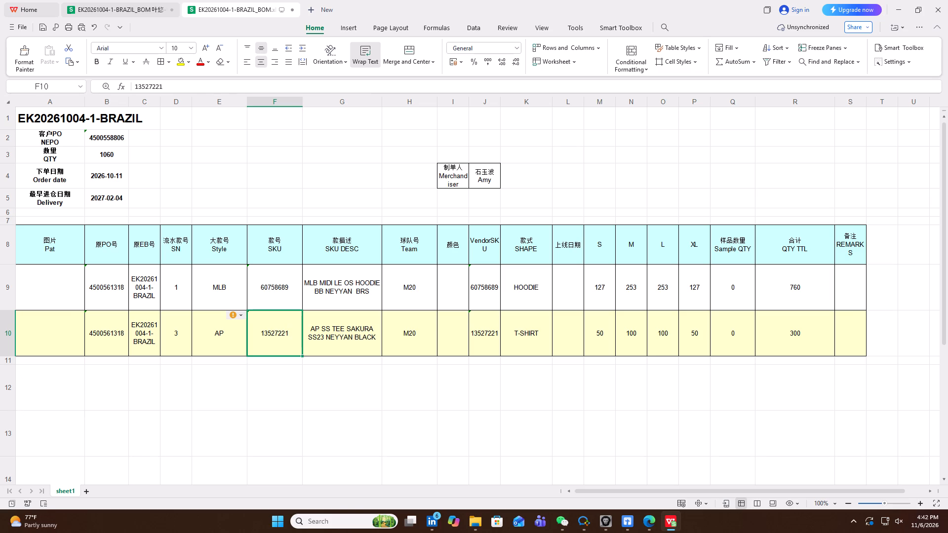
Delete the 上线日期 column and the 样品数量 Sample QTY column from the table.
click(569, 101)
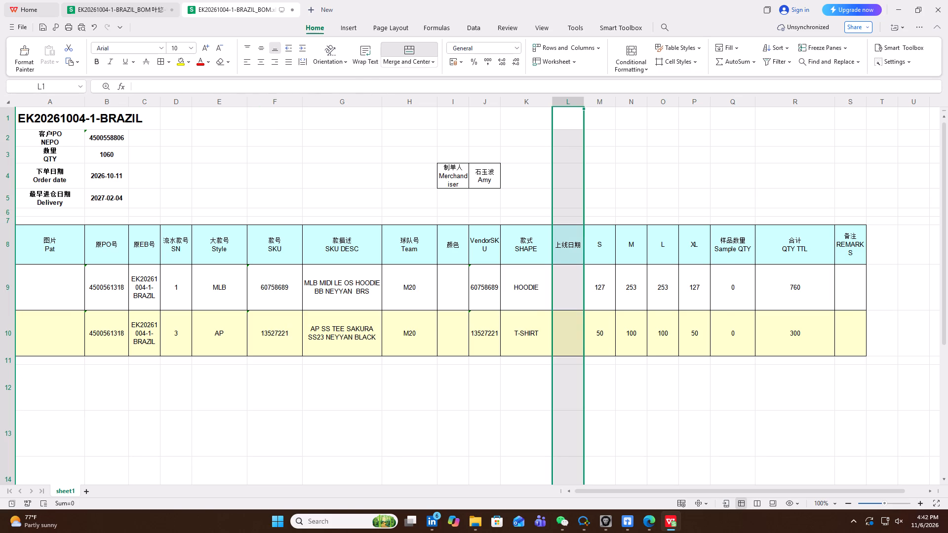
right_click(568, 152)
click(600, 185)
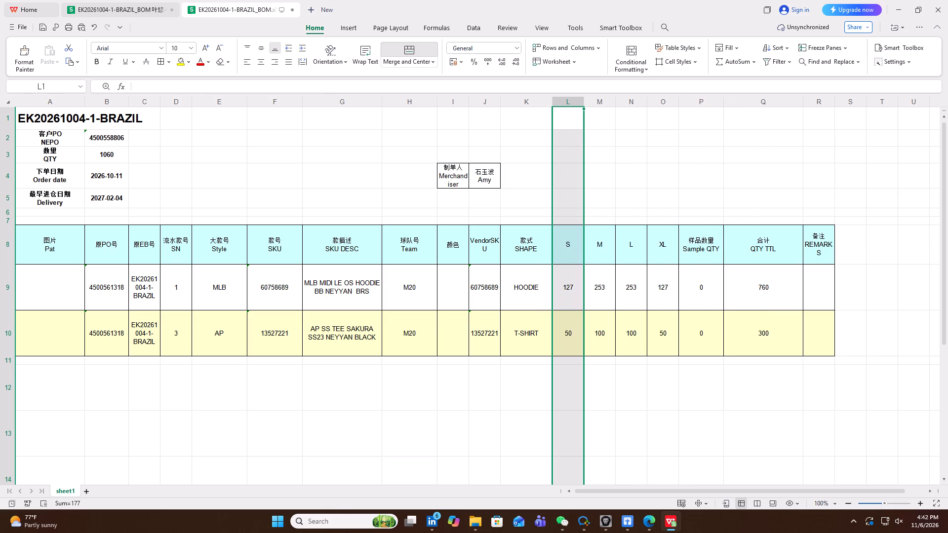
click(573, 310)
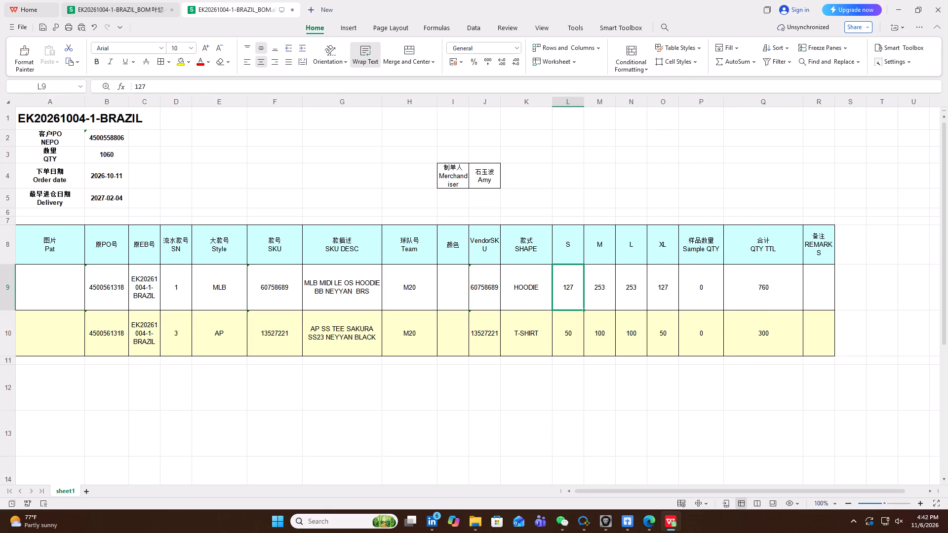
click(703, 101)
right_click(707, 169)
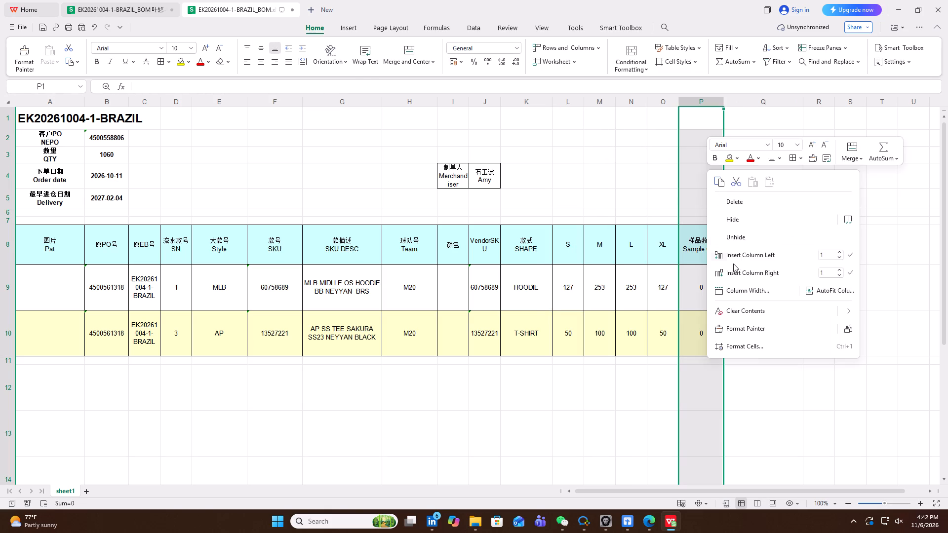
click(743, 196)
Replace the 备注 REMARKS column heading with Artwork.
click(785, 246)
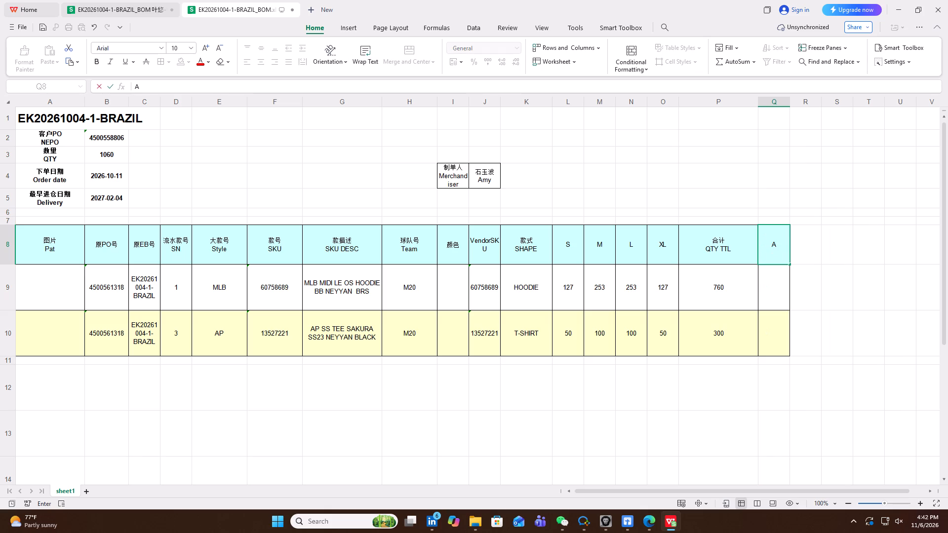
text(rtowrk)
key(BackSpace)
key(BackSpace)
key(BackSpace)
key(BackSpace)
text(work)
click(786, 295)
scroll(84, 354, up, 3)
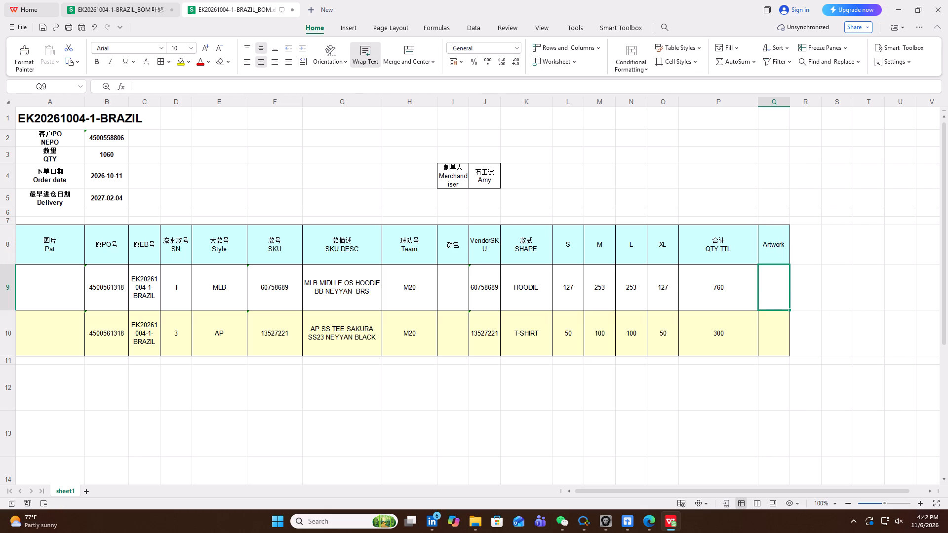
Widen the 原EB号 column so each order code fits on two lines.
scroll(95, 346, up, 4)
drag(162, 101, 171, 103)
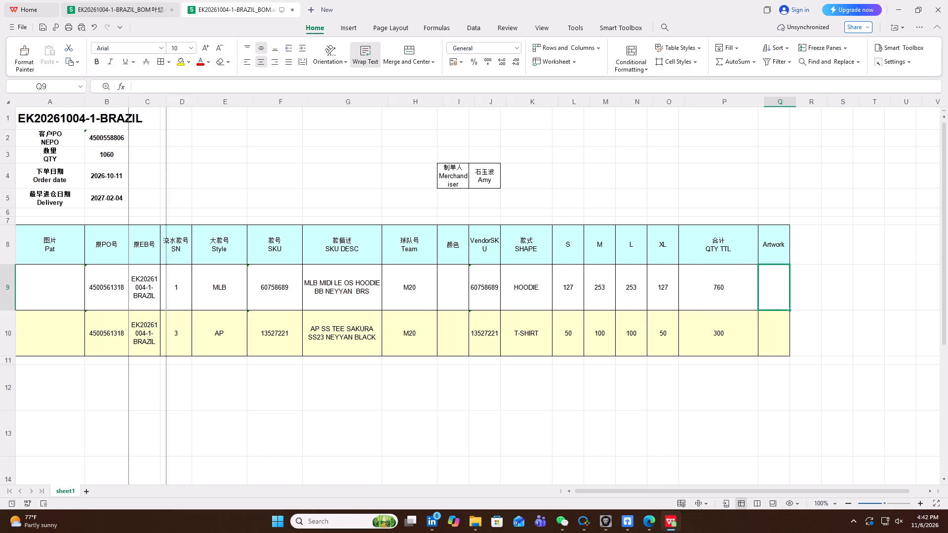
drag(171, 103, 178, 104)
drag(177, 100, 188, 104)
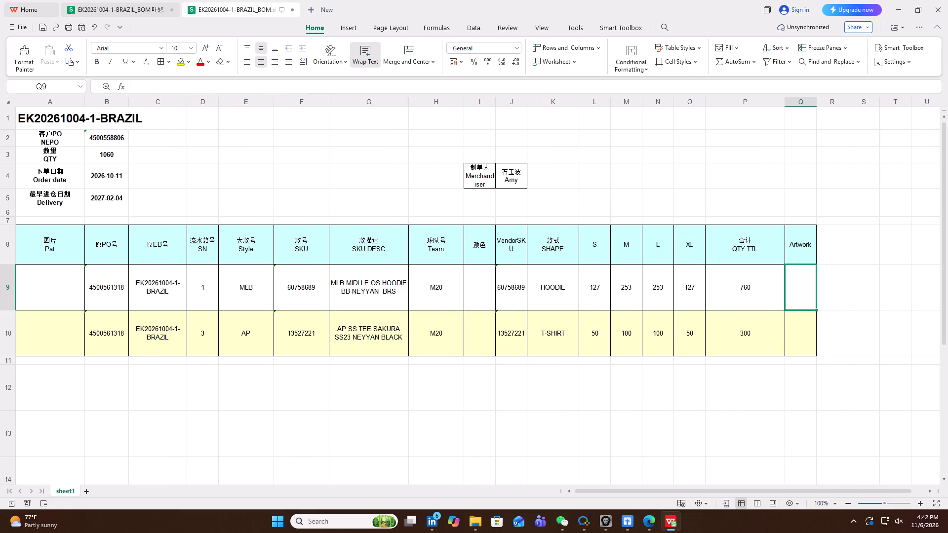
click(206, 289)
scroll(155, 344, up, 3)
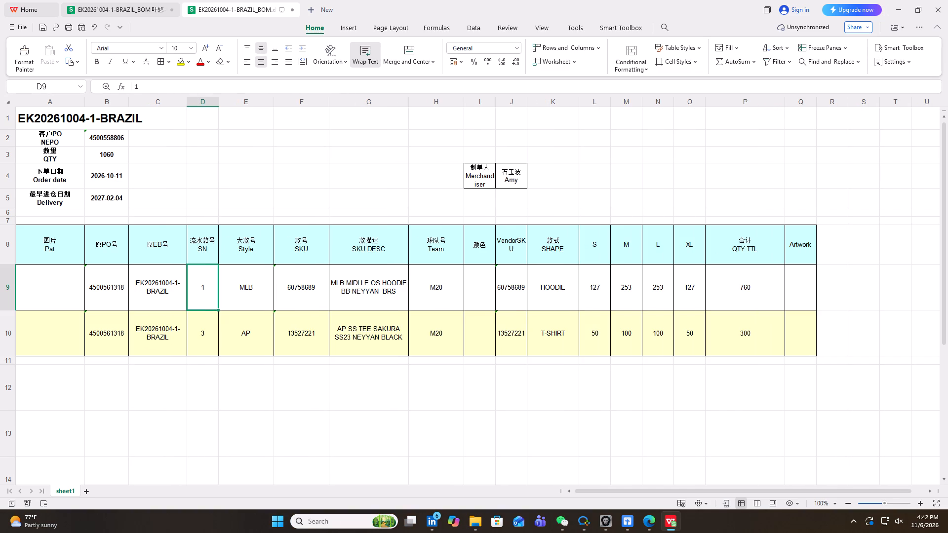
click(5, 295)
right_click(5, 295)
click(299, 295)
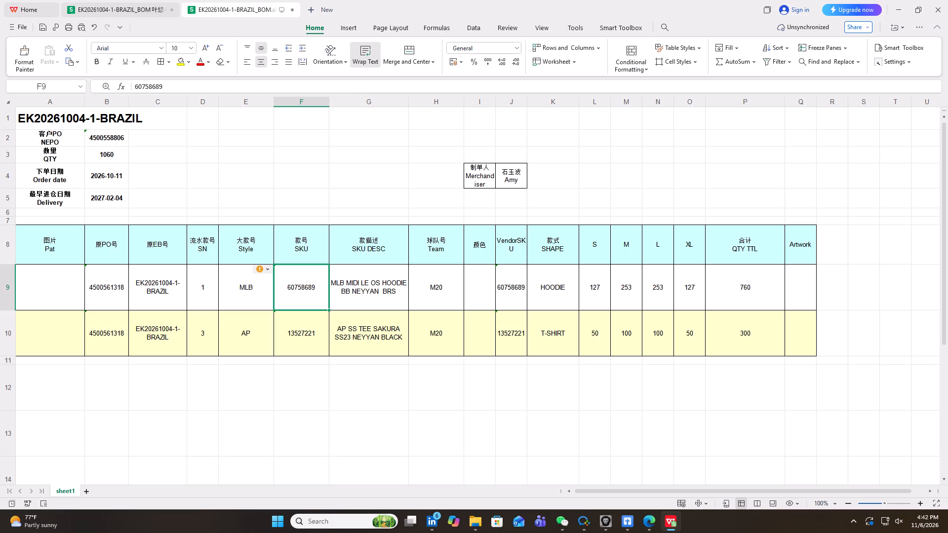
Move the bordered Merchandiser label and name cells from I4:J4 to G4:H4.
drag(487, 178, 512, 178)
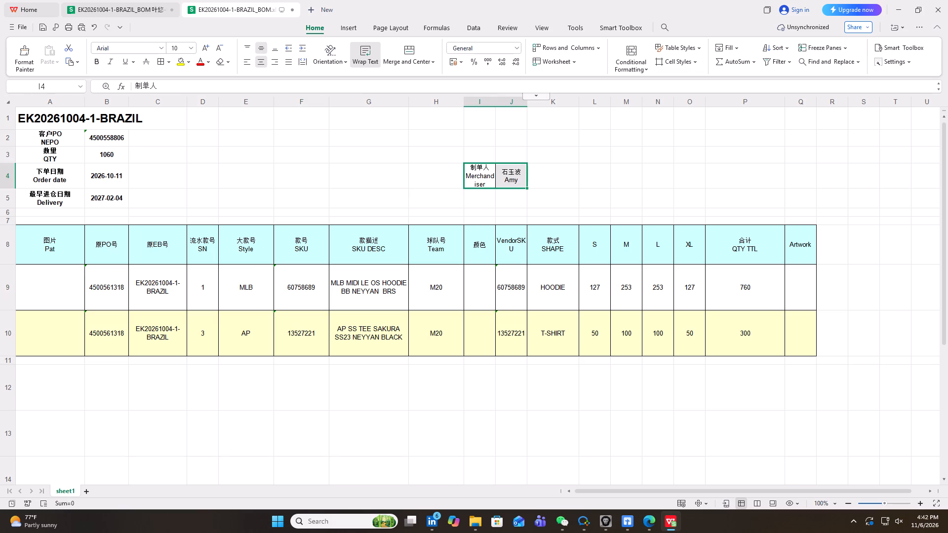
key(ctrl+x)
click(382, 179)
key(ctrl+v)
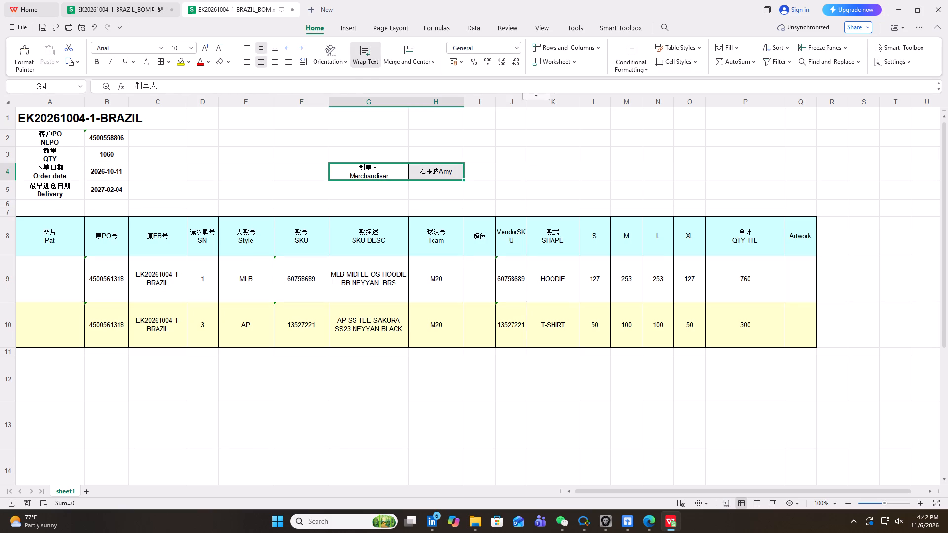
Delete the adjacent 颜色 and VendorSKU columns from the table.
drag(482, 103, 519, 107)
right_click(513, 171)
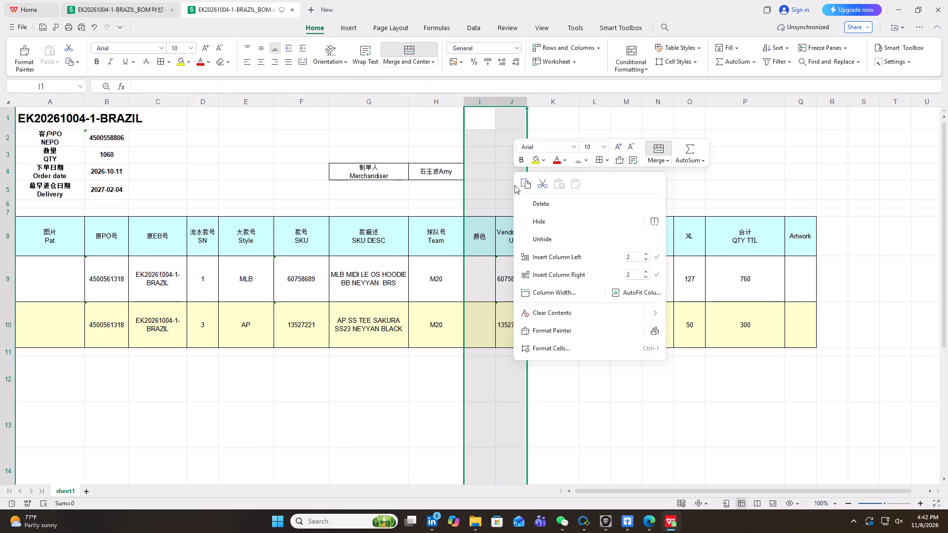
click(531, 204)
click(537, 279)
scroll(315, 341, up, 6)
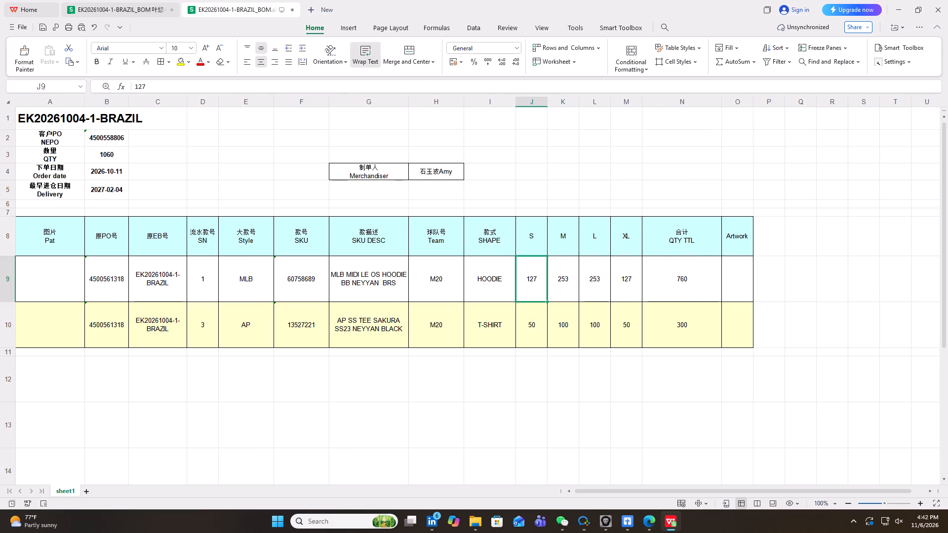
Copy the formatting of the unfilled picture cell A9 onto A9:O11 with Format Painter.
click(44, 279)
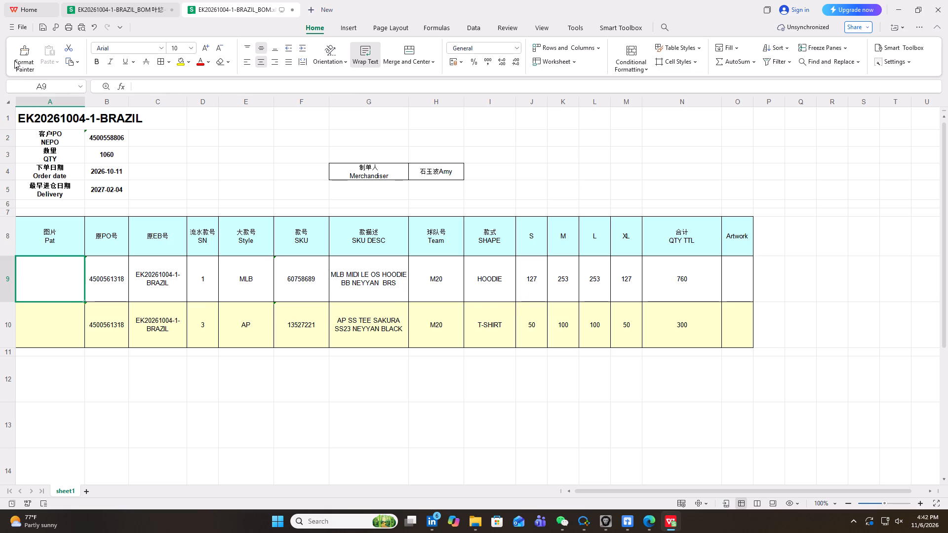
click(20, 51)
drag(49, 293, 700, 351)
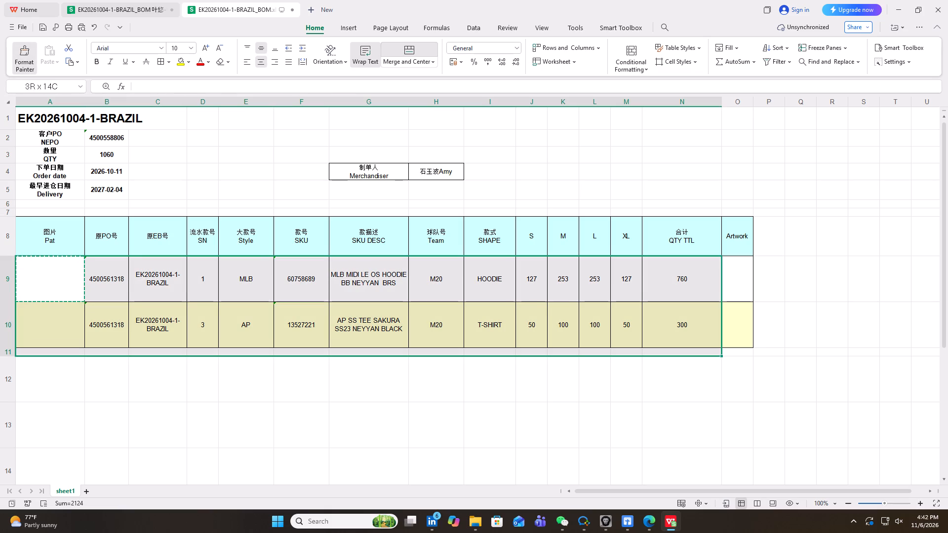
drag(700, 351, 732, 350)
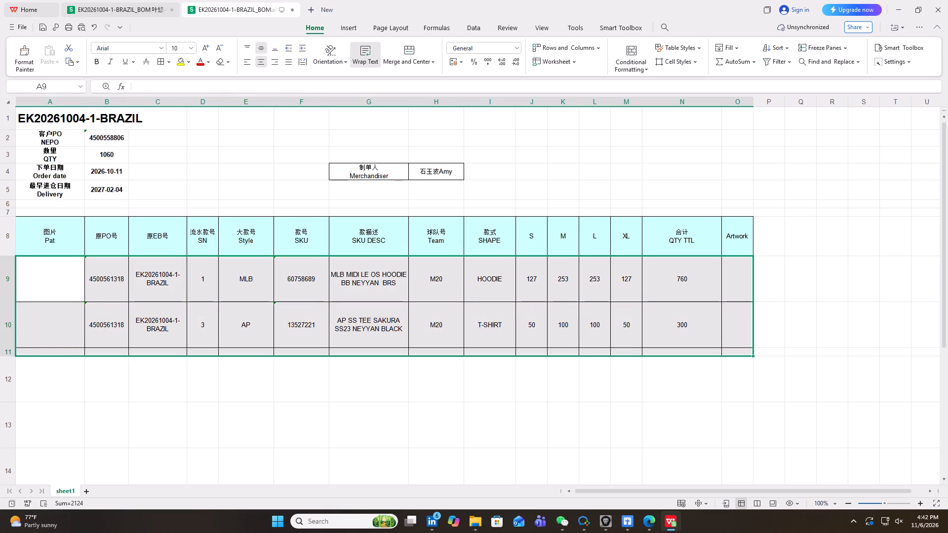
click(540, 354)
click(367, 350)
scroll(220, 357, up, 5)
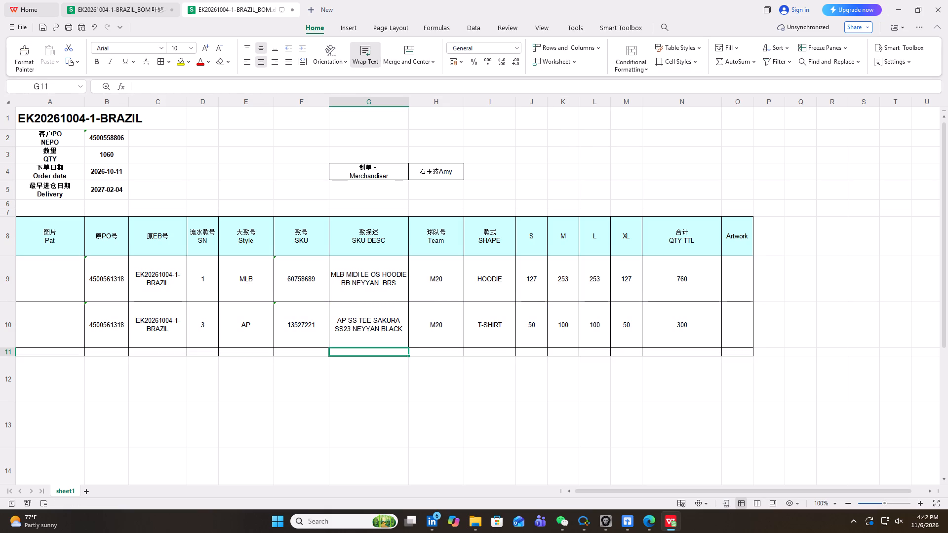
Insert two blank rows below the MLB hoodie row.
click(9, 273)
right_click(9, 273)
click(128, 373)
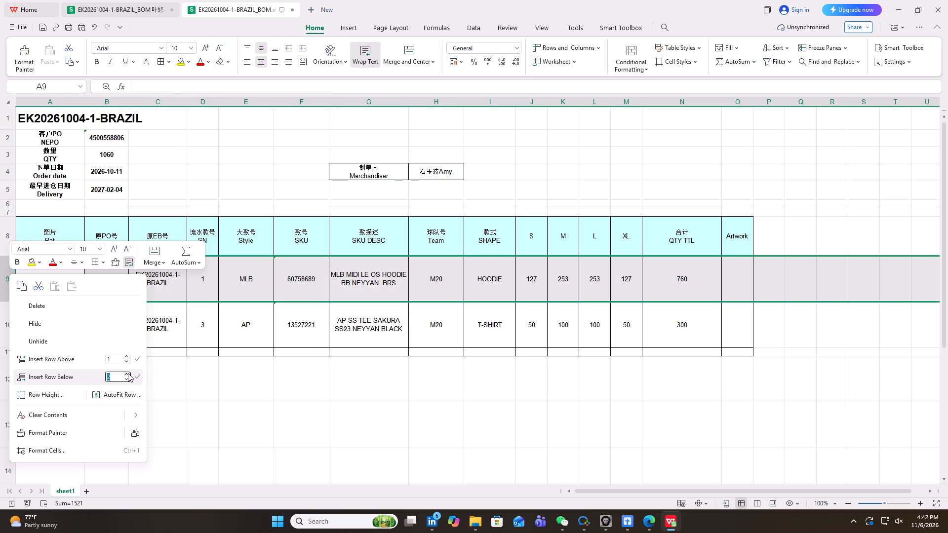
click(75, 376)
scroll(122, 310, down, 5)
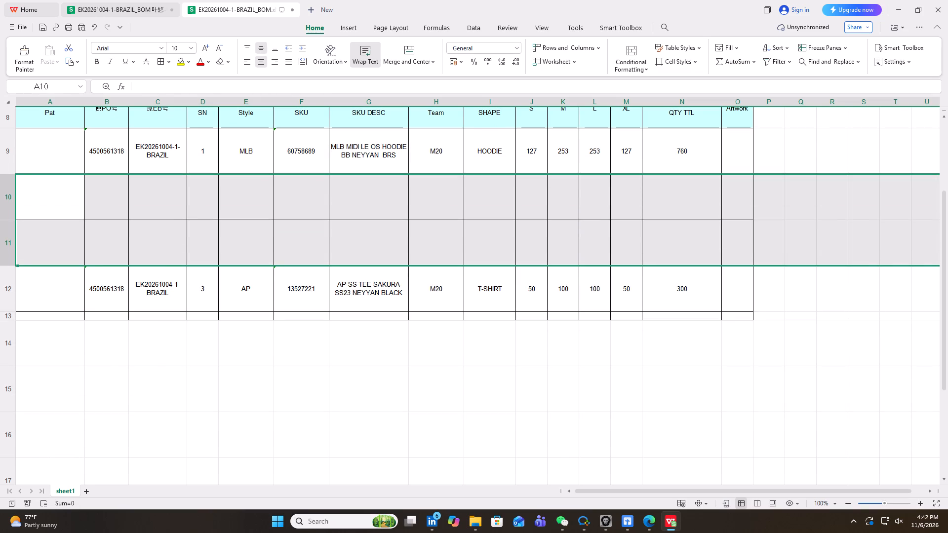
Insert two blank rows below the AP T-shirt row.
click(10, 286)
right_click(10, 286)
click(128, 388)
click(35, 391)
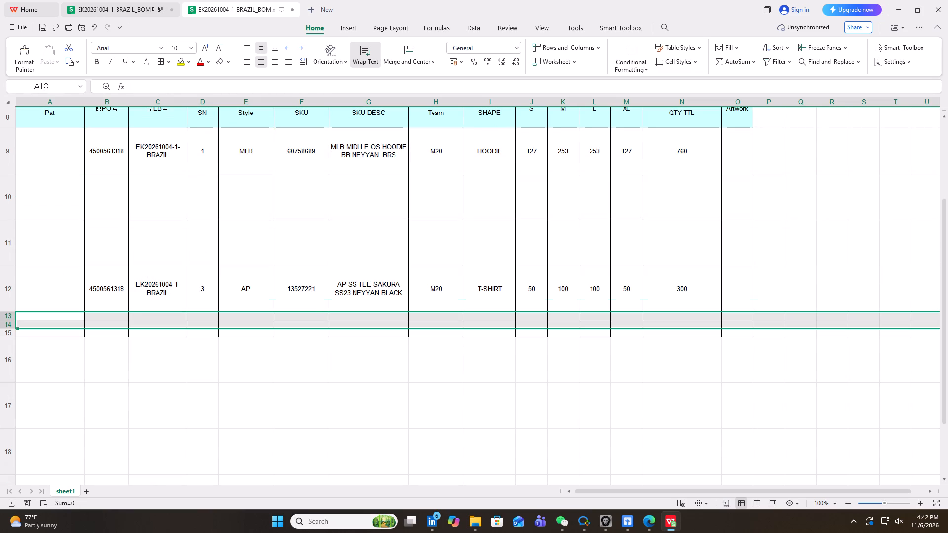
Set the row height of table rows 9 to 15 to 140 pt.
drag(9, 334, 6, 164)
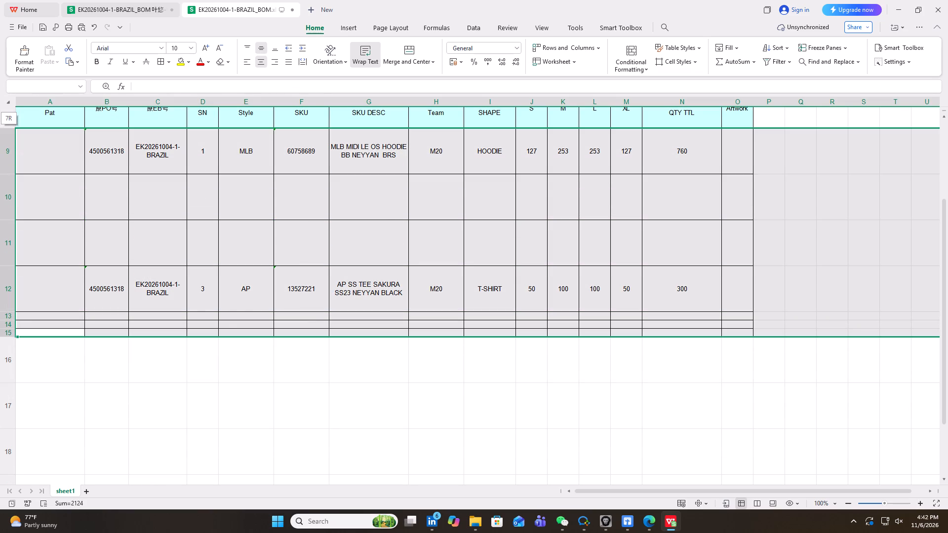
drag(6, 164, 6, 163)
right_click(191, 229)
click(240, 353)
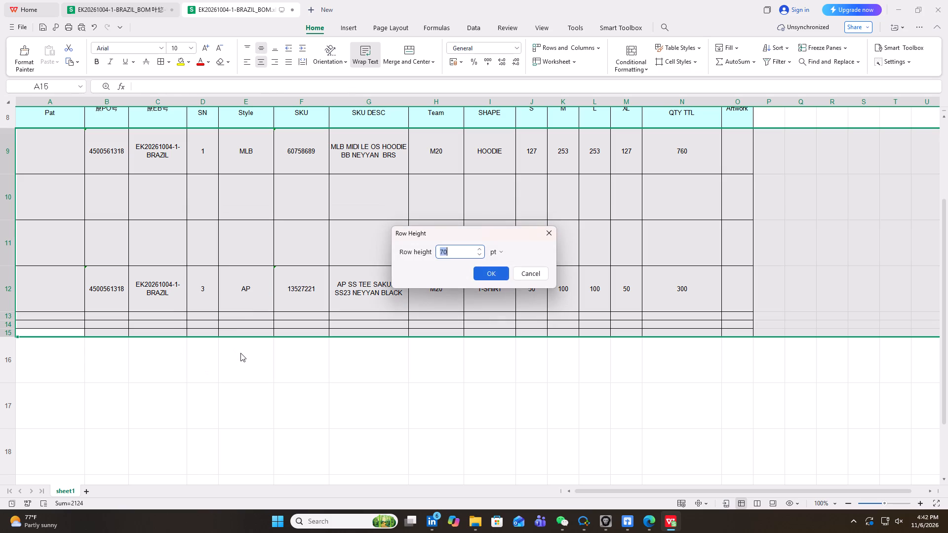
text(140)
key(Return)
scroll(104, 334, up, 10)
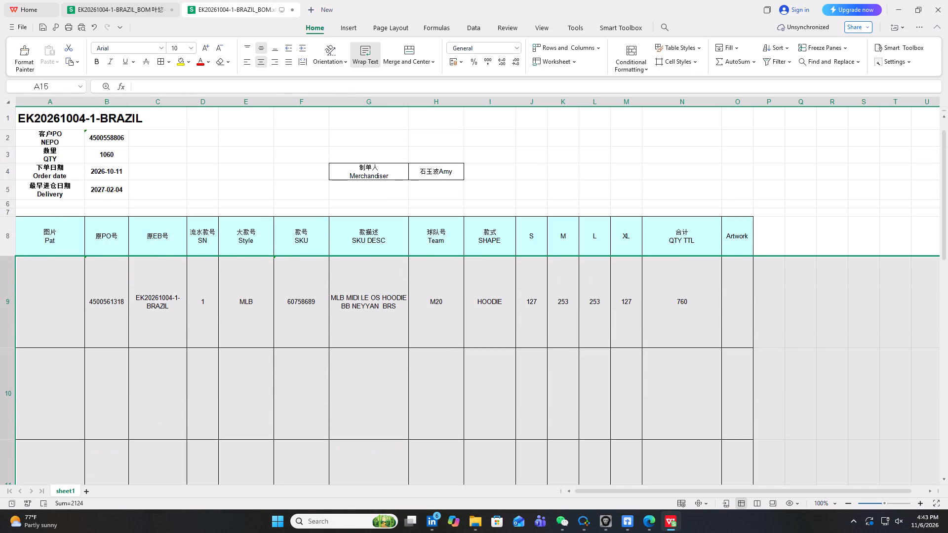
Set the row height of the order information rows 1 to 5 to 158.
drag(8, 117, 7, 194)
right_click(44, 155)
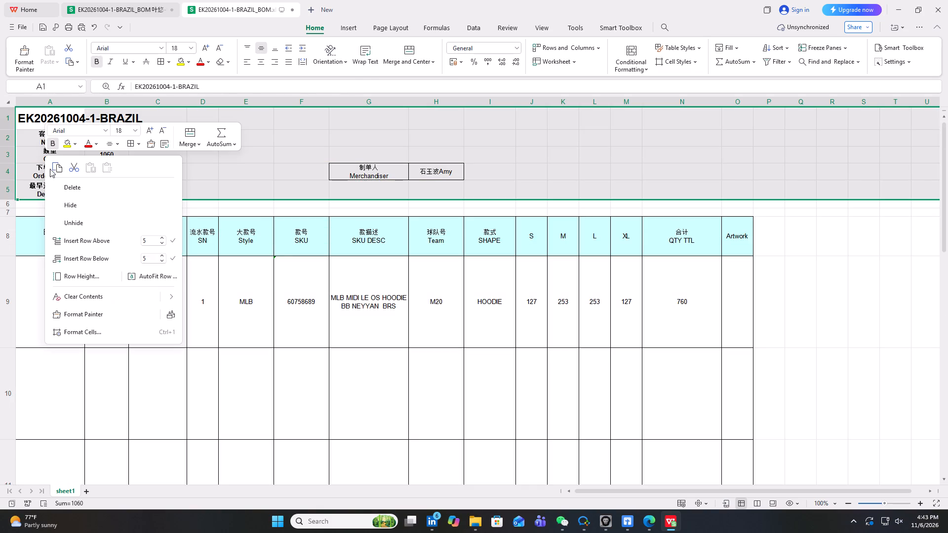
click(78, 270)
text(158)
key(Return)
scroll(242, 295, down, 6)
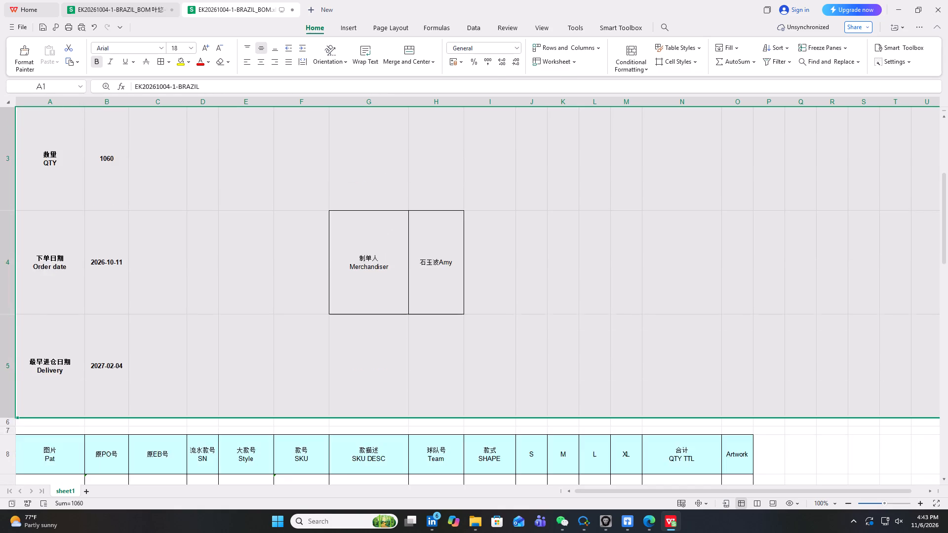
Set the row height of the table's header row 8 to 158.
scroll(258, 288, down, 8)
click(5, 299)
right_click(5, 299)
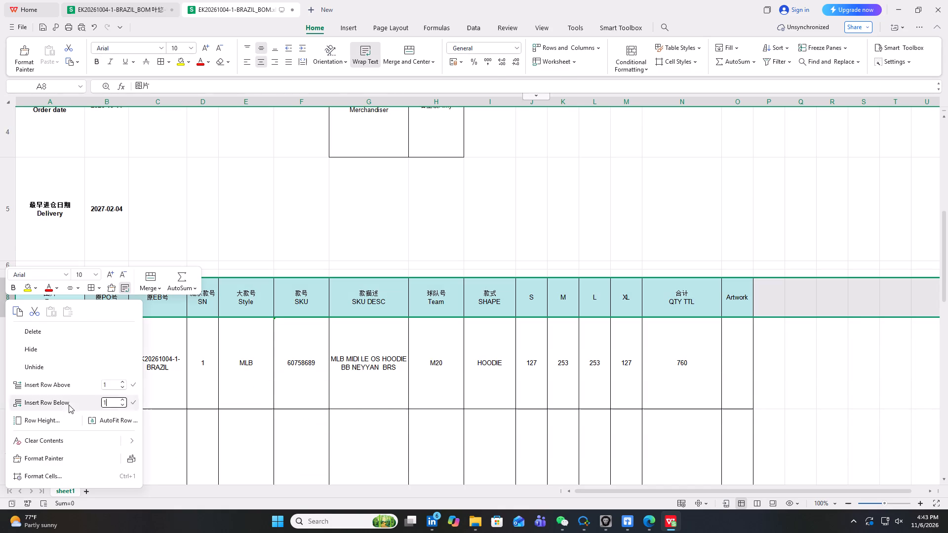
click(52, 420)
text(158)
key(Return)
scroll(252, 364, up, 12)
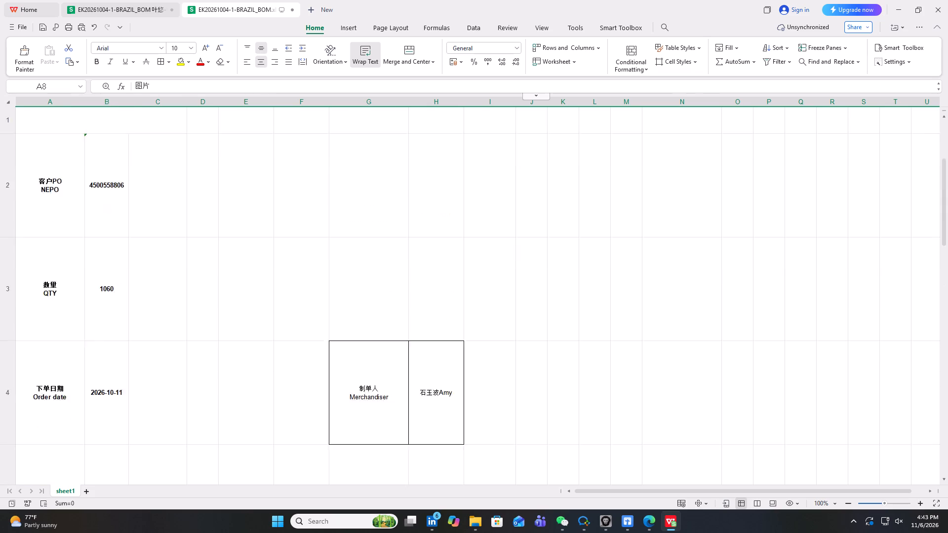
Ignore the number-stored-as-text error type flagged on the customer PO number in cell B2.
scroll(197, 319, up, 3)
click(86, 266)
click(79, 218)
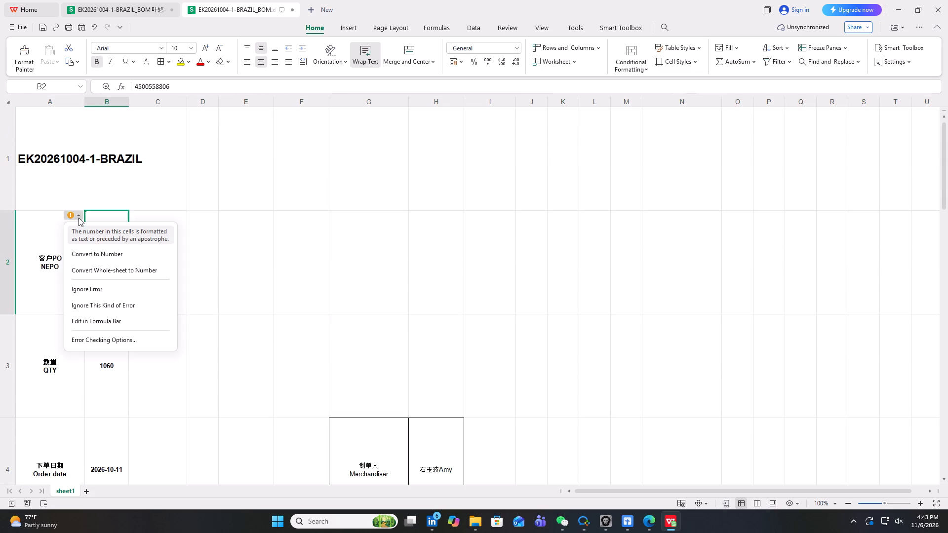
click(114, 309)
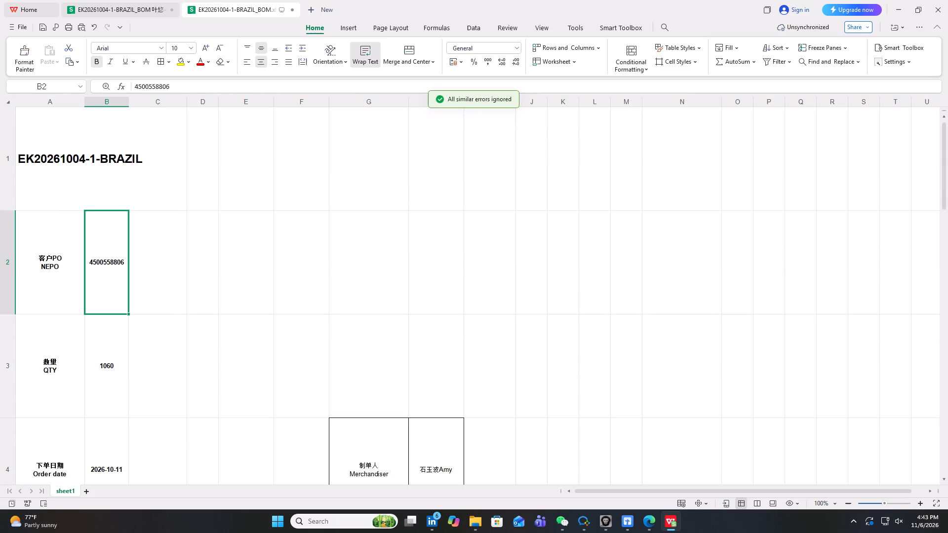
Set the width of column A, the picture (Pat) column, to 100 ch.
scroll(182, 290, down, 5)
scroll(182, 290, up, 15)
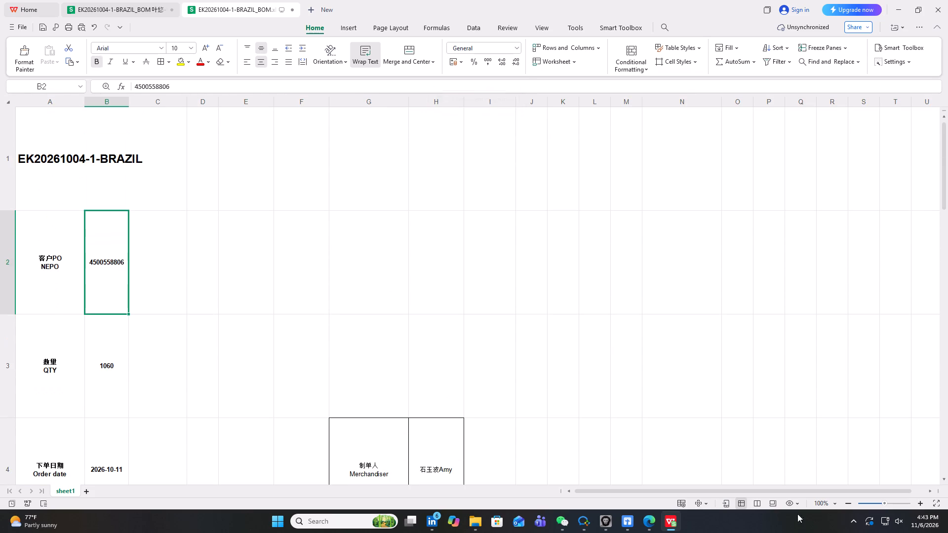
scroll(293, 253, down, 4)
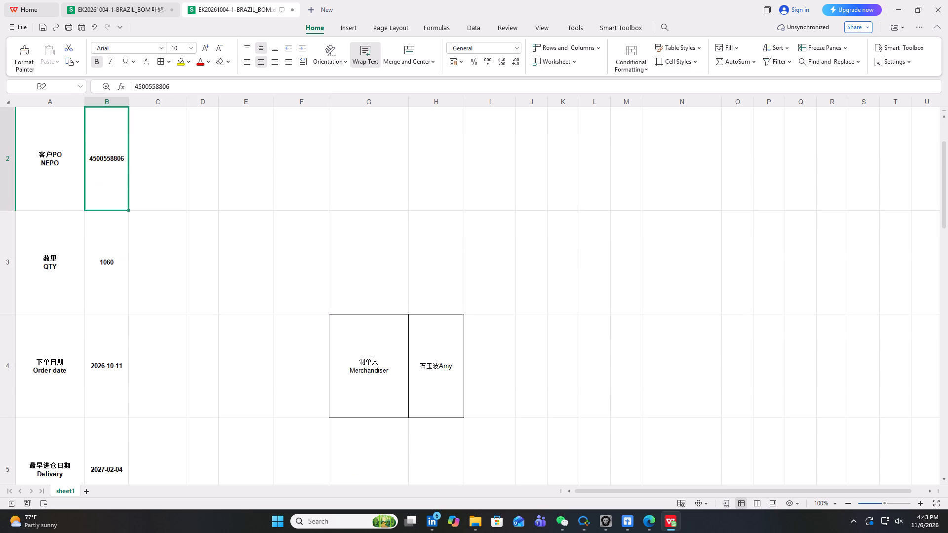
scroll(286, 262, down, 6)
scroll(134, 237, down, 3)
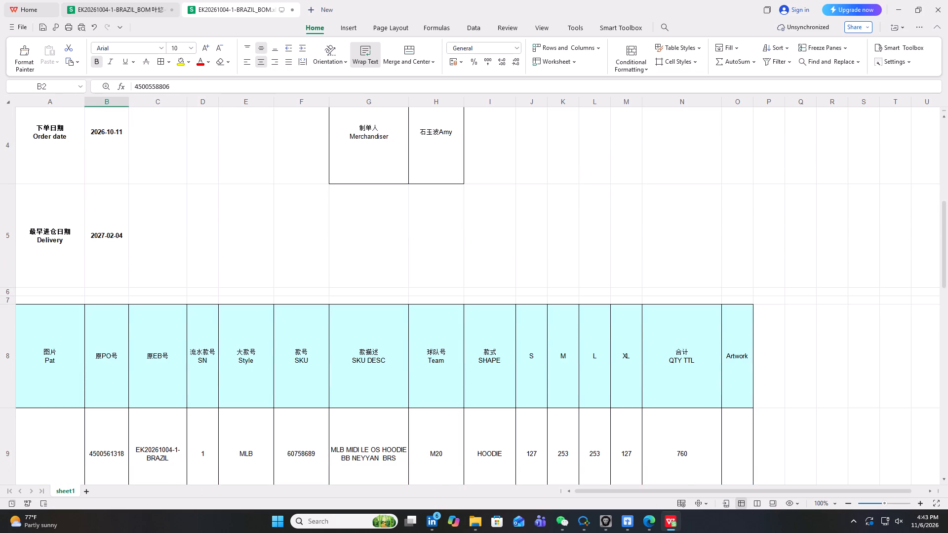
click(58, 105)
right_click(56, 159)
click(104, 284)
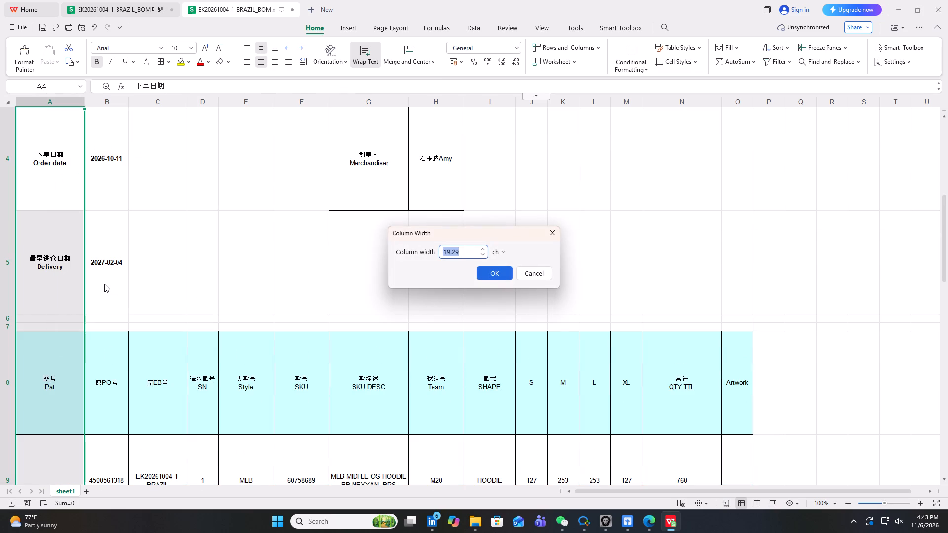
text(100)
key(Return)
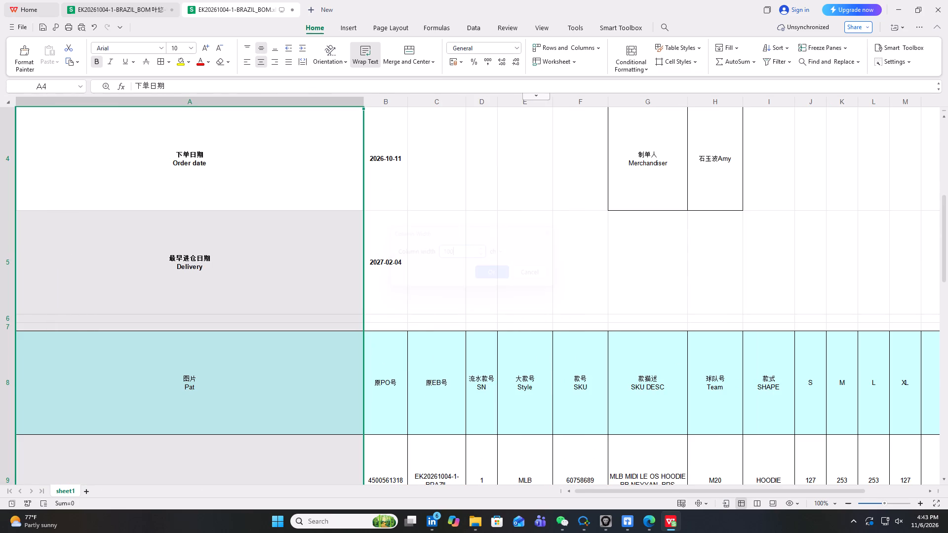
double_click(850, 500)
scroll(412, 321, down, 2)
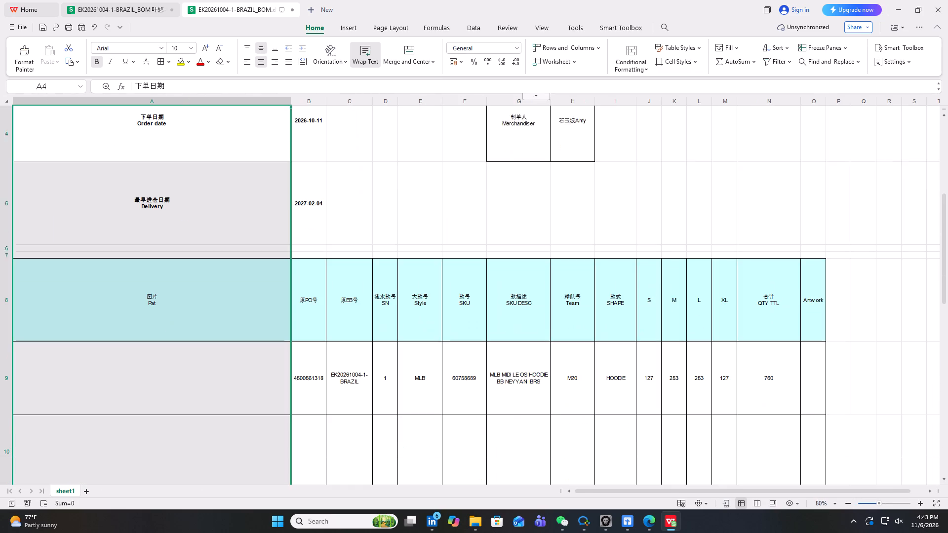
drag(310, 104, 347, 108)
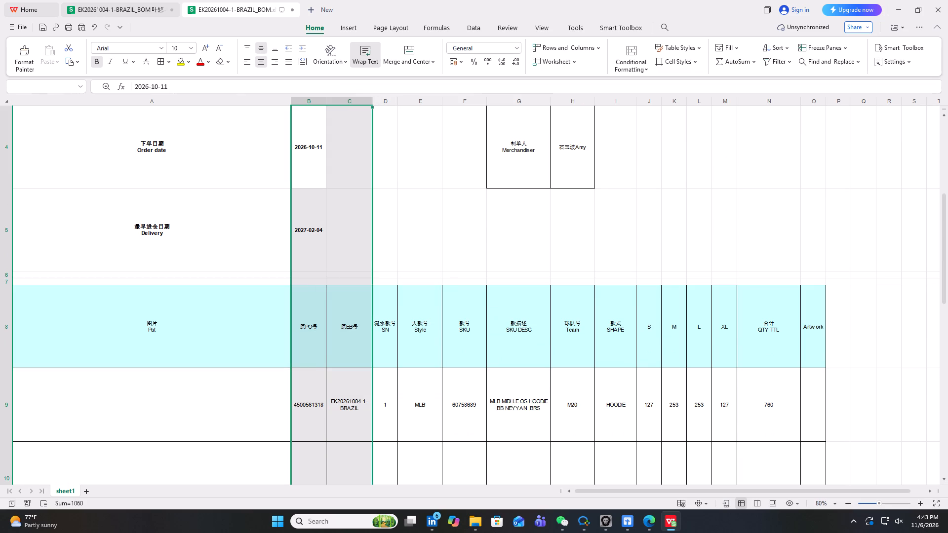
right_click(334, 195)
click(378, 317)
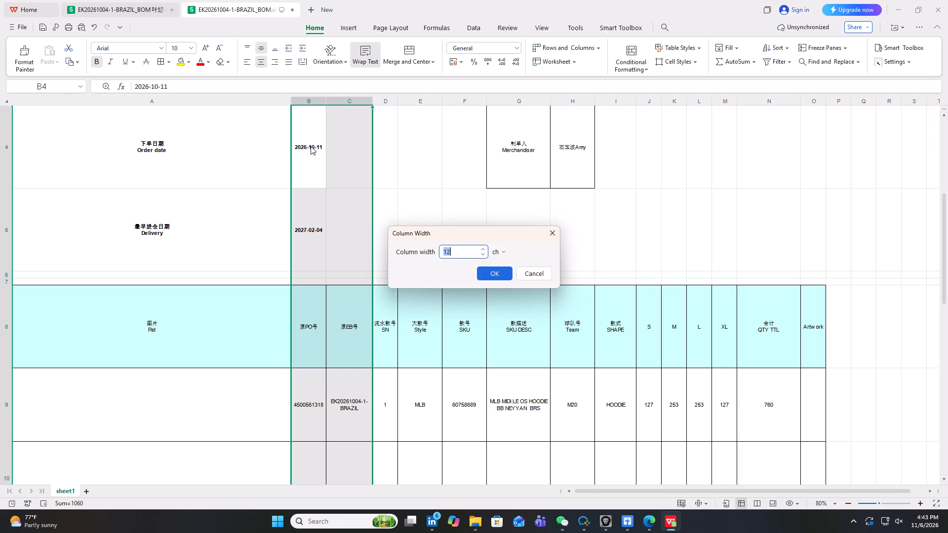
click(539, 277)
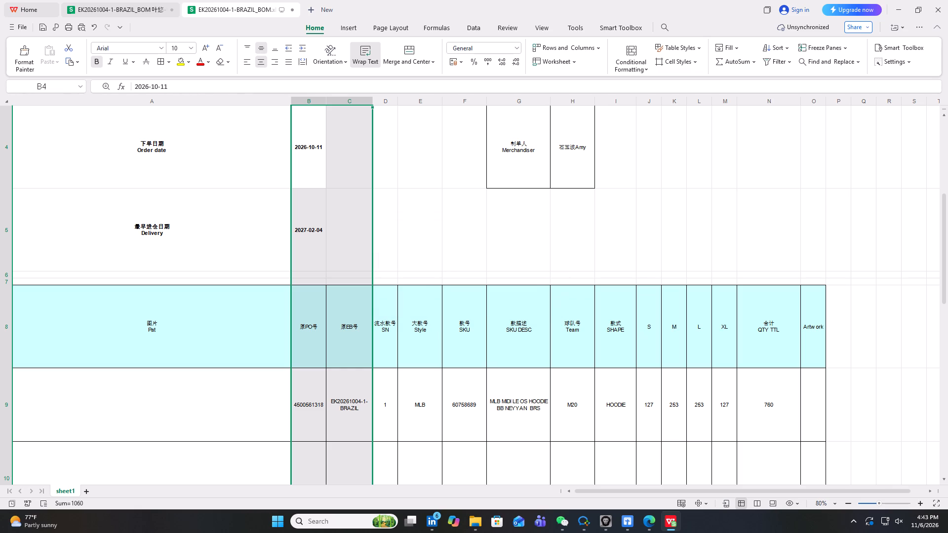
Set the width of columns B to D, from the original PO number to SN, to 80.
drag(317, 104, 384, 104)
right_click(367, 186)
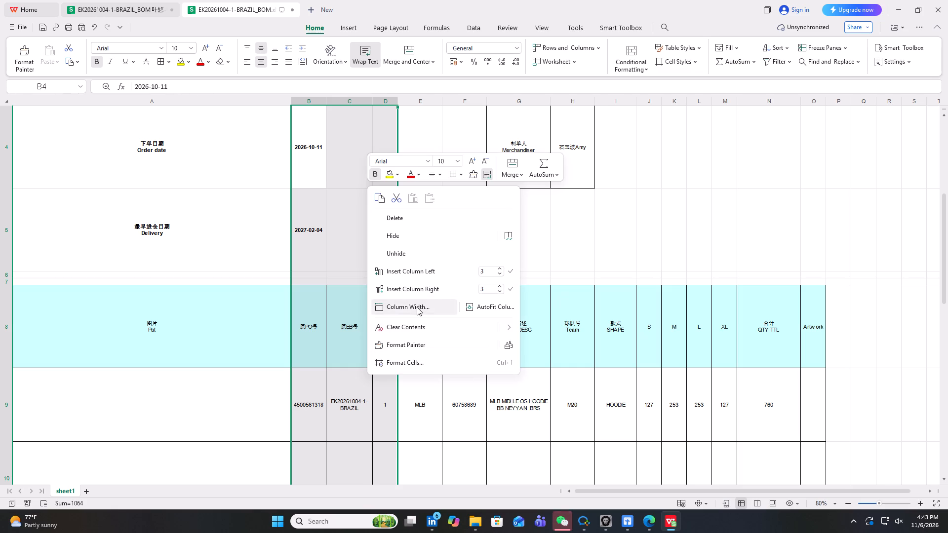
click(417, 307)
text(80)
key(Return)
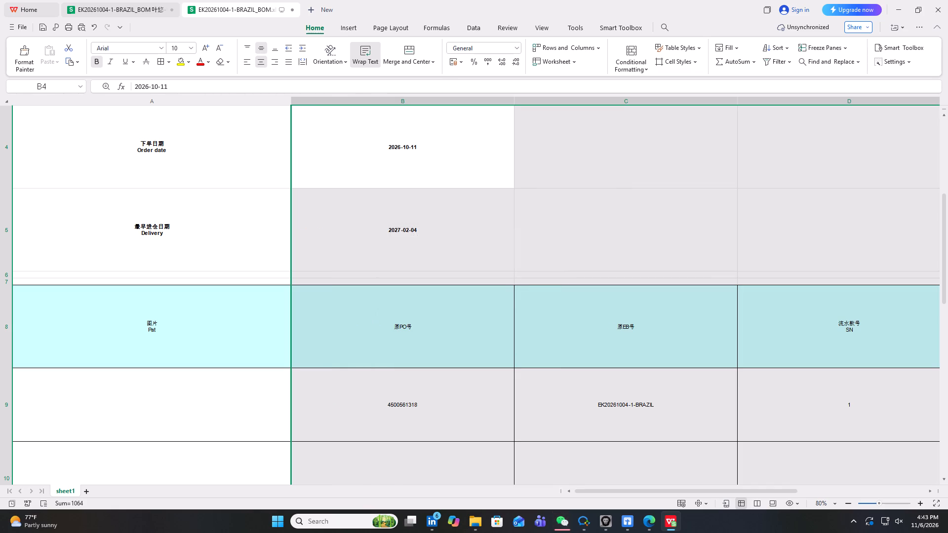
Set the width of column E, the Style column, to 60.
triple_click(849, 504)
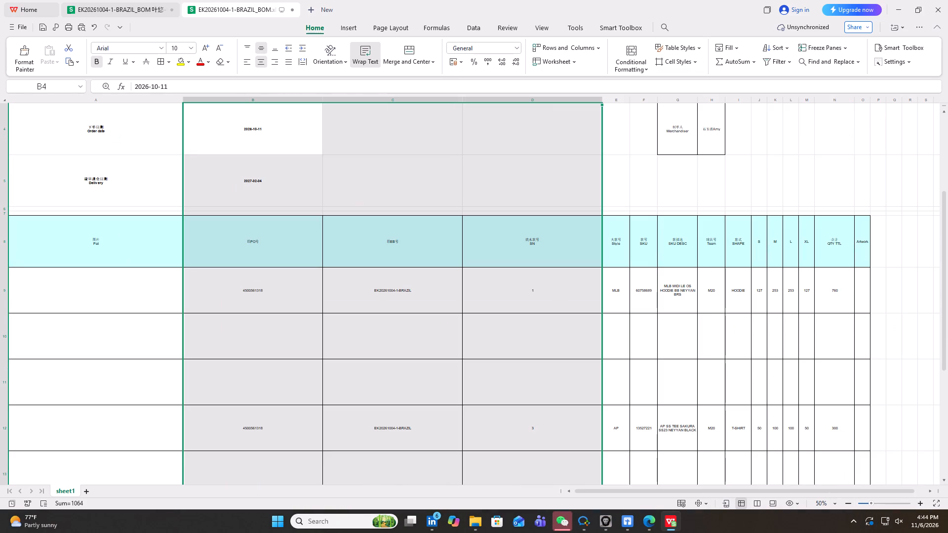
click(618, 99)
right_click(626, 140)
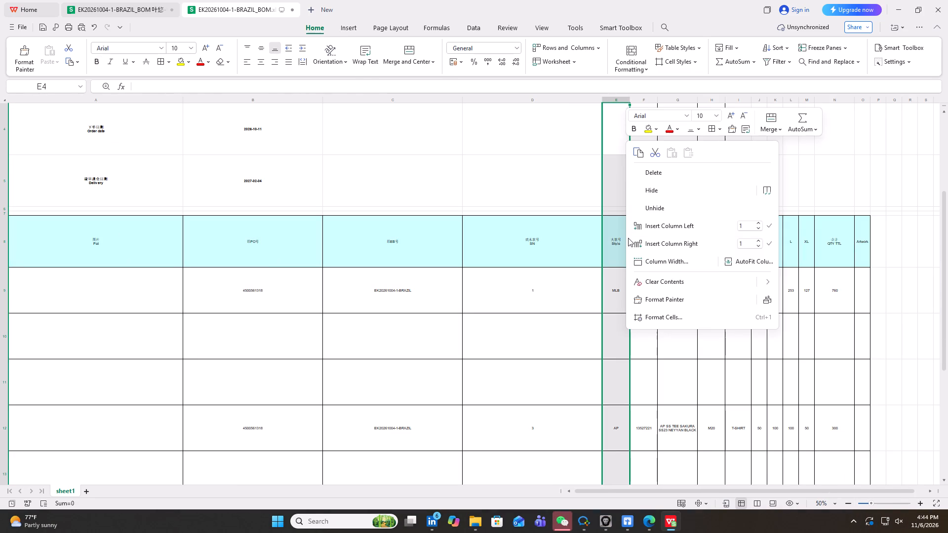
click(655, 260)
text(60)
key(Return)
Set the width of column F, the SKU column, to 63.
click(726, 101)
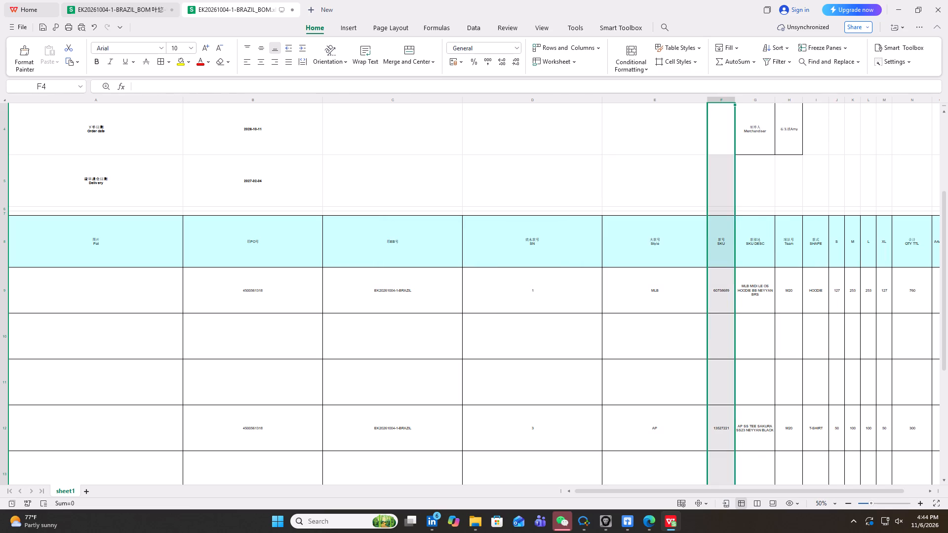
right_click(713, 147)
click(751, 274)
text(63)
key(Return)
Set the width of column G, the SKU DESC column, to 100.
drag(764, 491, 767, 492)
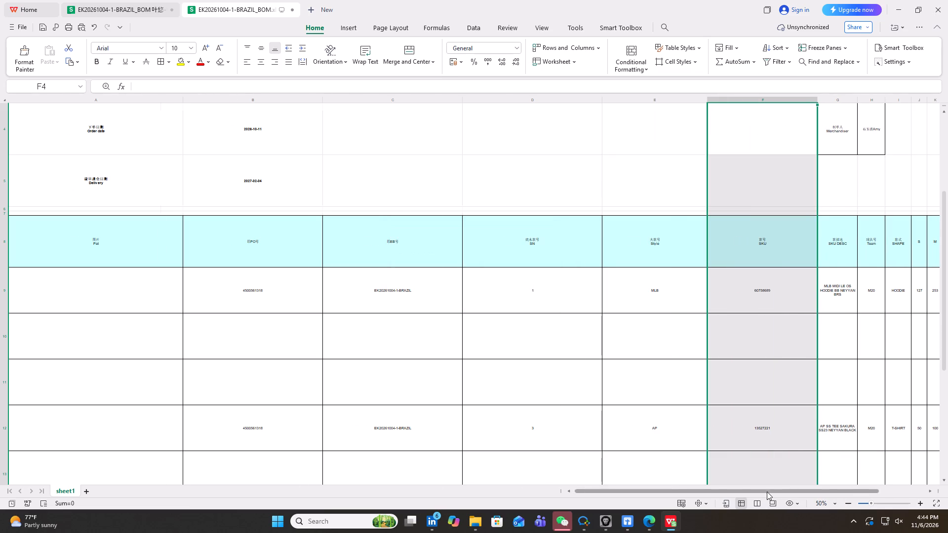
drag(767, 492, 937, 479)
click(705, 101)
right_click(702, 141)
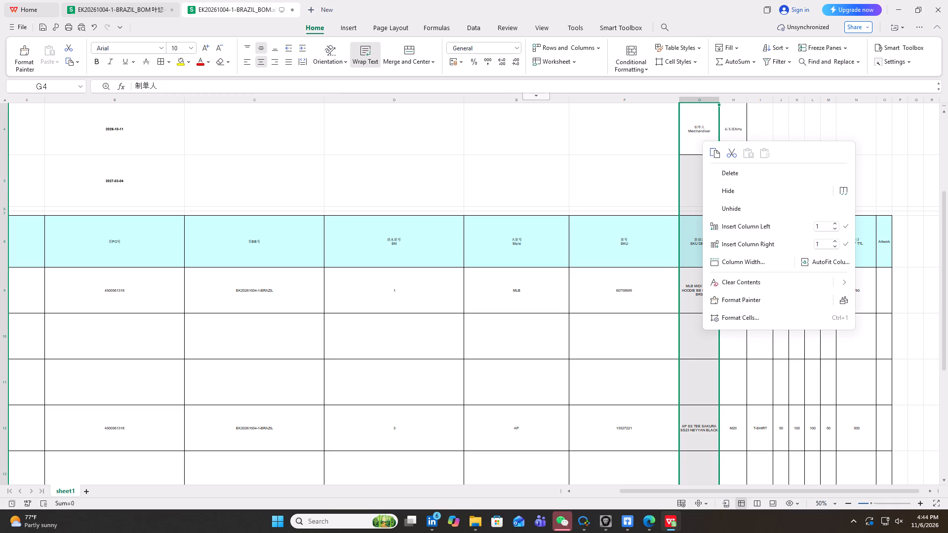
click(730, 263)
text(100)
key(Return)
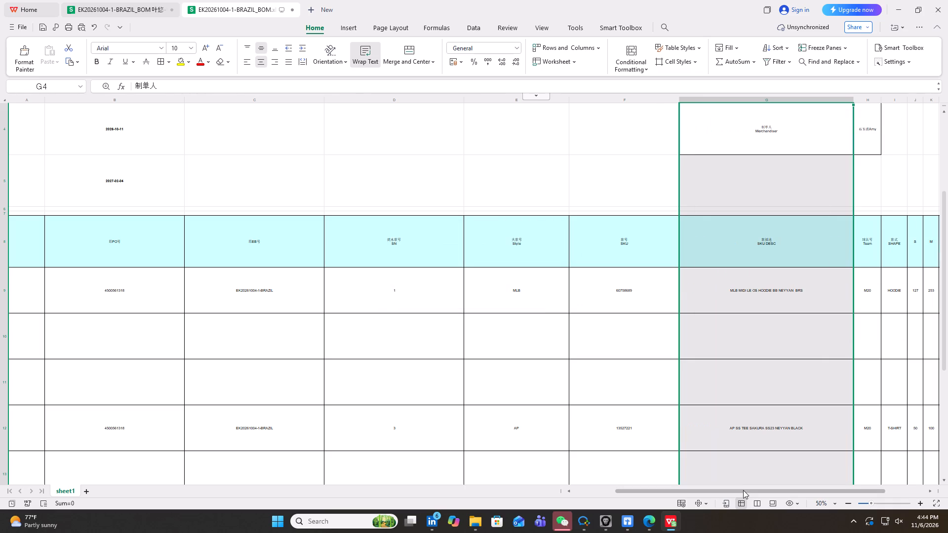
drag(743, 490, 911, 467)
Switch to WeChat, open the NE SO group (new) chat and translate the latest text message about the changed delivery dates.
click(567, 521)
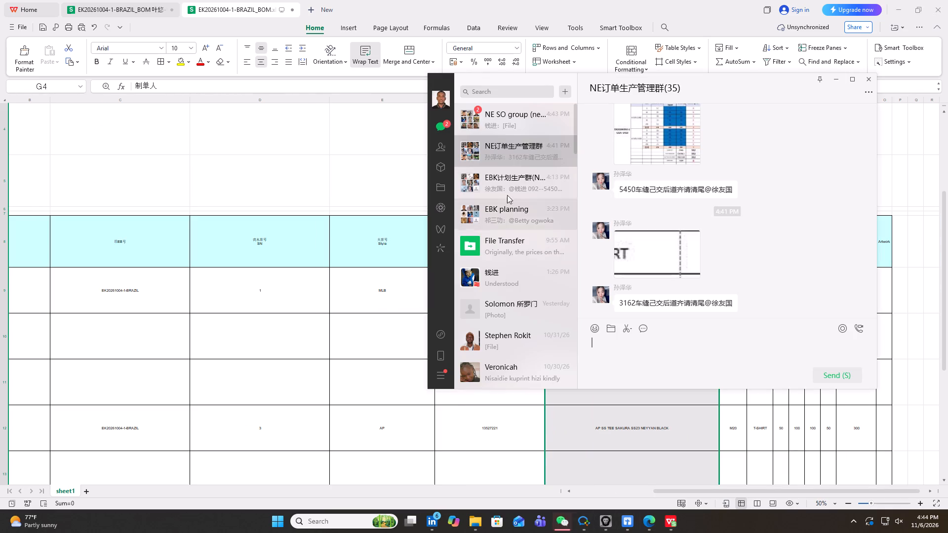
click(508, 120)
scroll(655, 212, down, 2)
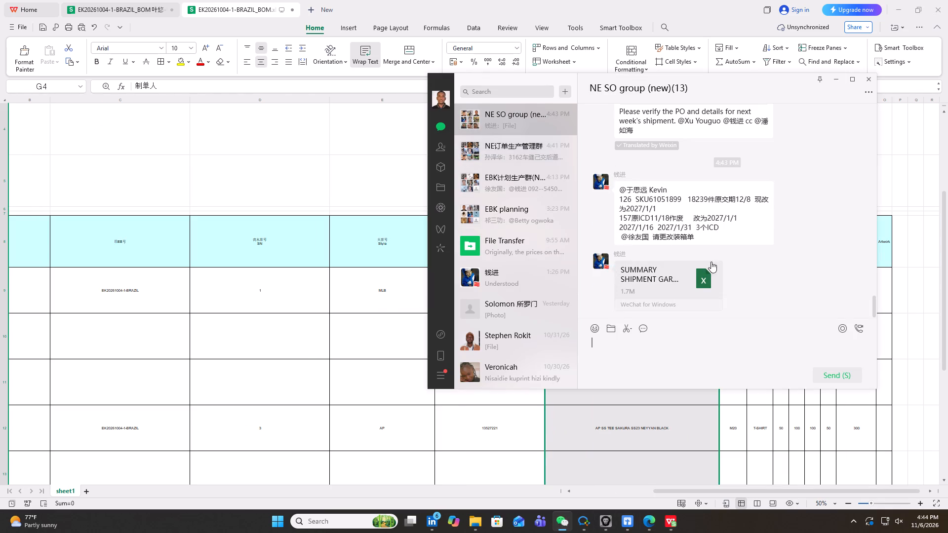
right_click(648, 204)
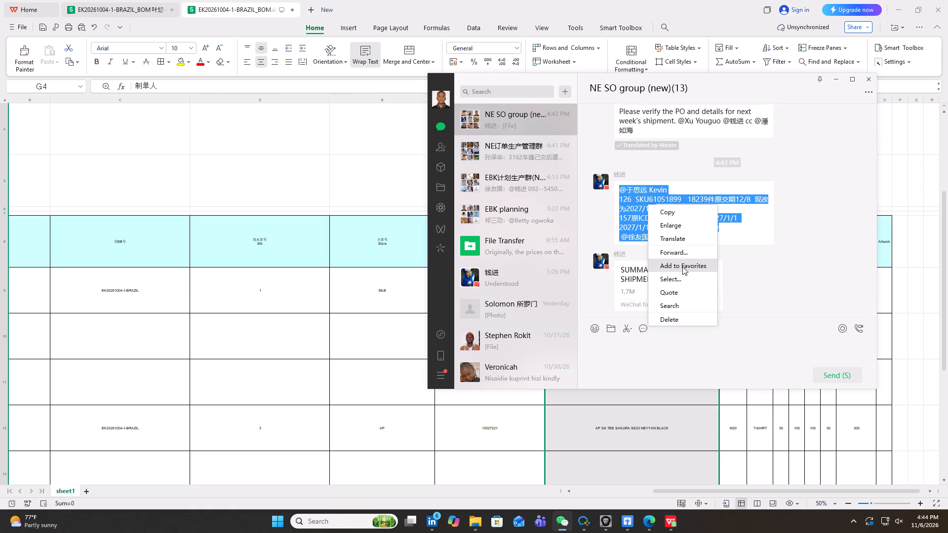
click(683, 242)
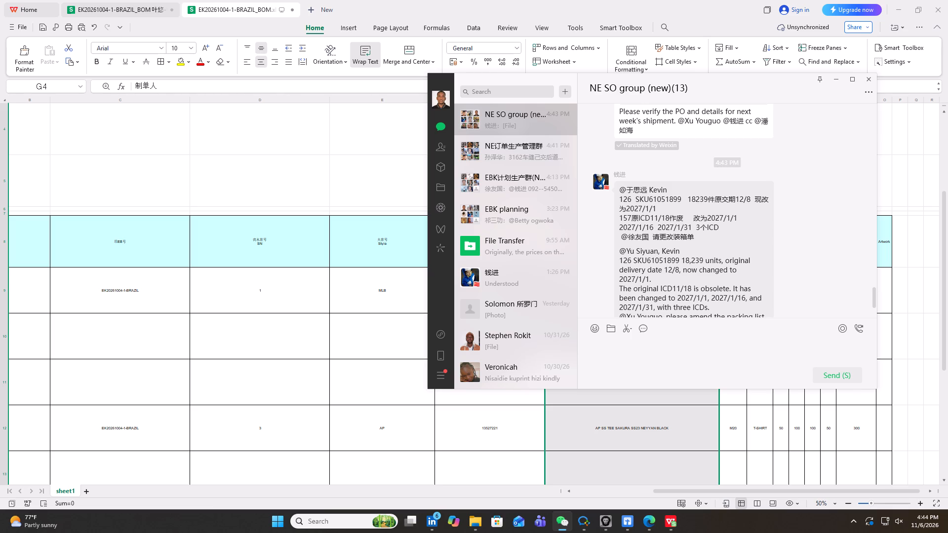
scroll(680, 280, down, 1)
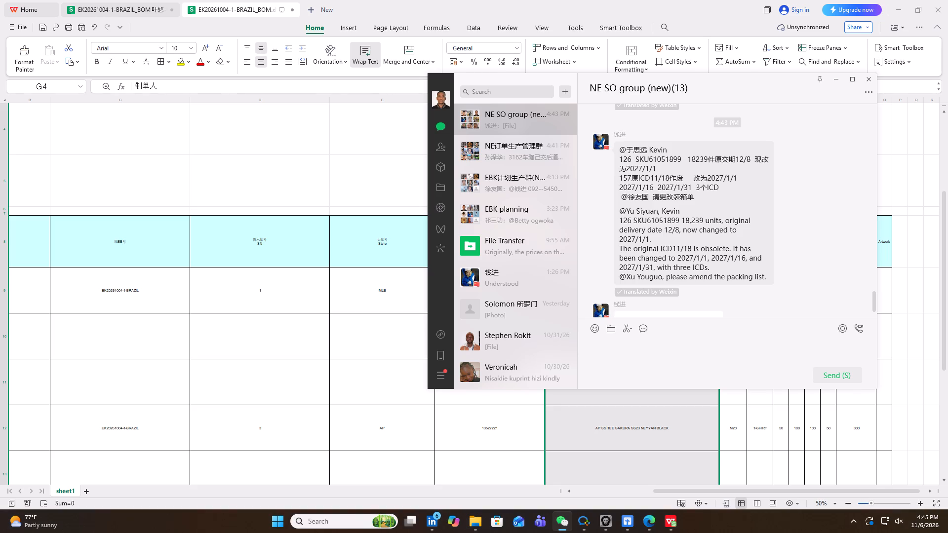
Open the SUMMARY SHIPMENT workbook shared in the chat and examine the latest order rows, quantities and delivery dates on the SUM2026 sheet.
scroll(679, 251, down, 4)
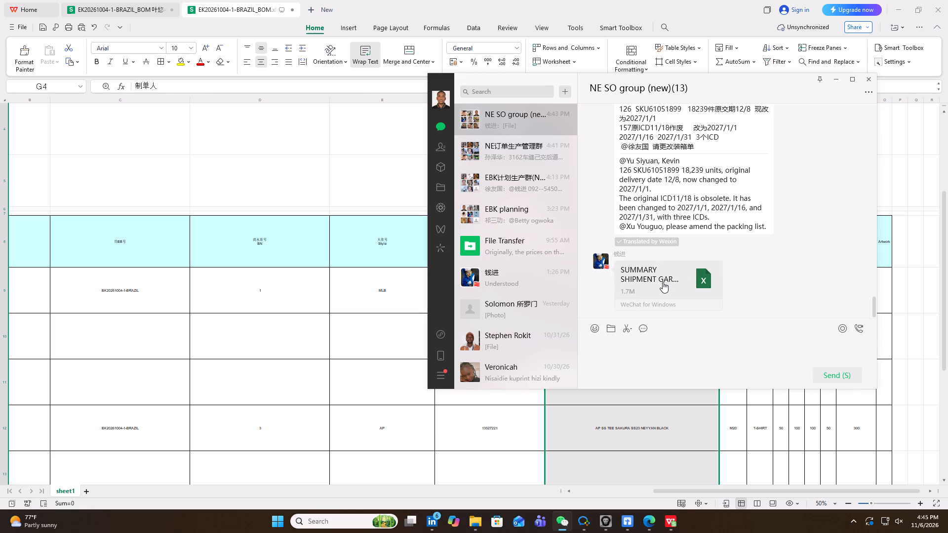
click(654, 277)
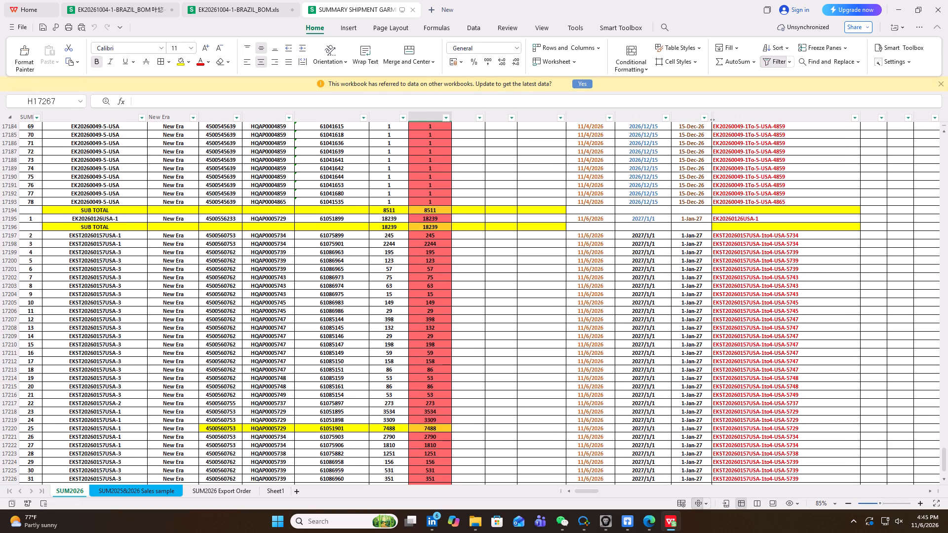
scroll(380, 300, down, 20)
scroll(380, 300, down, 7)
scroll(380, 292, up, 2)
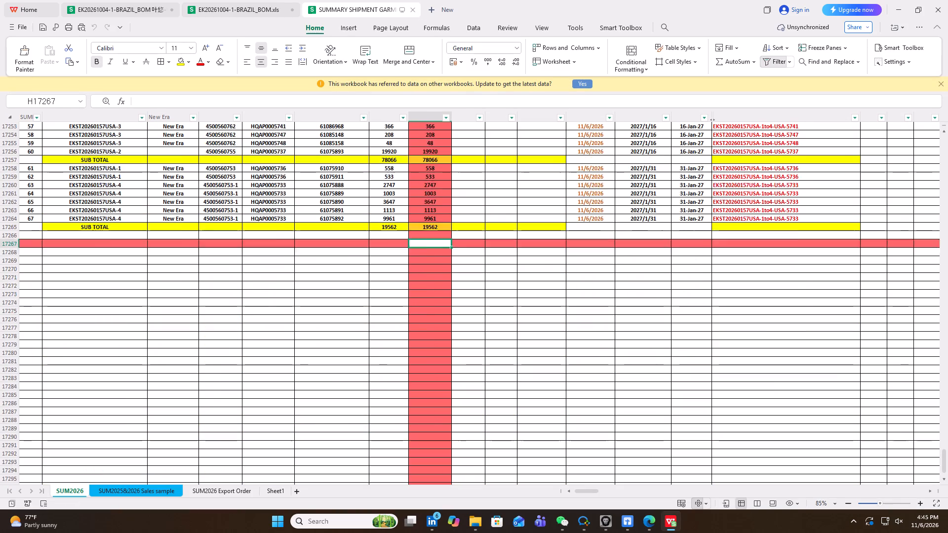
scroll(380, 292, up, 4)
scroll(380, 292, down, 8)
scroll(381, 291, up, 7)
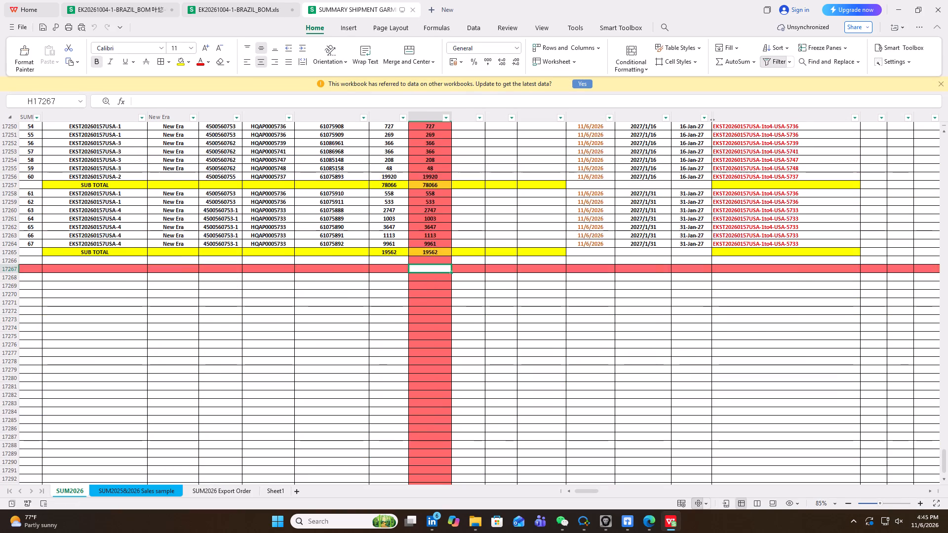
scroll(381, 291, up, 1)
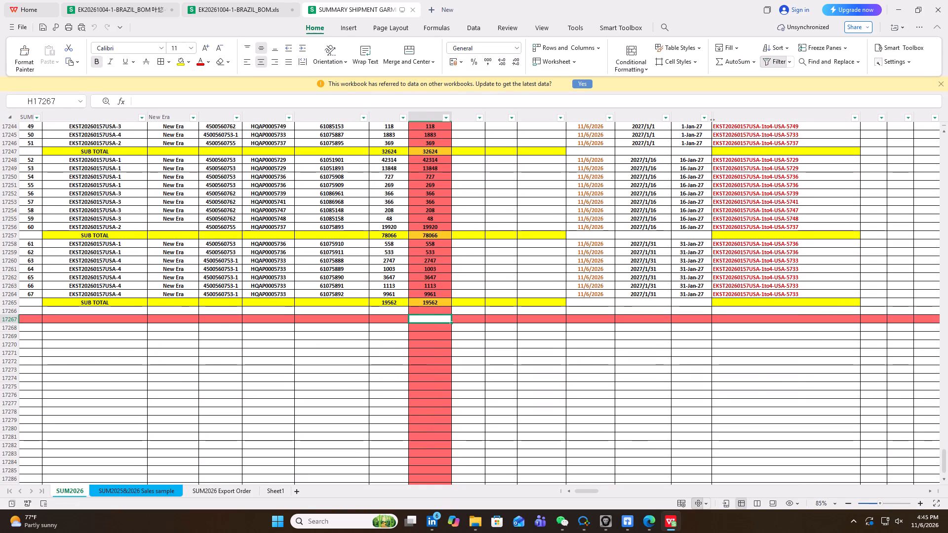
scroll(219, 295, up, 5)
click(564, 516)
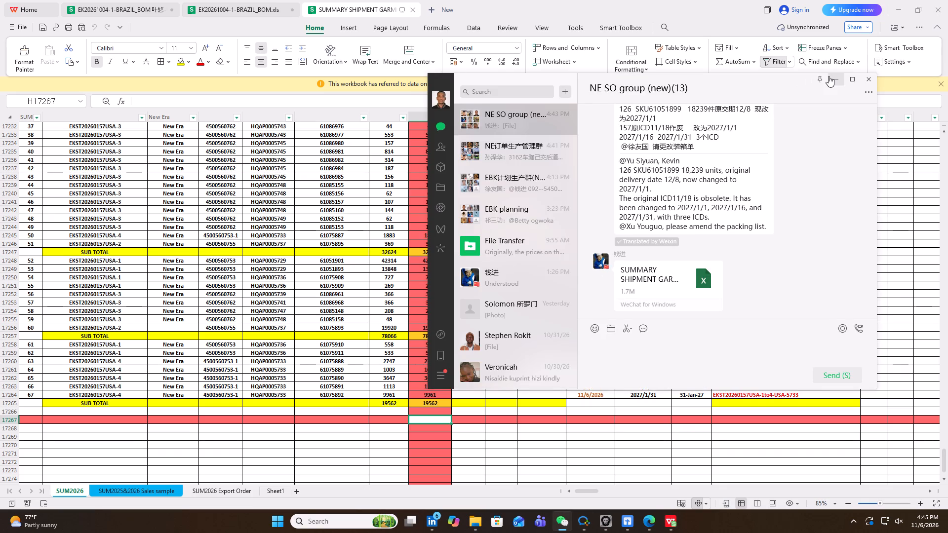
click(829, 76)
scroll(445, 313, up, 20)
scroll(445, 313, up, 4)
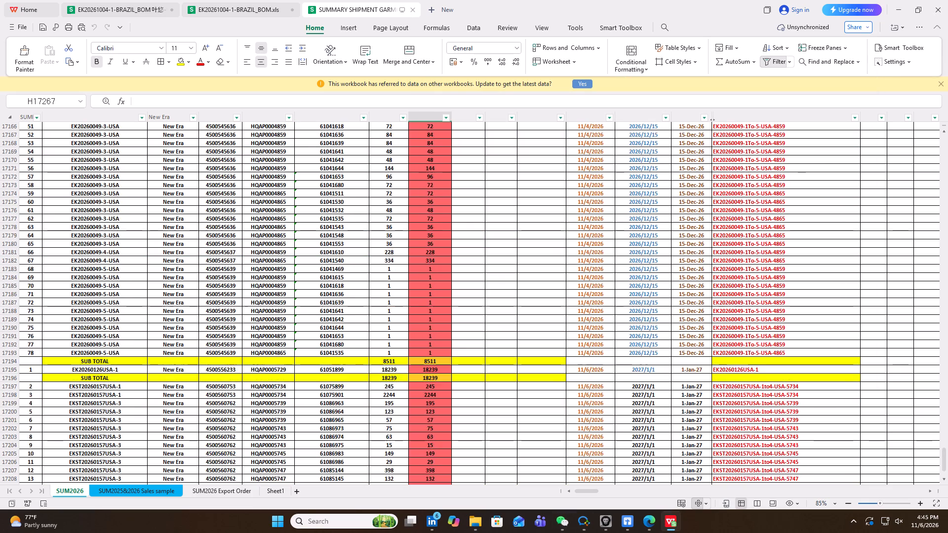
scroll(445, 313, up, 20)
scroll(445, 313, up, 19)
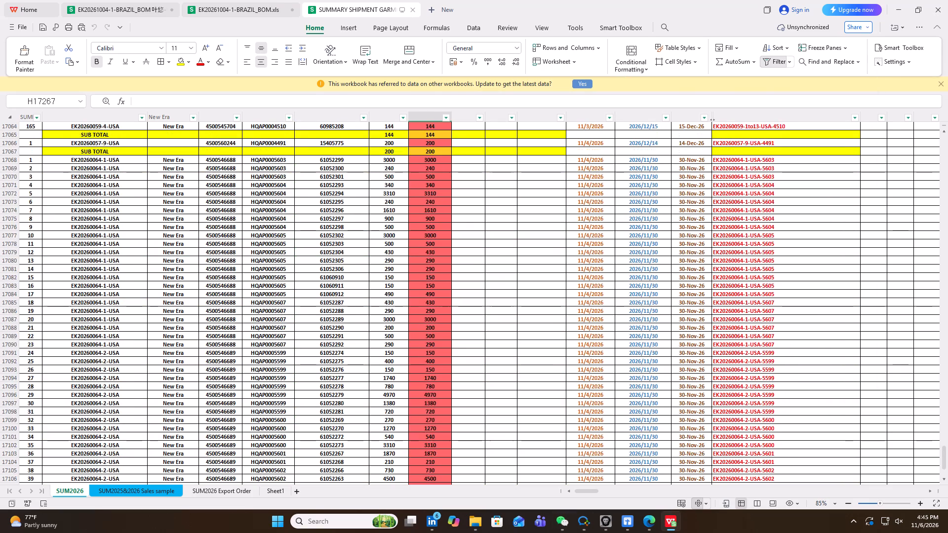
scroll(446, 312, up, 13)
scroll(445, 316, down, 1)
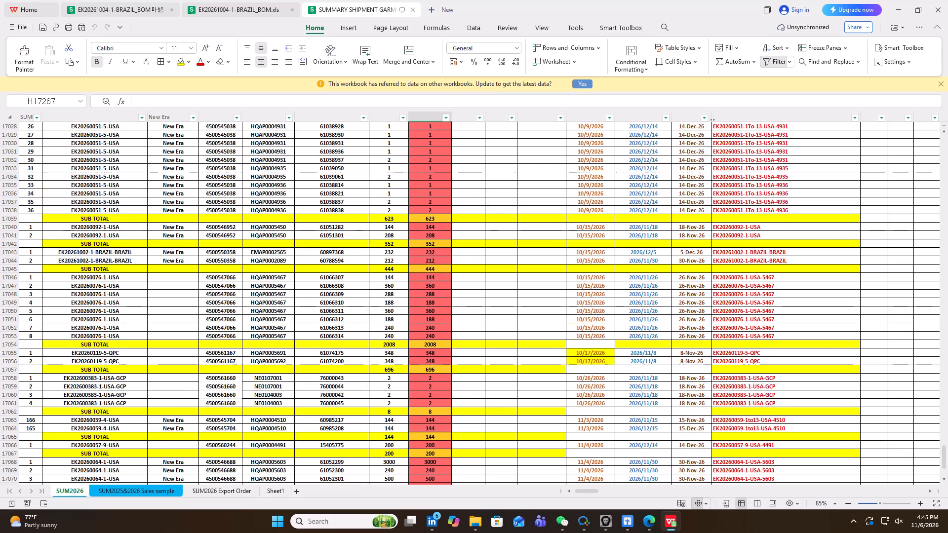
scroll(445, 317, down, 5)
scroll(445, 317, down, 16)
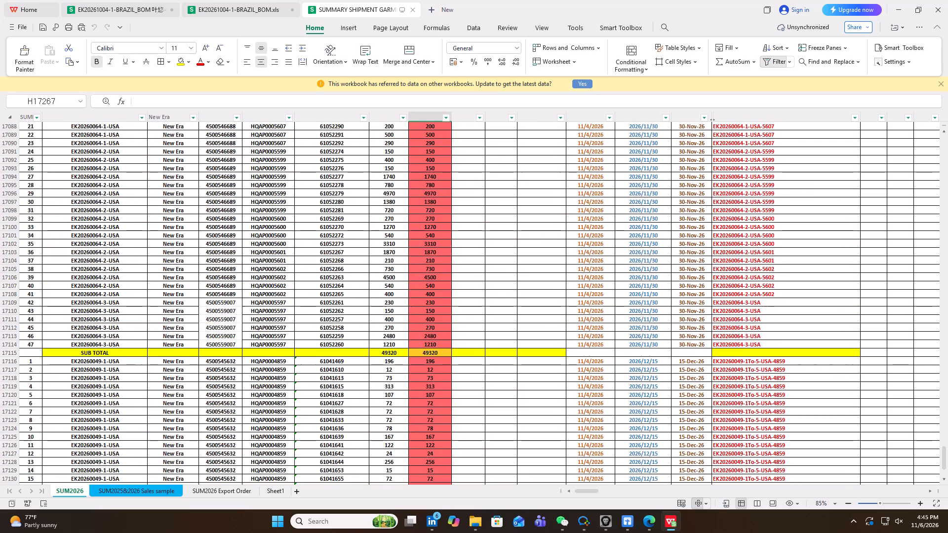
scroll(445, 317, down, 19)
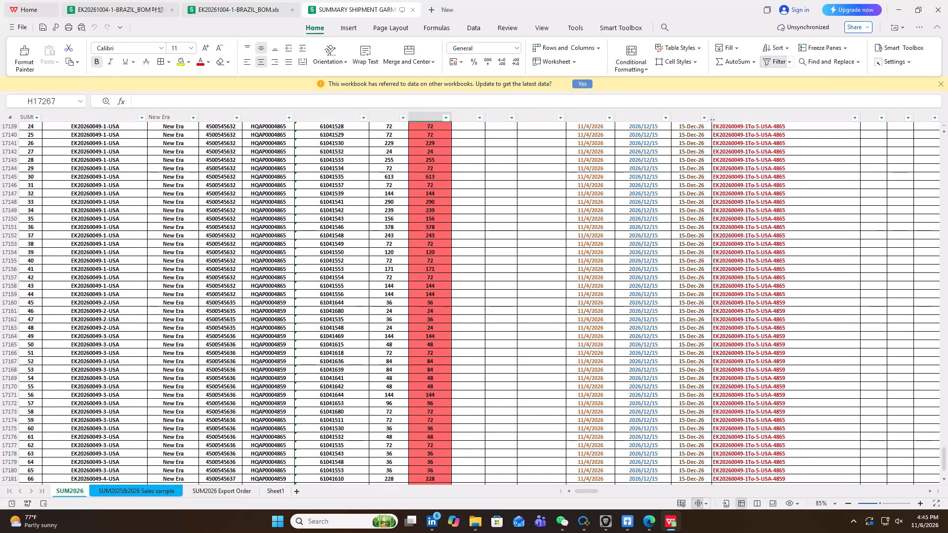
Examine the EKST20260157USA rows on the SUM2026 sheet against the delivery-date message in the NE SO group (new) chat.
scroll(445, 317, down, 15)
scroll(446, 317, down, 9)
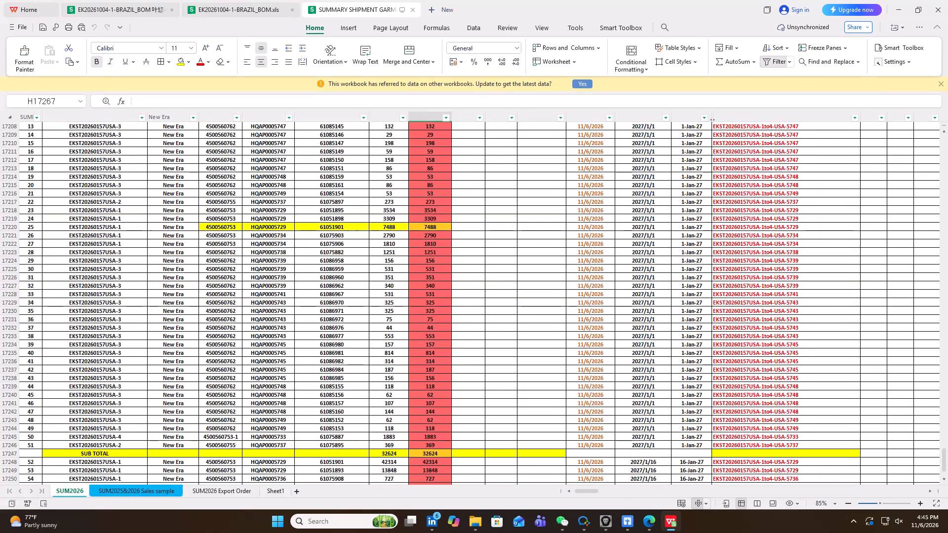
scroll(447, 316, down, 13)
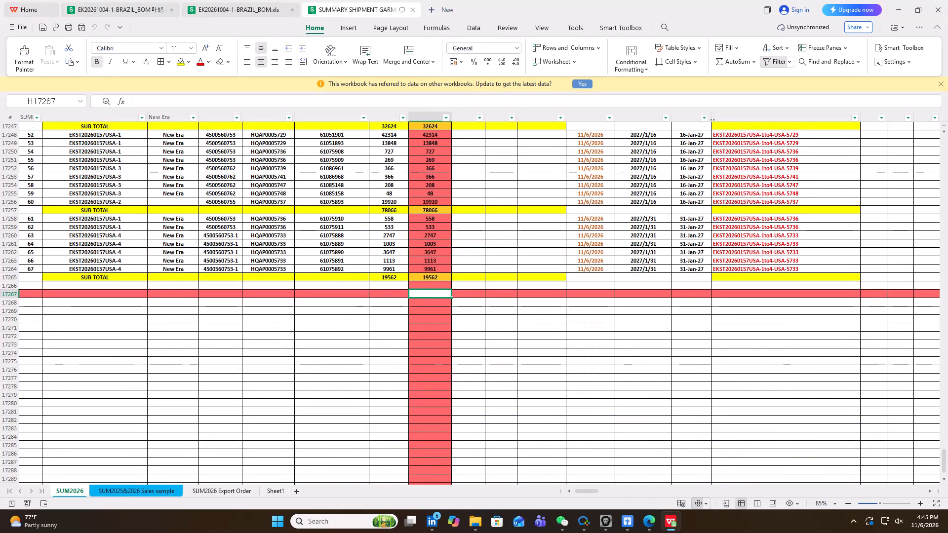
scroll(208, 323, up, 9)
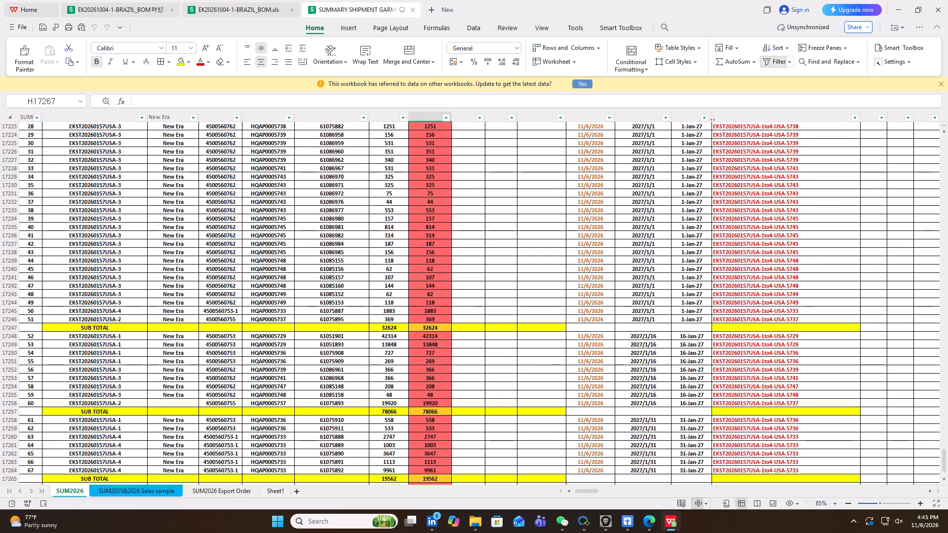
click(559, 517)
scroll(667, 253, down, 2)
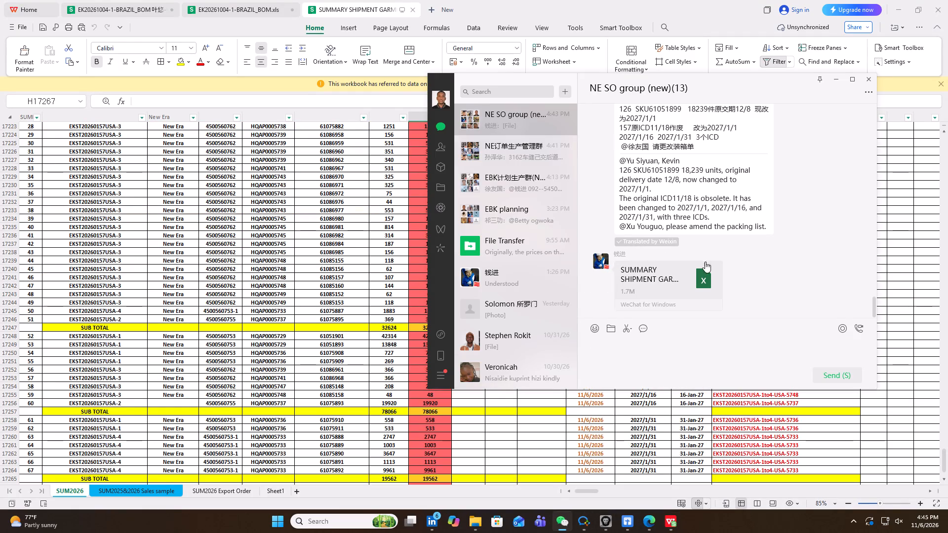
scroll(330, 290, up, 8)
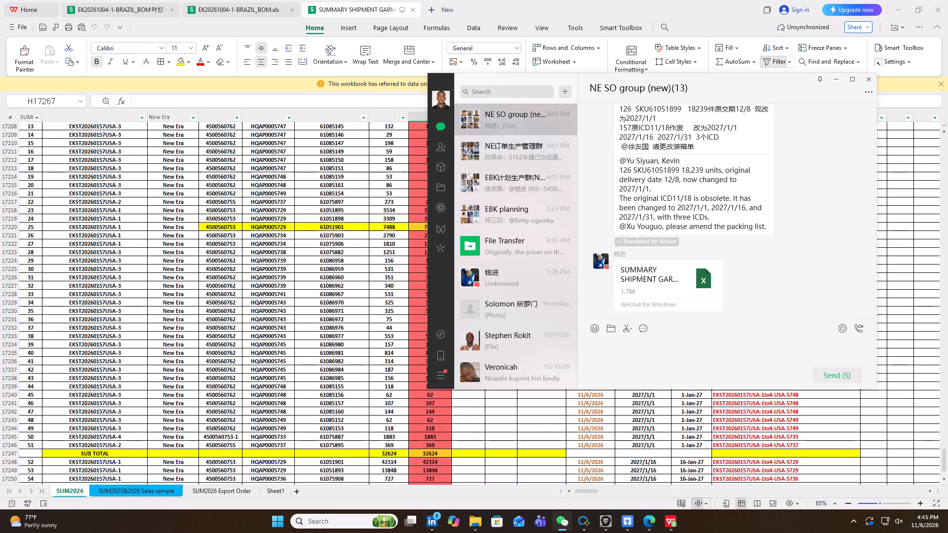
Filter column B of the SUM2026 sheet by 126 and examine the quantity and delivery date of SKU 61051899.
click(143, 118)
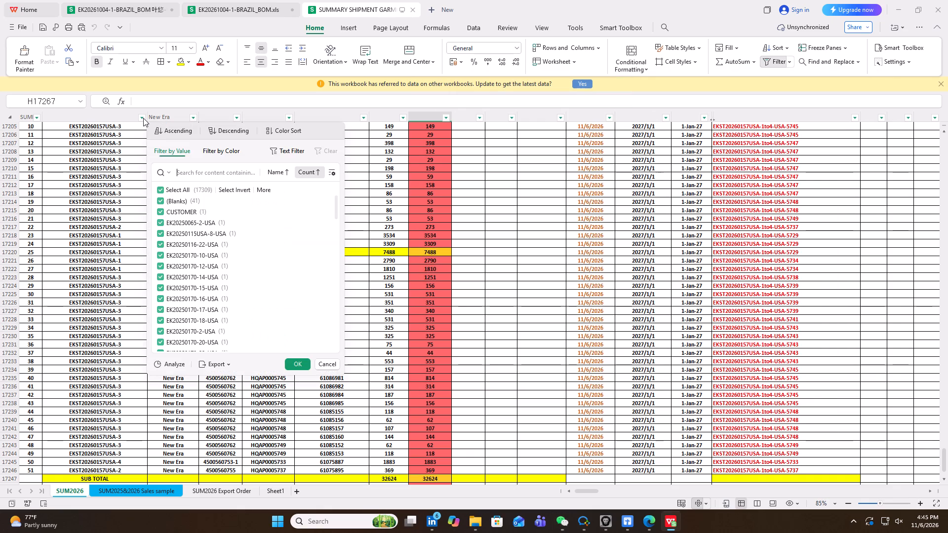
text(126)
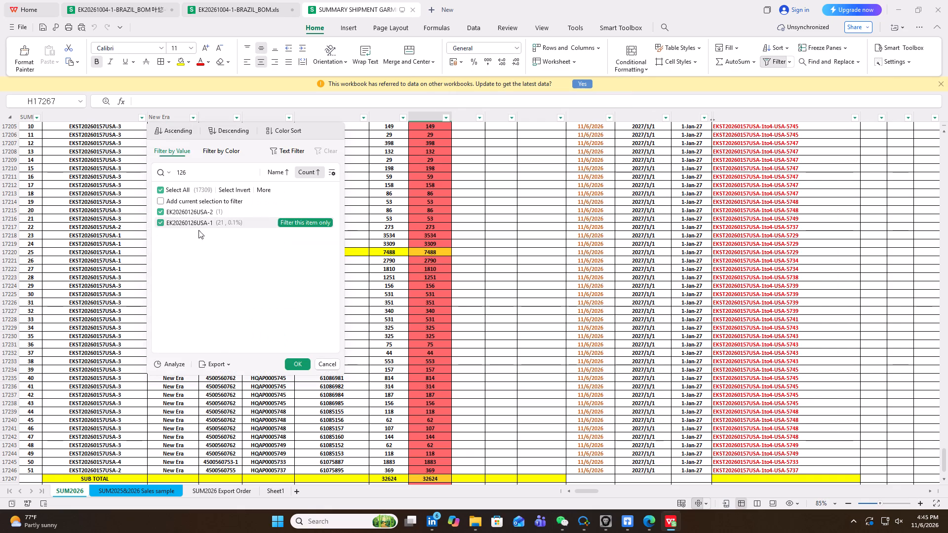
click(296, 362)
scroll(205, 281, up, 7)
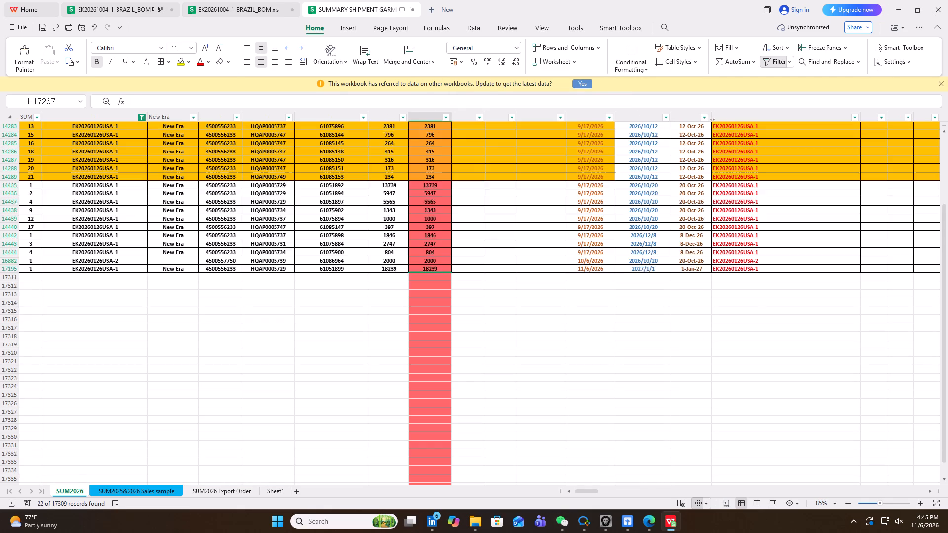
scroll(184, 260, up, 3)
scroll(423, 188, up, 5)
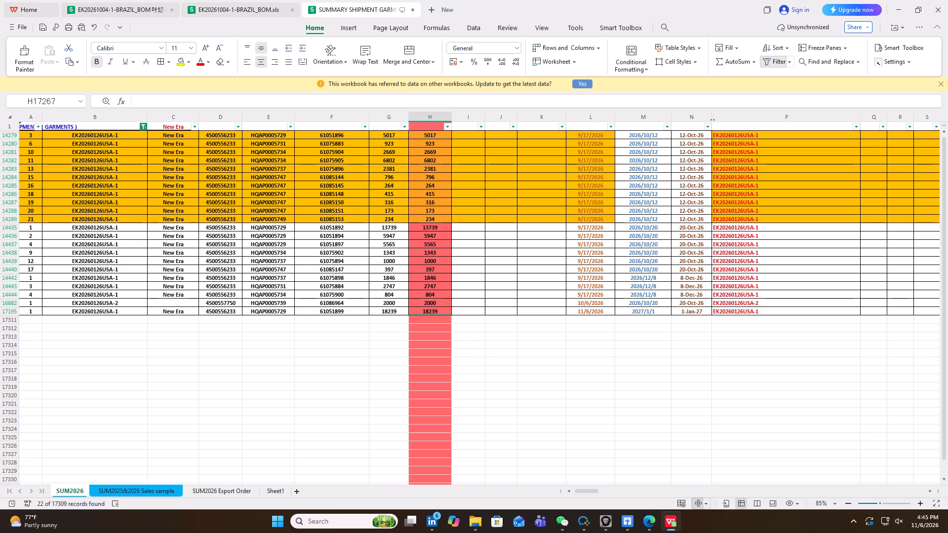
click(440, 311)
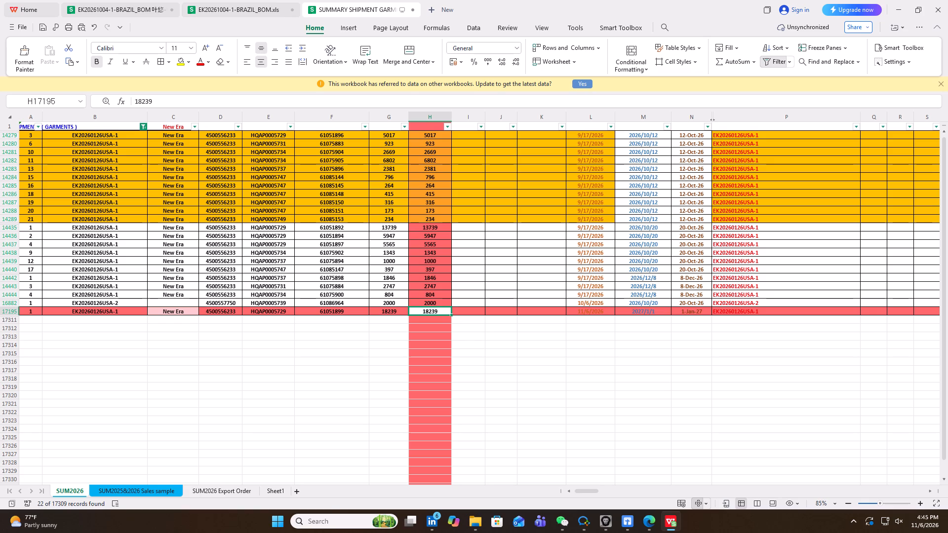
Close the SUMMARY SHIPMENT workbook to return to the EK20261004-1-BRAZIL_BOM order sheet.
click(413, 12)
click(500, 267)
Check the column width of column G, the SKU DESC column, without changing it.
scroll(190, 191, up, 4)
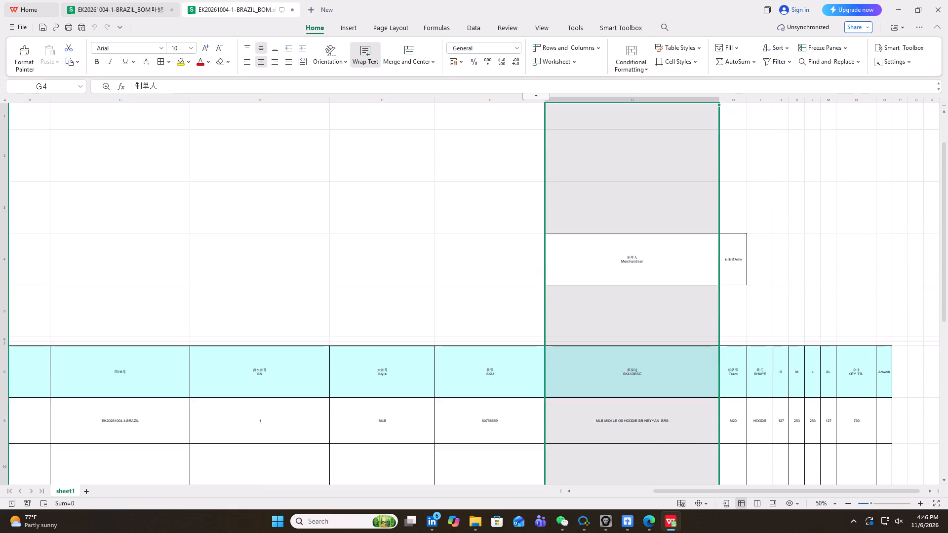
scroll(211, 186, up, 6)
scroll(497, 214, down, 5)
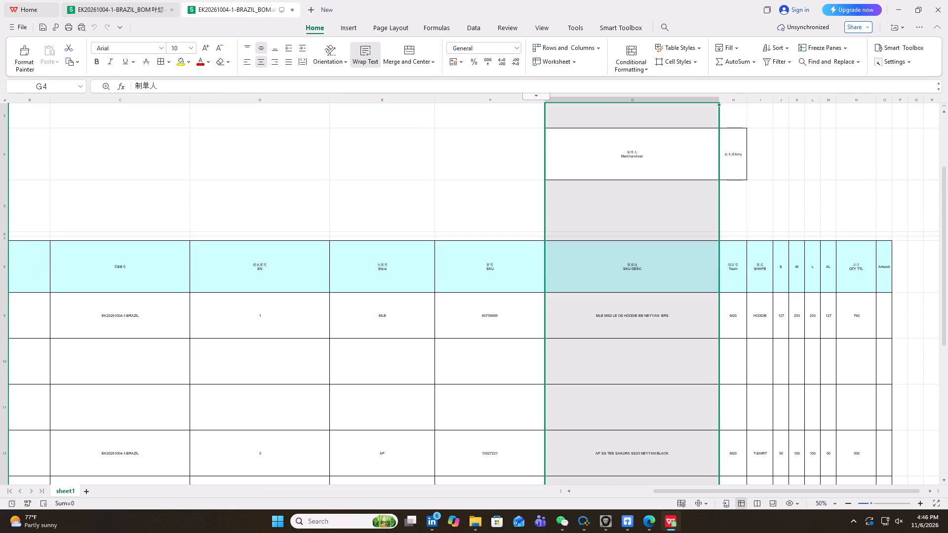
right_click(623, 194)
click(660, 312)
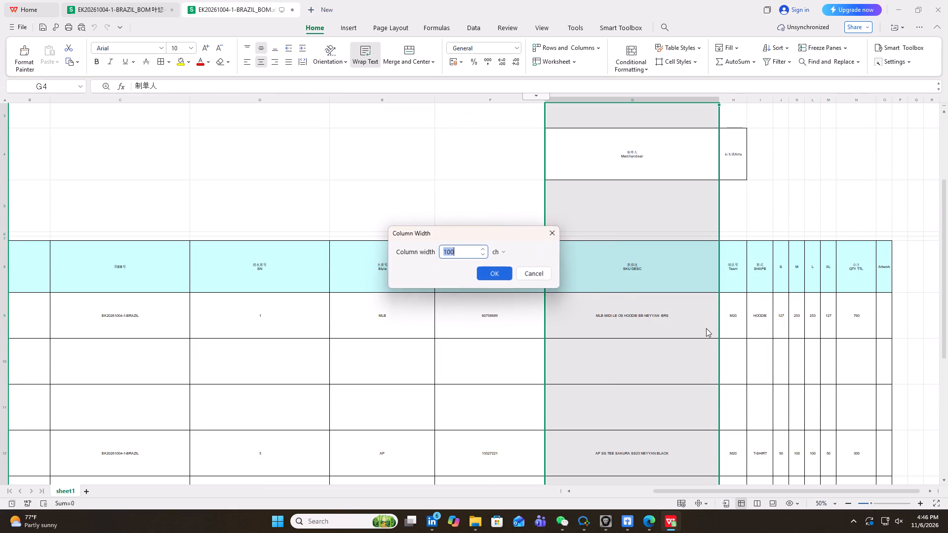
click(544, 272)
Set the widths of column H, the Team column, and column I, the SHAPE column, to 40.
scroll(712, 296, up, 3)
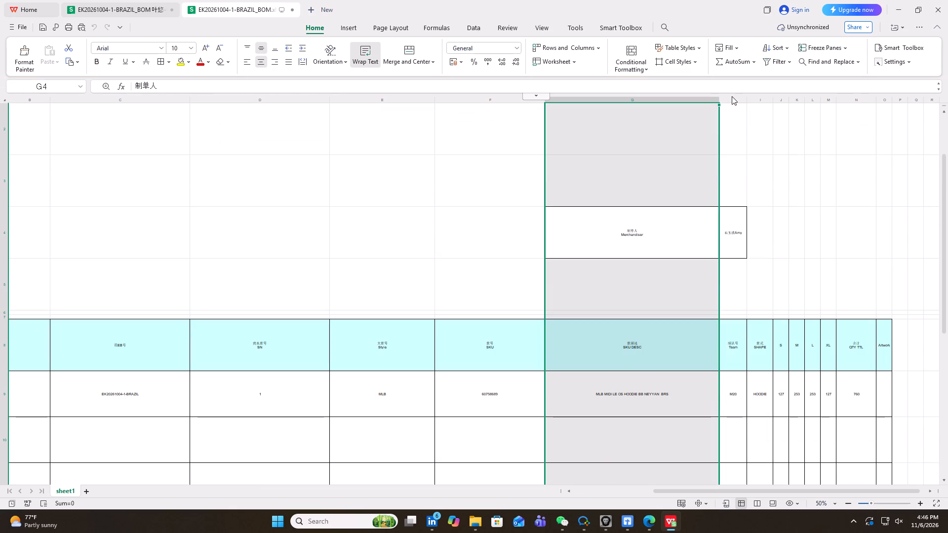
click(732, 98)
right_click(735, 142)
click(768, 264)
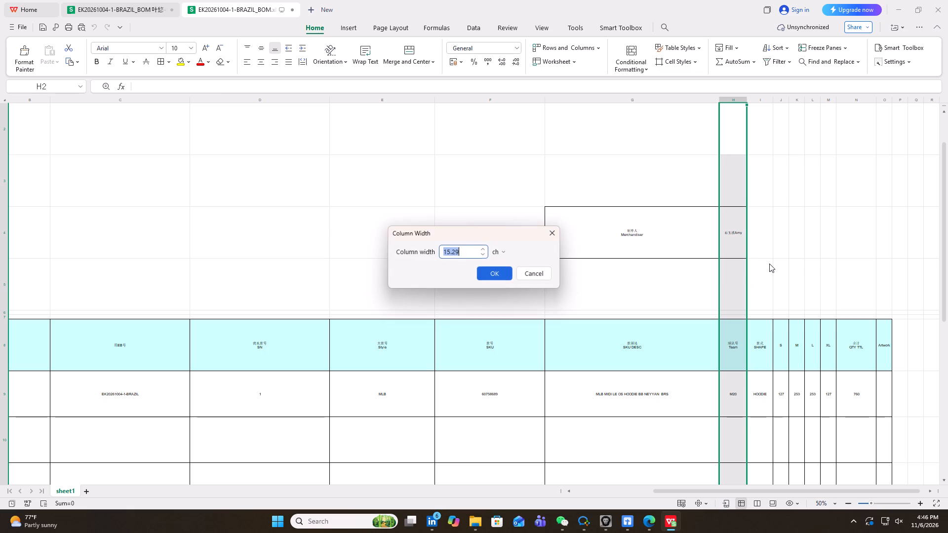
text(40)
key(Return)
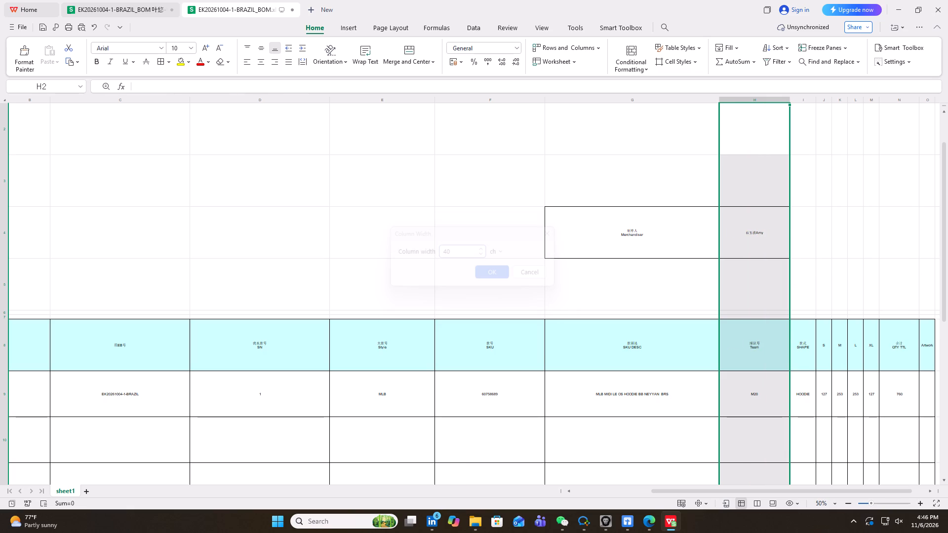
drag(751, 101, 815, 102)
right_click(791, 142)
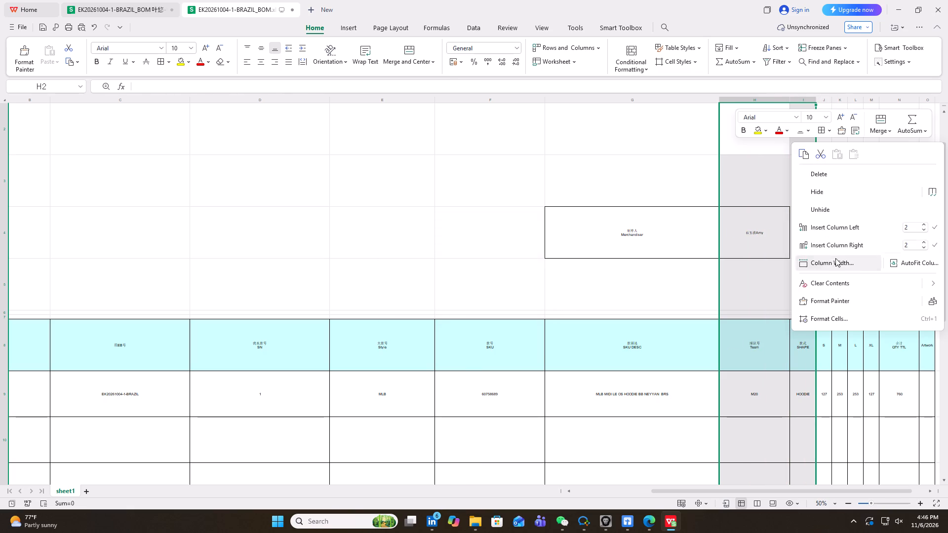
click(835, 258)
text(40)
key(Return)
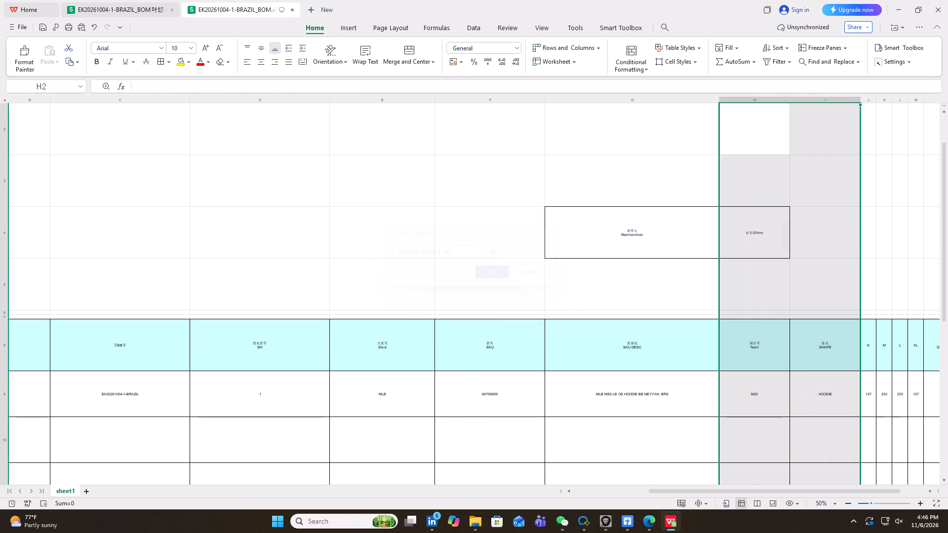
Set the width of columns J to M, the S, M, L and XL size columns, to 35.
drag(766, 493, 947, 469)
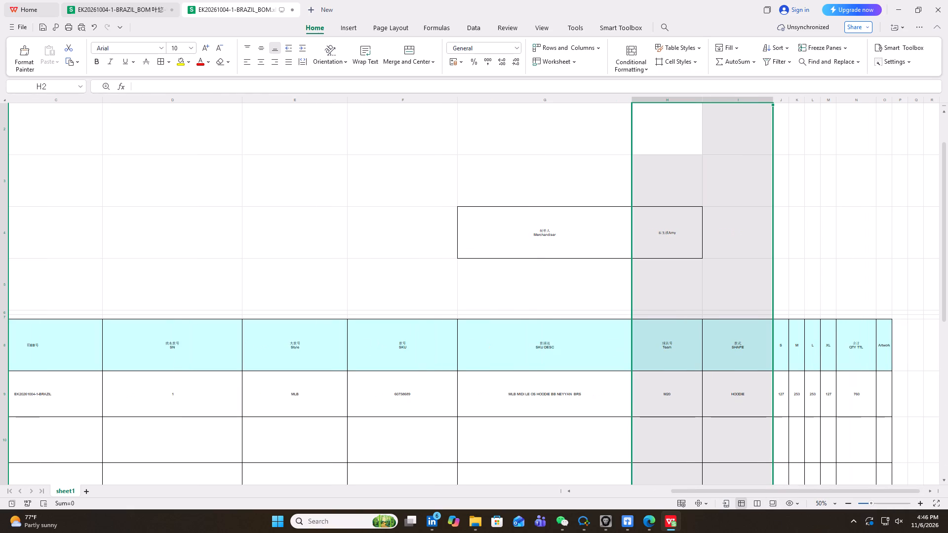
drag(783, 101, 824, 118)
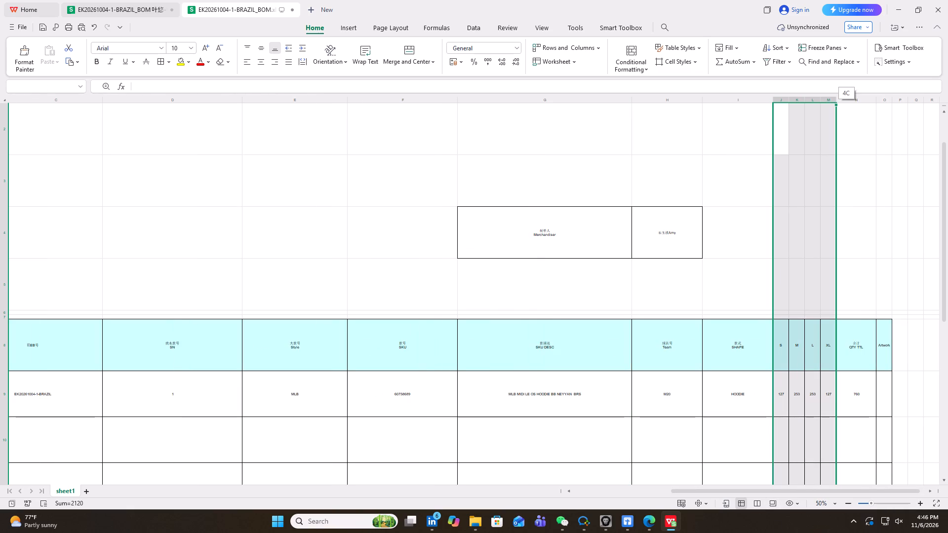
drag(824, 118, 821, 119)
right_click(801, 158)
click(705, 274)
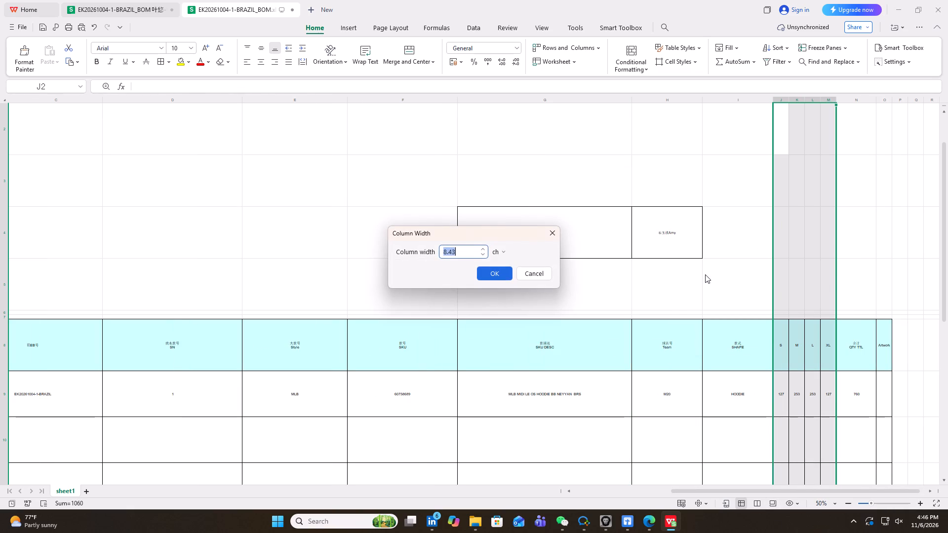
text(35)
key(Return)
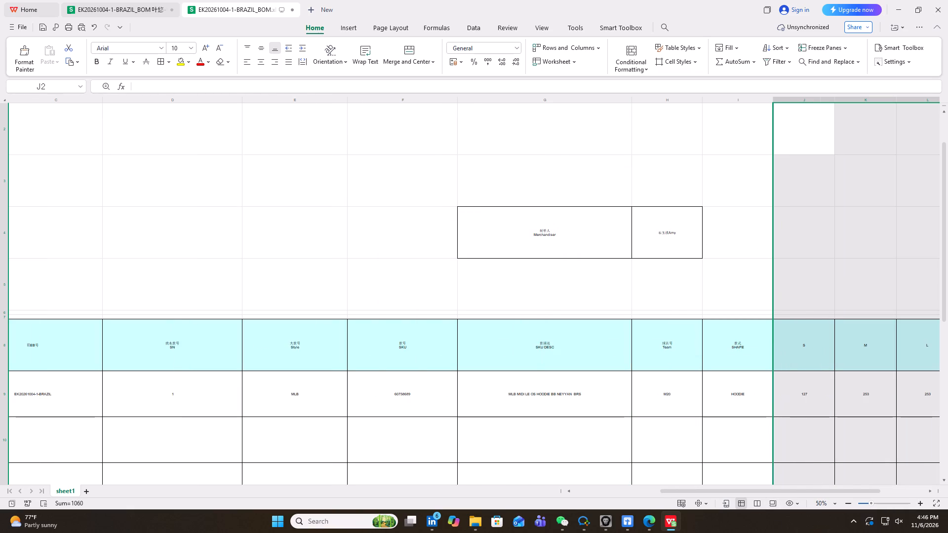
Set the width of column N, the QTY TTL column, to 38.
drag(687, 494, 828, 491)
drag(784, 494, 914, 490)
drag(820, 492, 947, 480)
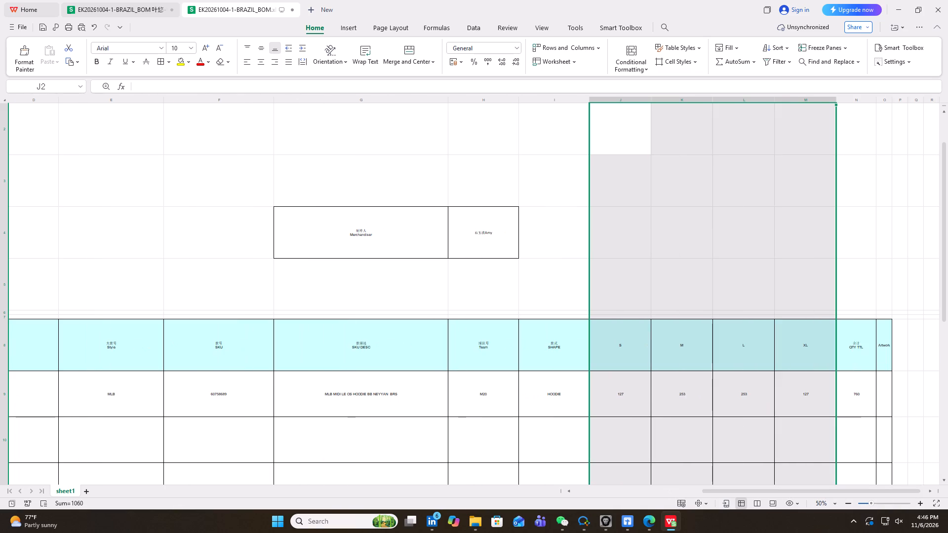
click(853, 100)
right_click(855, 135)
click(763, 262)
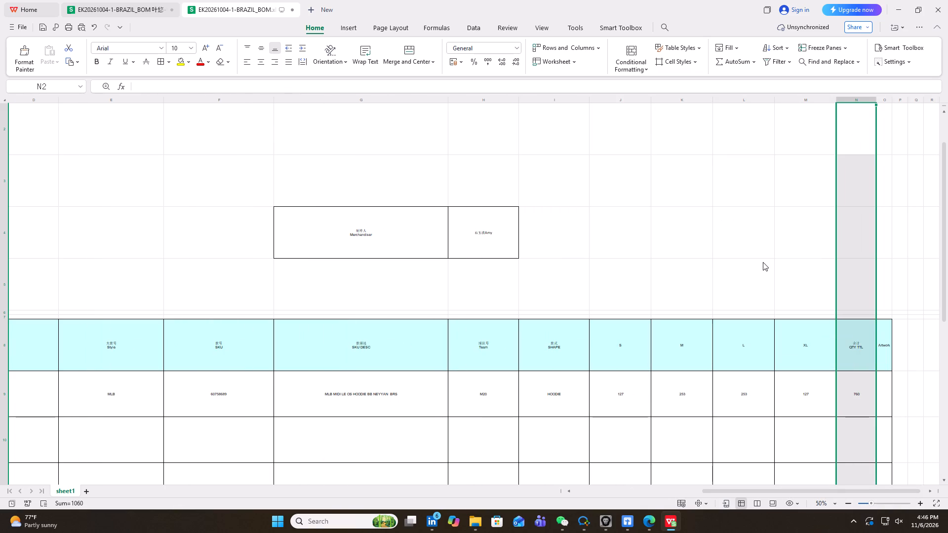
text(38)
key(Return)
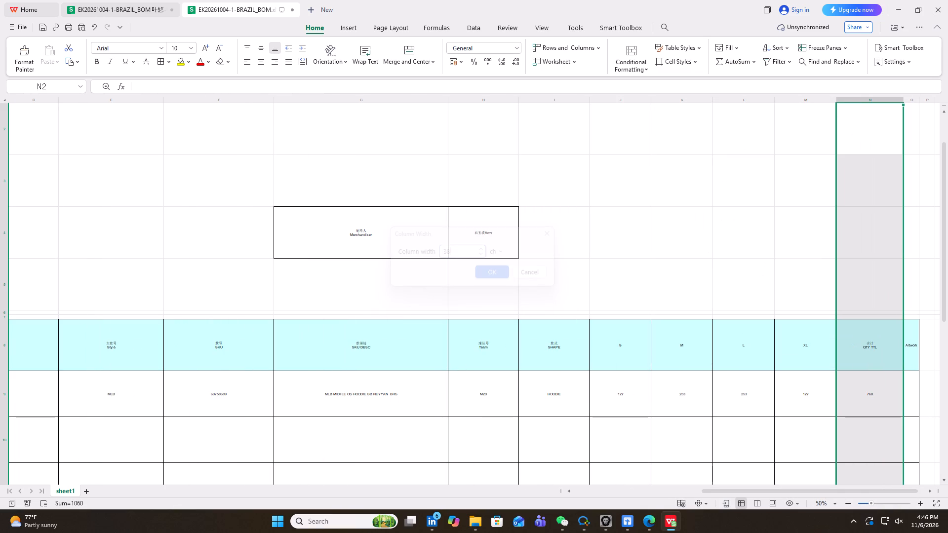
Set the width of column O, the Artwork column, to 52.
click(914, 103)
right_click(913, 138)
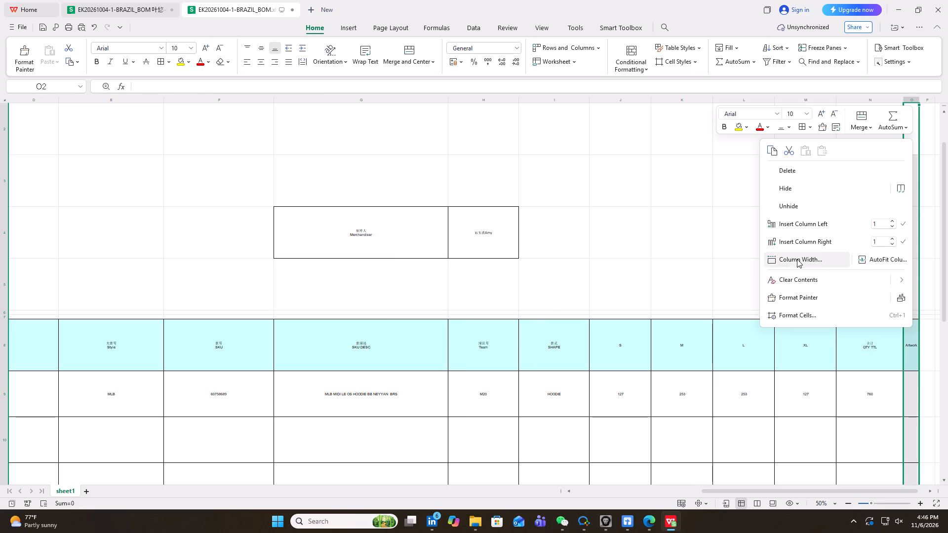
click(798, 258)
text(52)
key(Return)
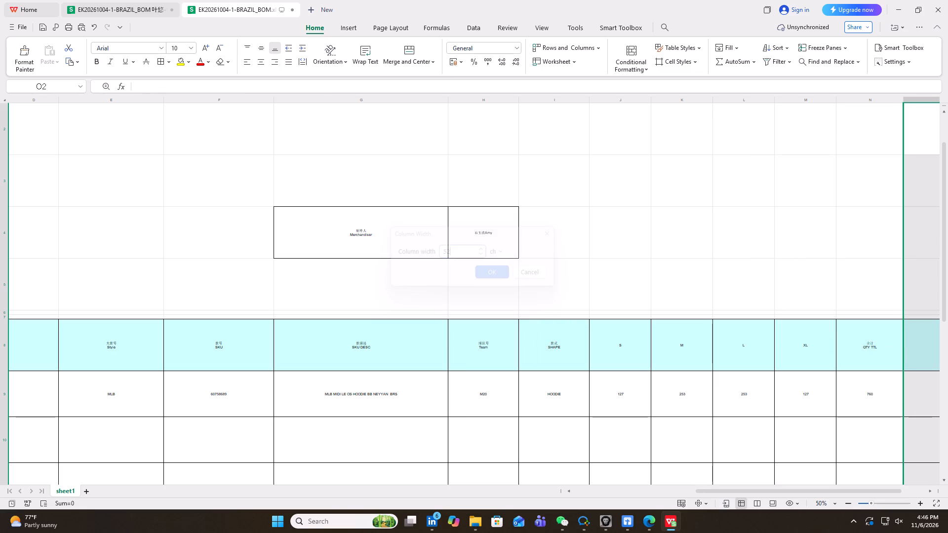
Format rows 1 to 5, the order information block, in Times New Roman at font size 60.
drag(777, 492, 251, 422)
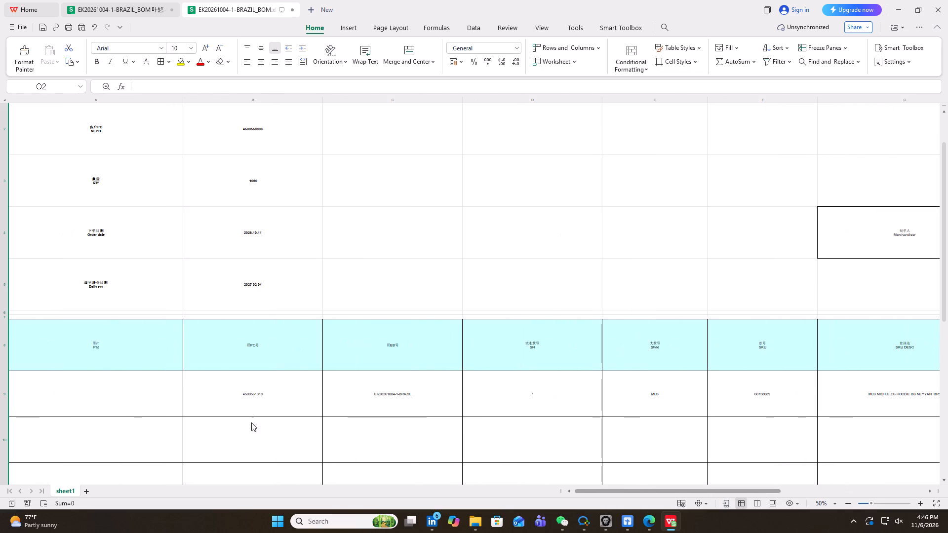
drag(251, 422, 242, 415)
scroll(176, 314, up, 11)
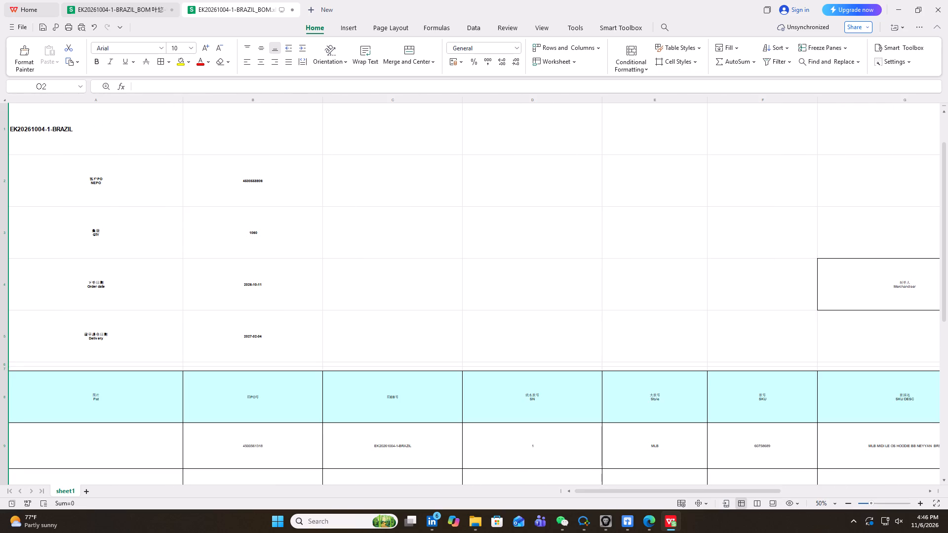
drag(2, 129, 18, 320)
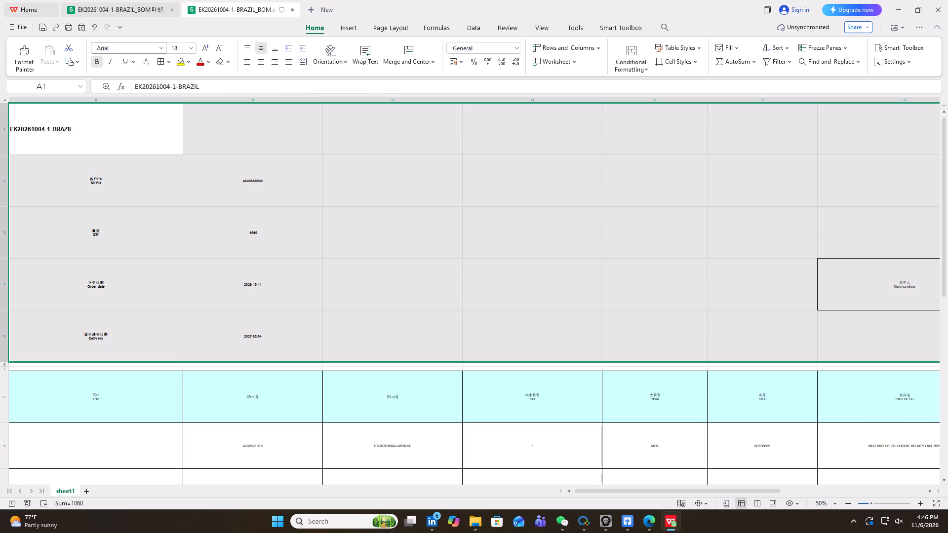
click(129, 46)
text(times)
click(131, 58)
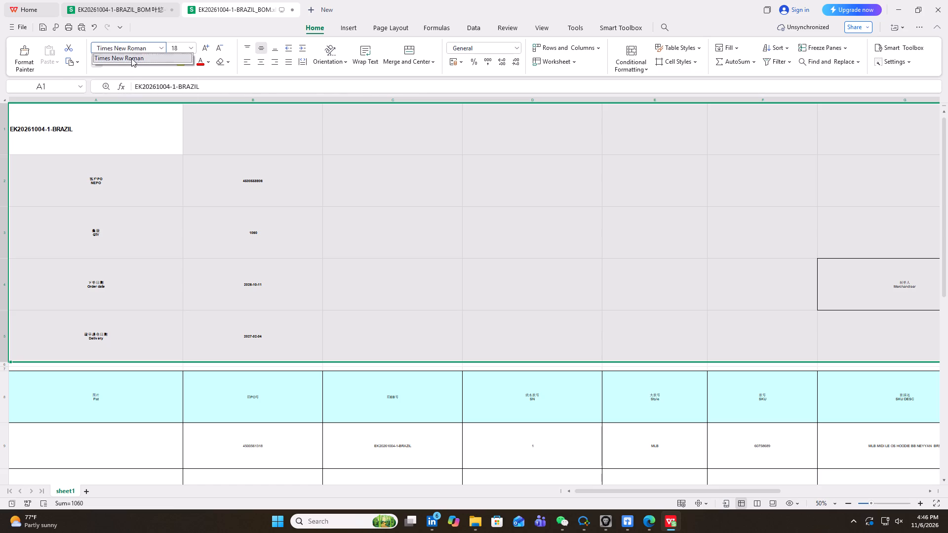
click(181, 47)
text(60)
key(Return)
Format row 8, the table's column header row, in bold Times New Roman at font size 60.
scroll(386, 349, down, 4)
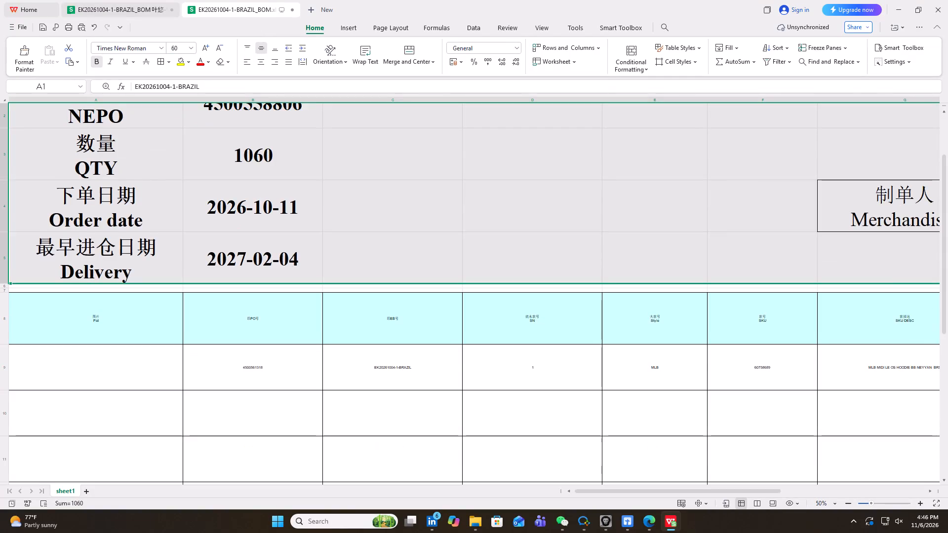
scroll(350, 326, down, 1)
click(2, 275)
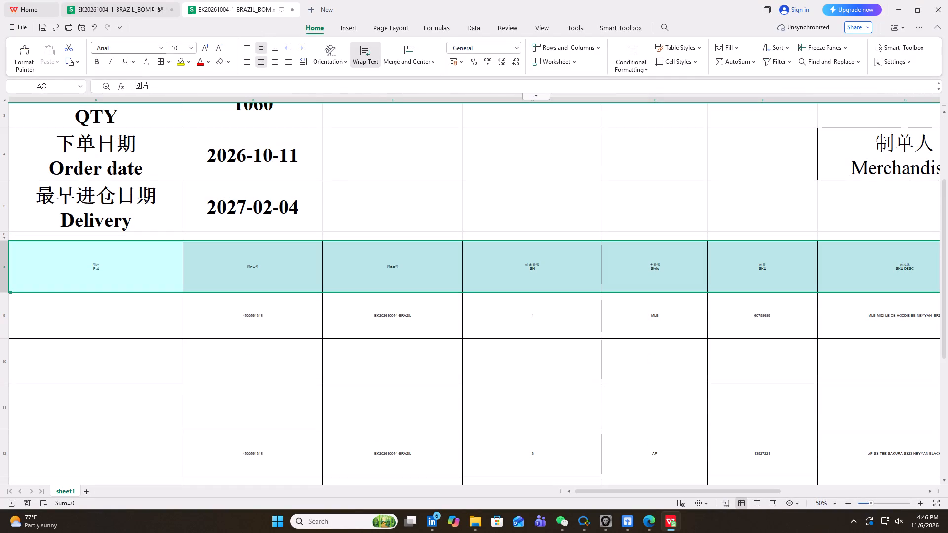
click(125, 49)
text(times)
click(126, 59)
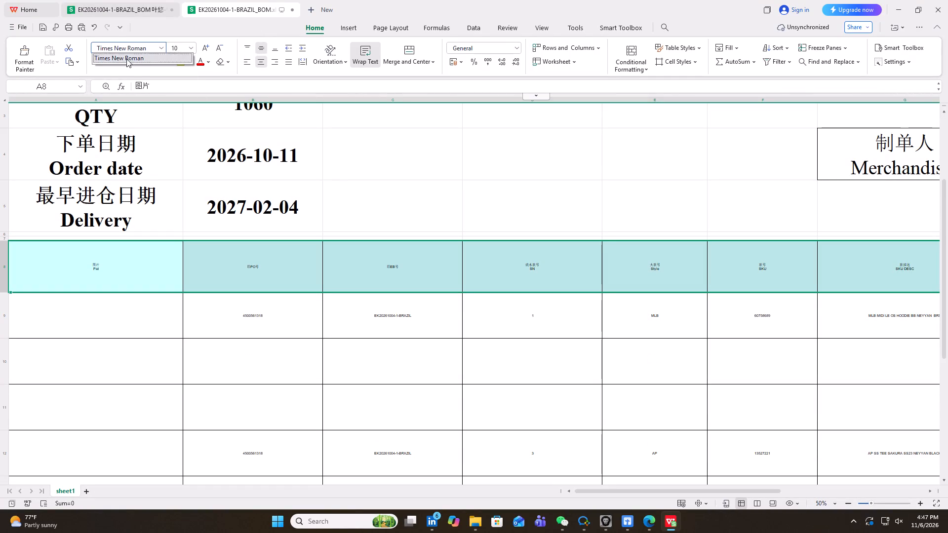
click(178, 47)
text(60)
key(Return)
key(ctrl+b)
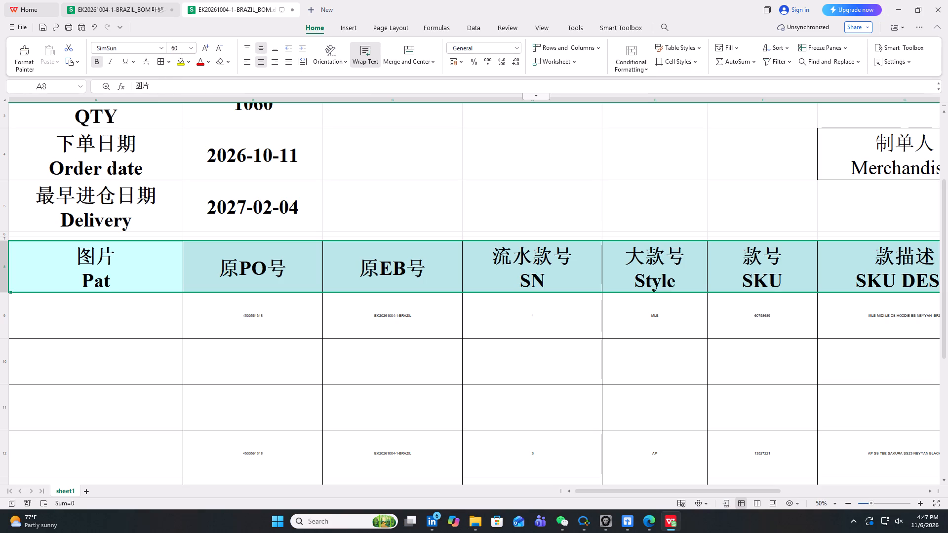
Format the table body below the header, A9 to O15, in Times New Roman at font size 50.
click(847, 502)
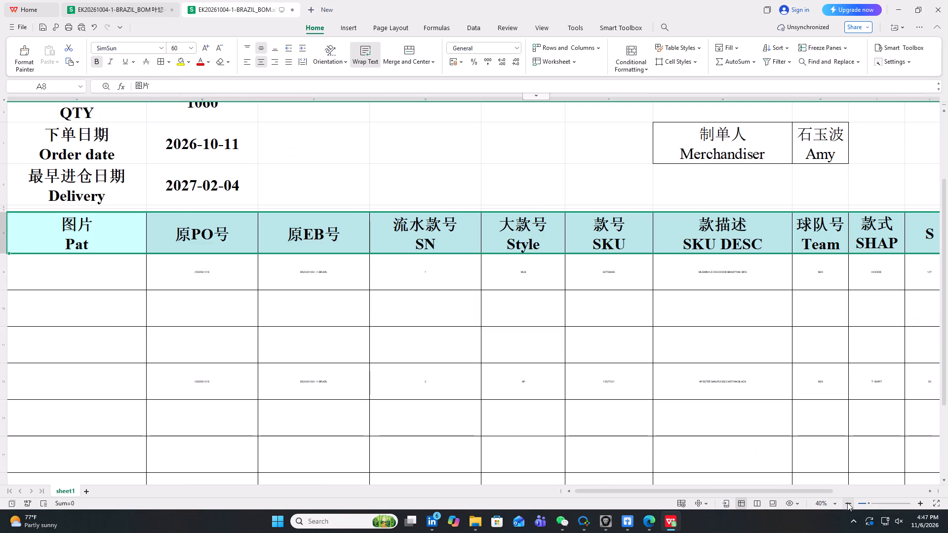
click(847, 502)
click(902, 390)
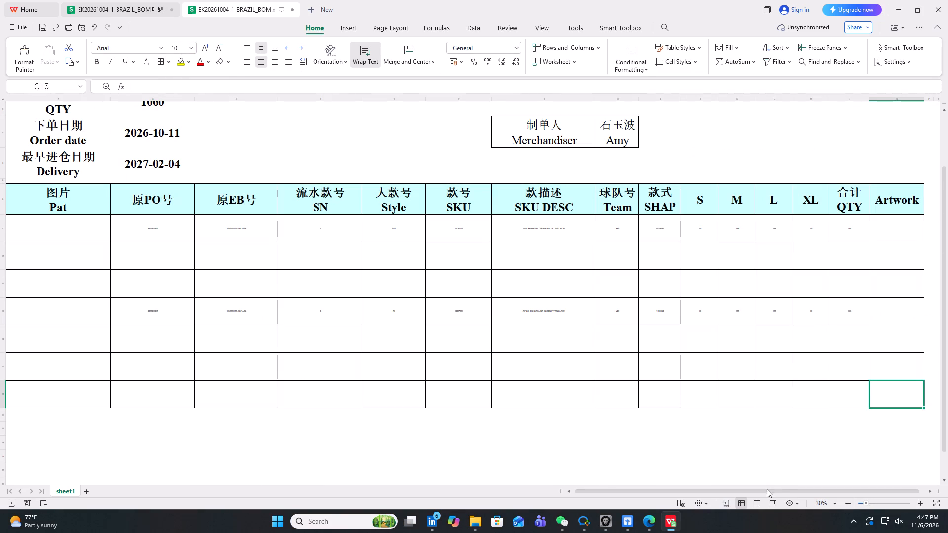
drag(761, 490, 467, 431)
shift+click(75, 236)
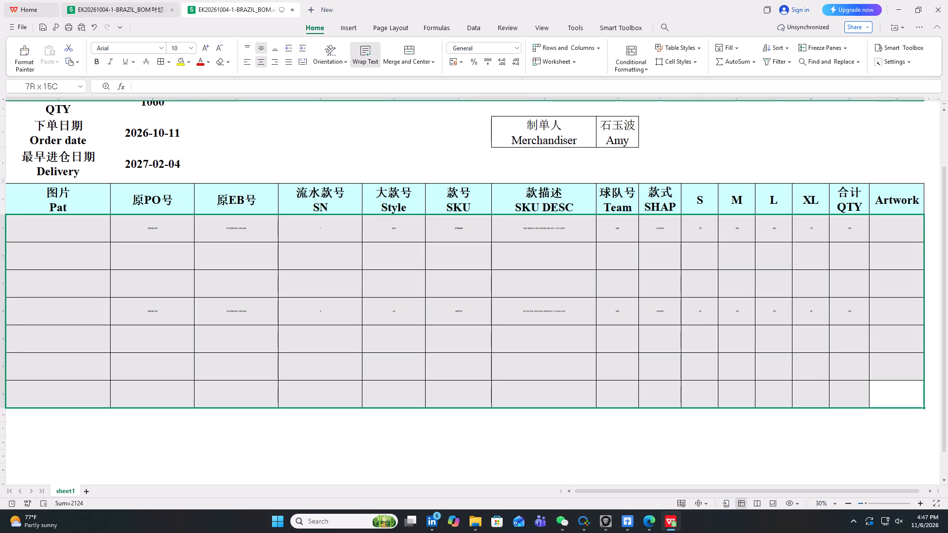
click(116, 50)
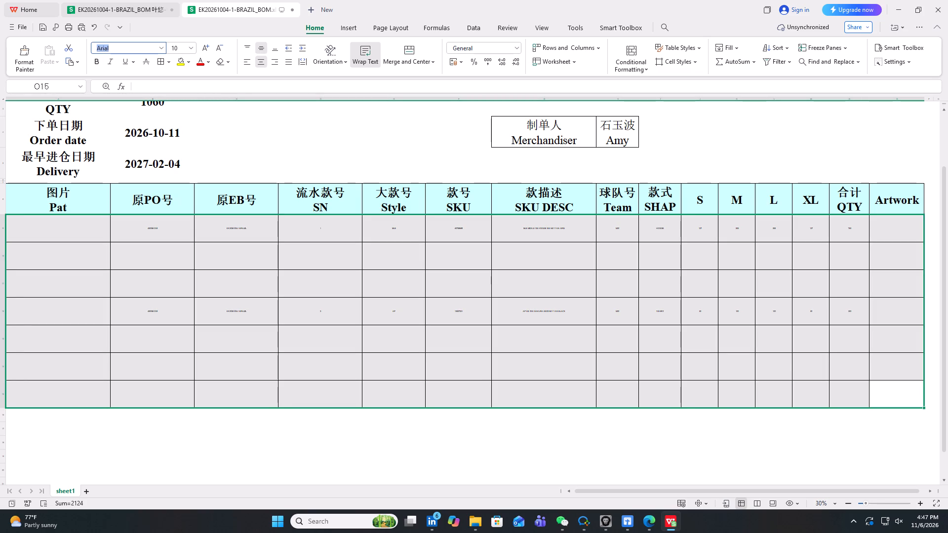
text(times)
click(112, 60)
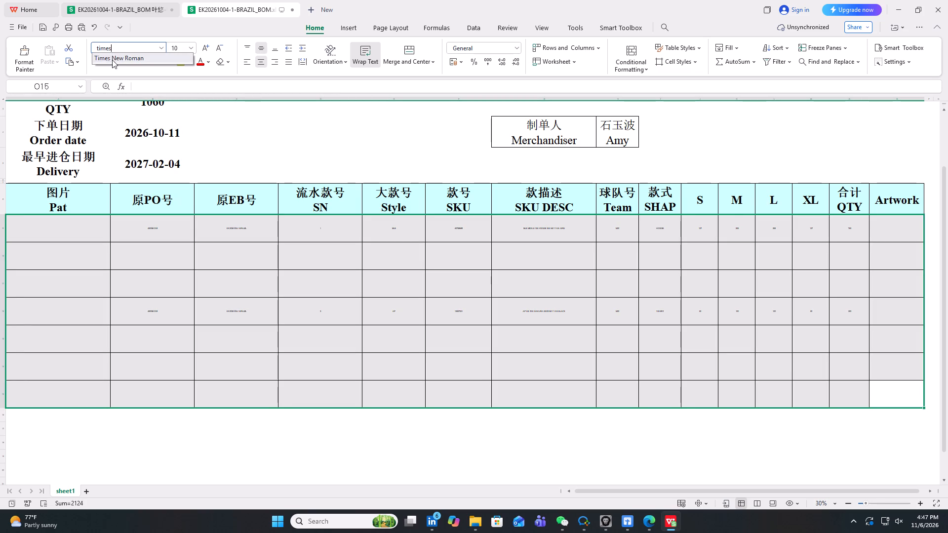
click(181, 42)
click(179, 45)
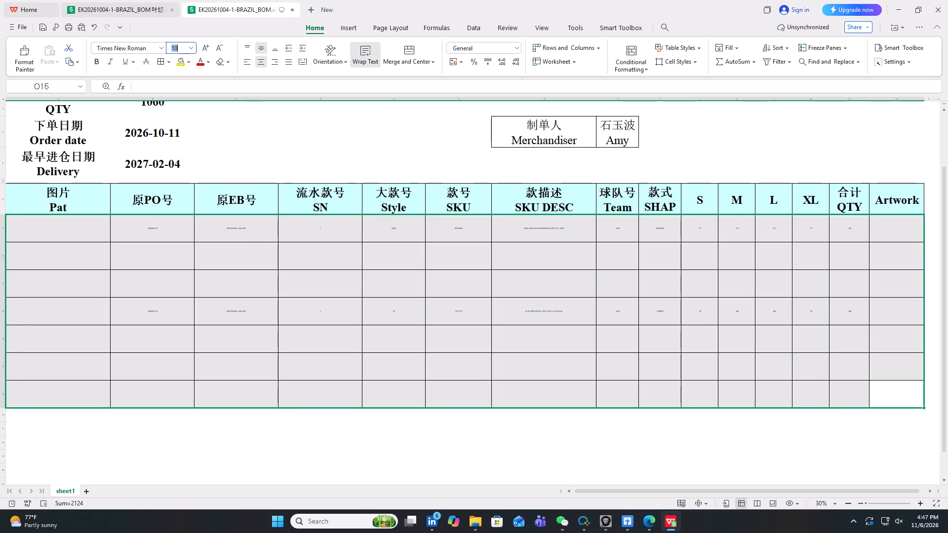
text(50)
key(Return)
click(444, 248)
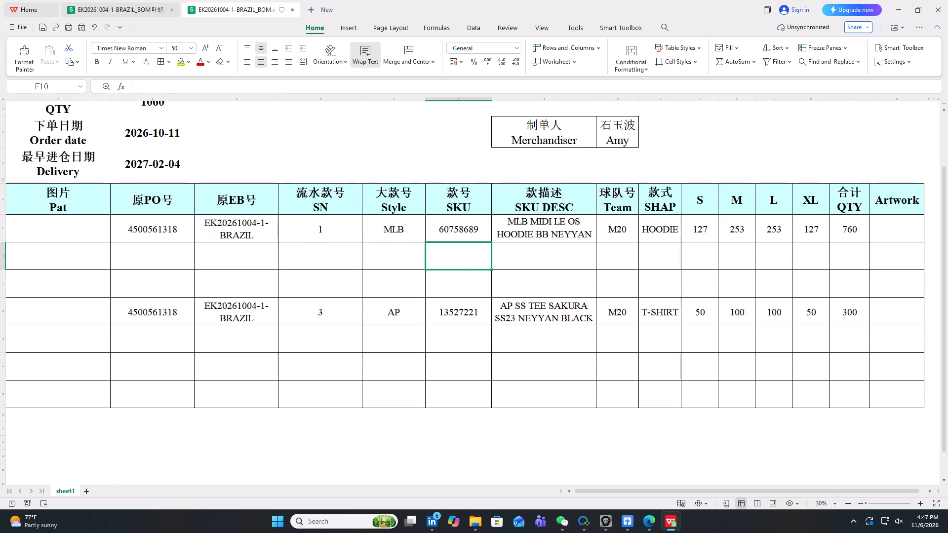
Merge and center the Pat column cells A9 to A11 and A12 to A14 as two separate picture cells.
scroll(307, 320, up, 3)
scroll(288, 297, down, 3)
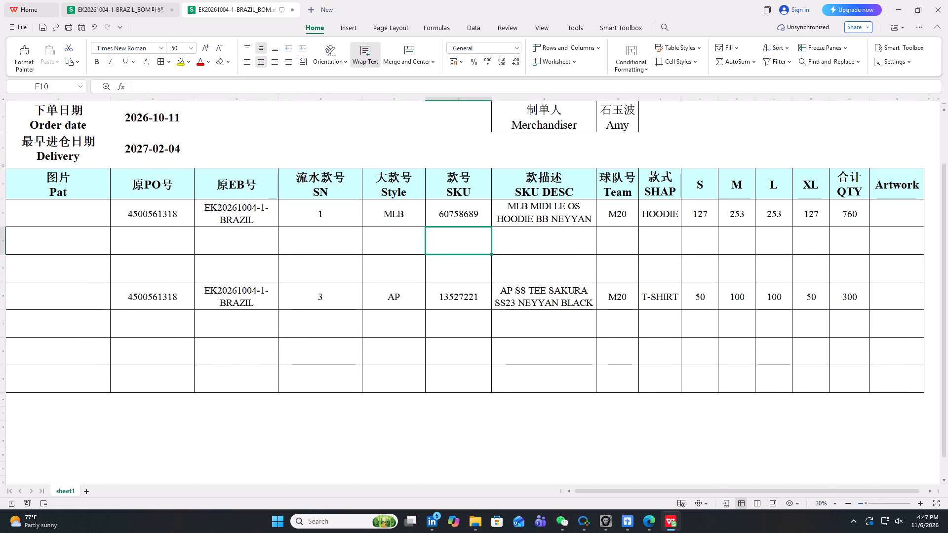
drag(57, 211, 58, 273)
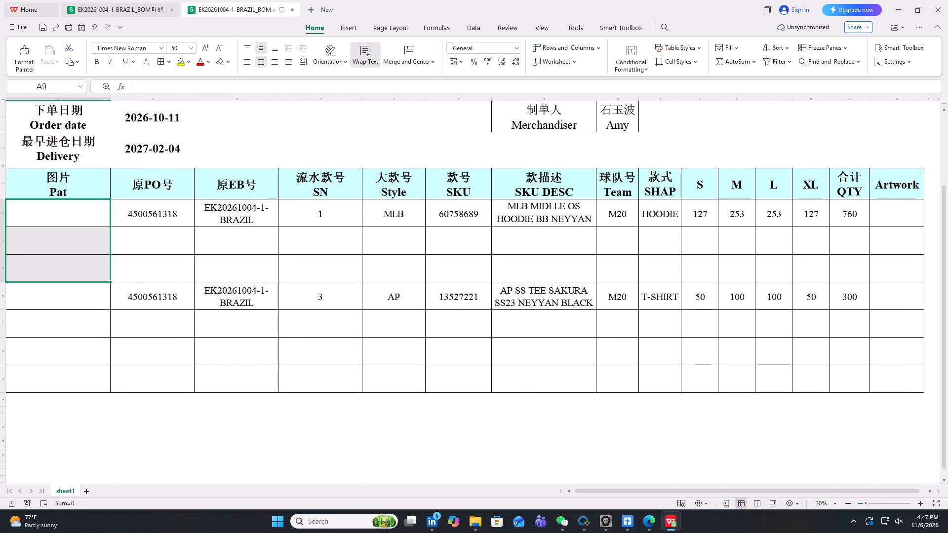
ctrl+drag(65, 302, 71, 349)
click(402, 45)
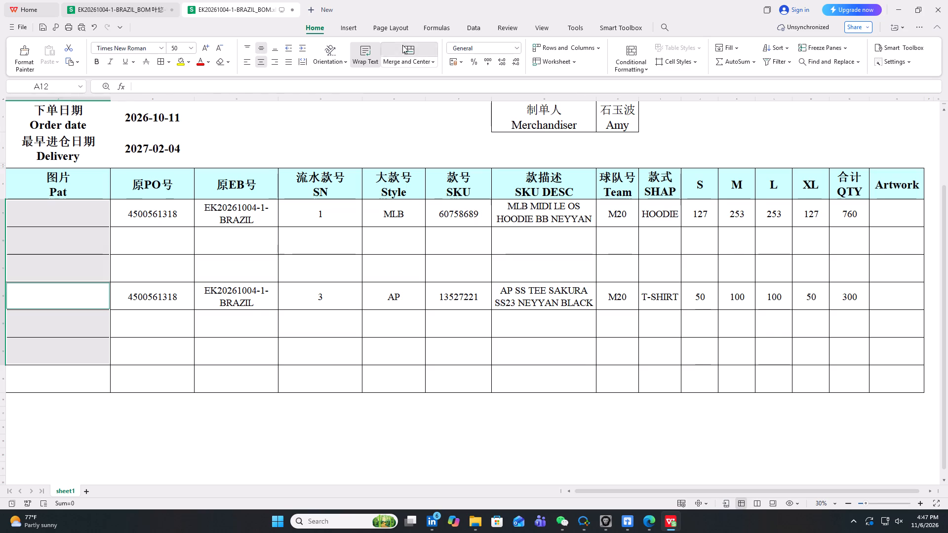
Make the two SKU numbers in F9 and F12 bold at font size 63.
click(468, 209)
ctrl+click(465, 302)
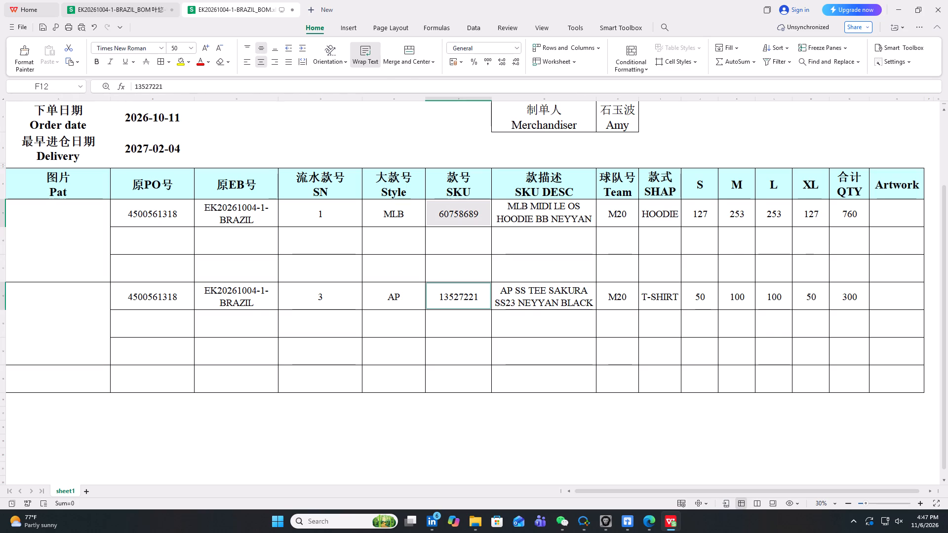
click(181, 49)
text(63)
key(Return)
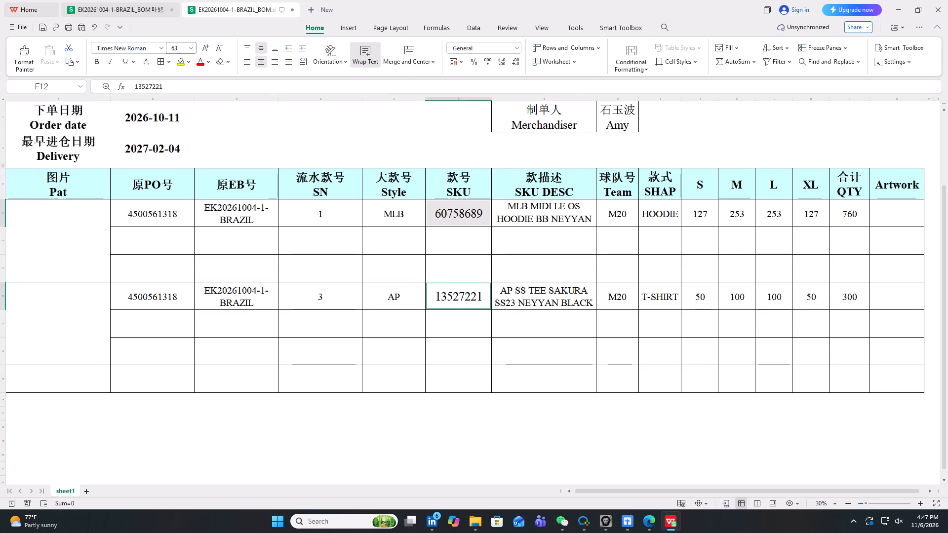
key(ctrl+b)
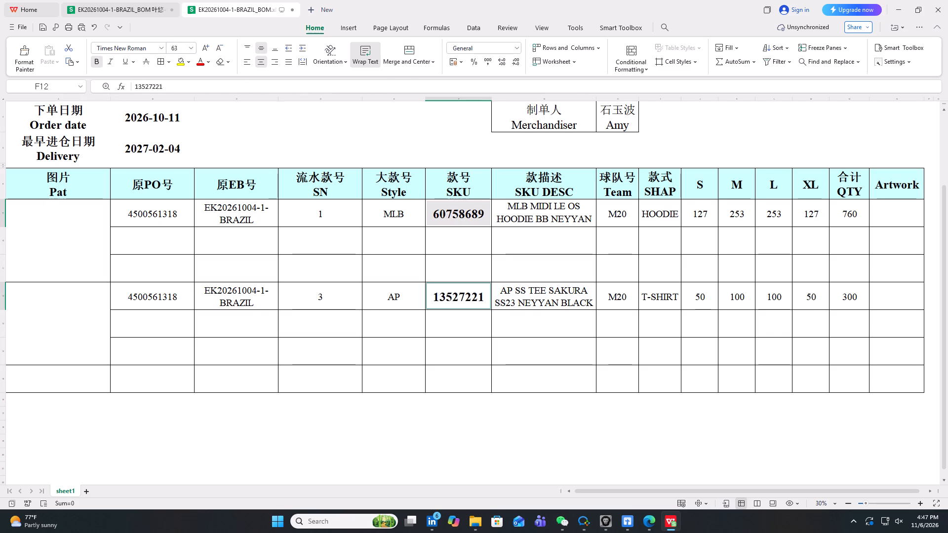
click(503, 245)
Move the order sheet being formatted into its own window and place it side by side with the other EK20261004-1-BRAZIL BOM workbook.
scroll(334, 315, up, 2)
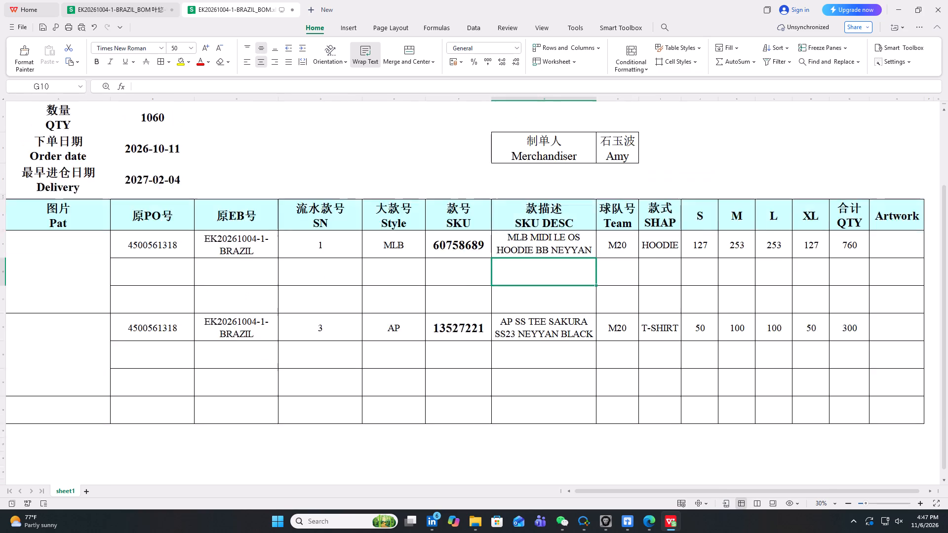
scroll(334, 315, up, 4)
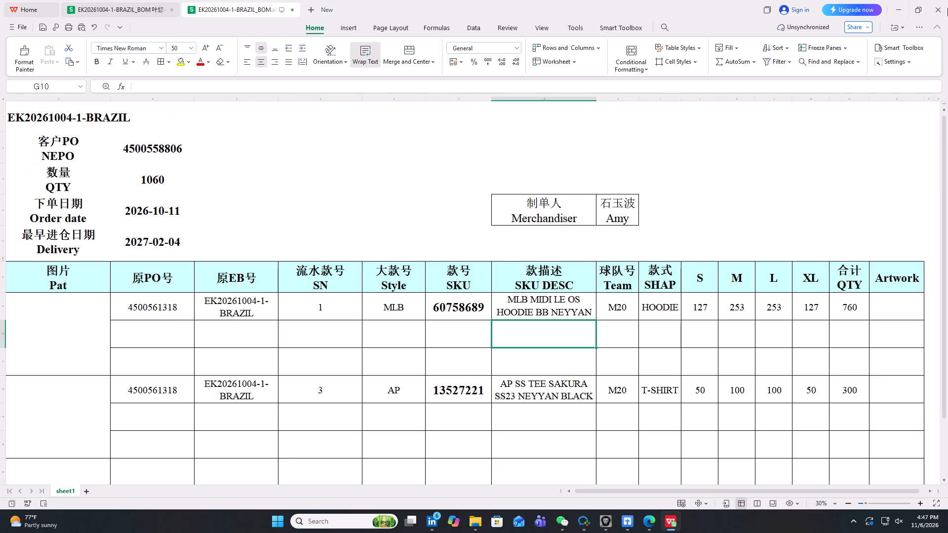
click(799, 71)
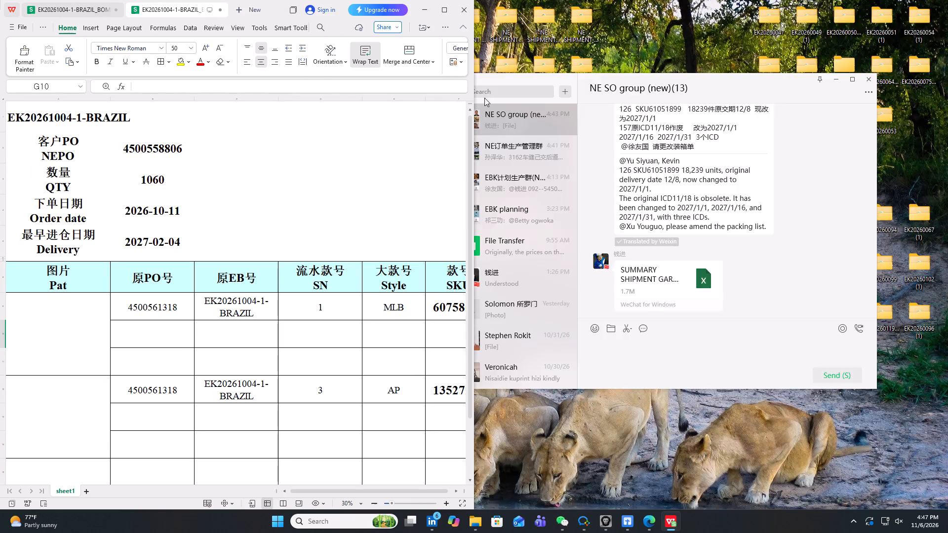
drag(153, 8, 350, 97)
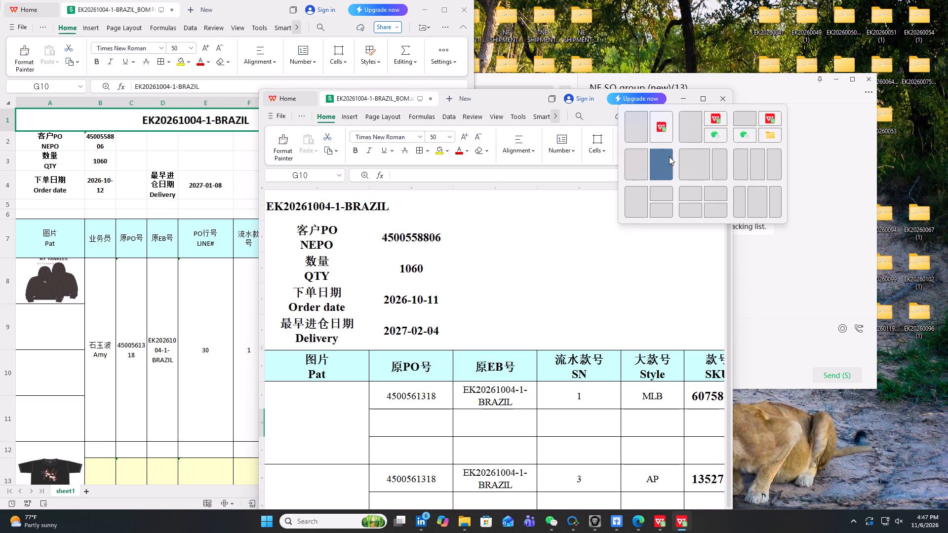
click(664, 163)
Copy the hoodie picture from the other BOM workbook into the merged Pat cell for SKU 60758689.
scroll(815, 290, down, 2)
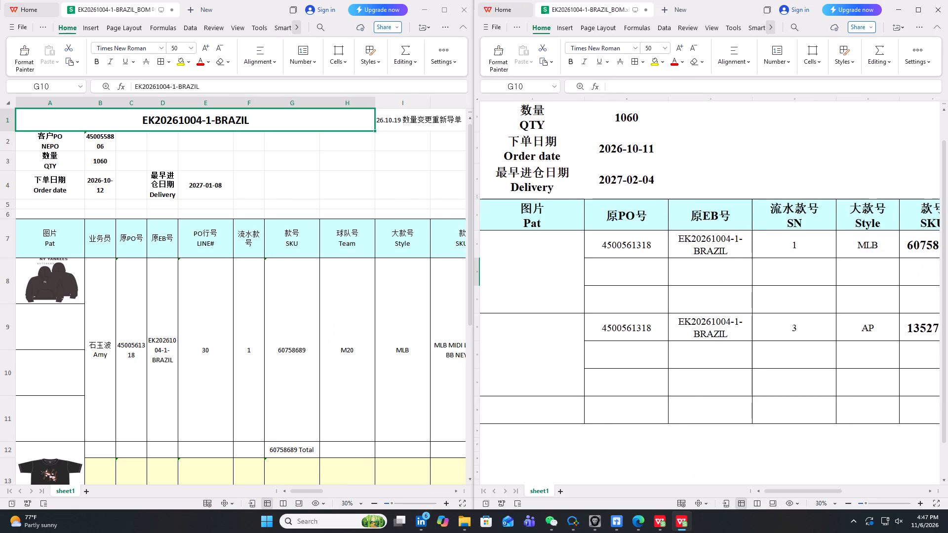
scroll(815, 290, down, 1)
click(917, 215)
scroll(105, 317, down, 1)
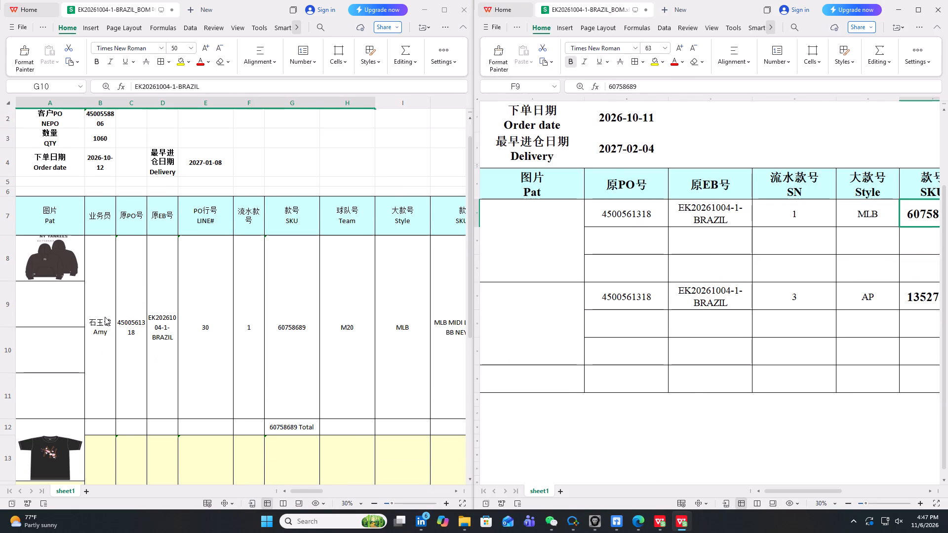
click(0, 218)
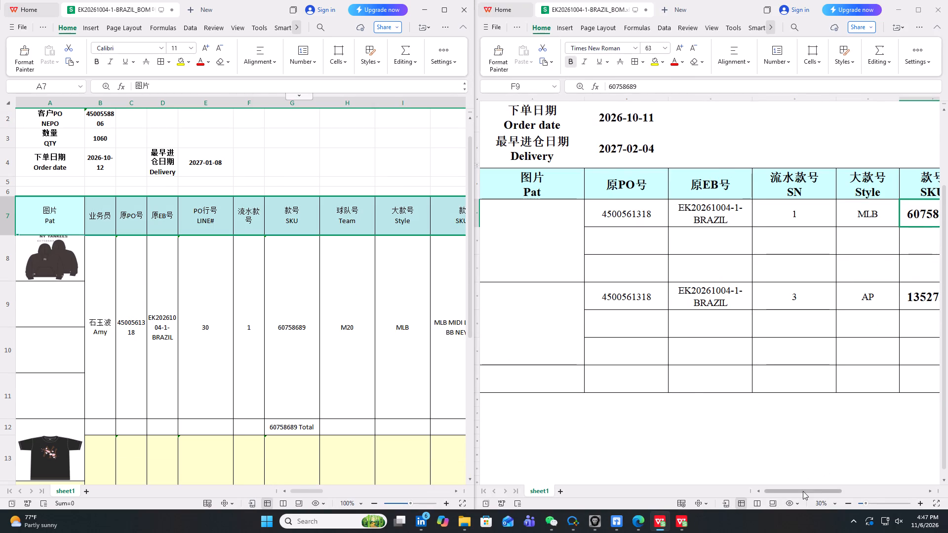
drag(803, 491, 822, 489)
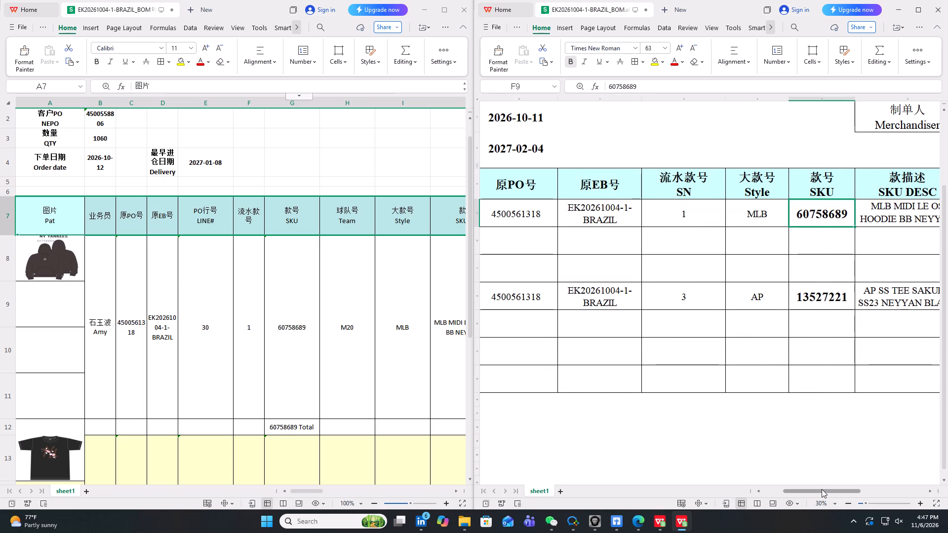
drag(822, 489, 823, 490)
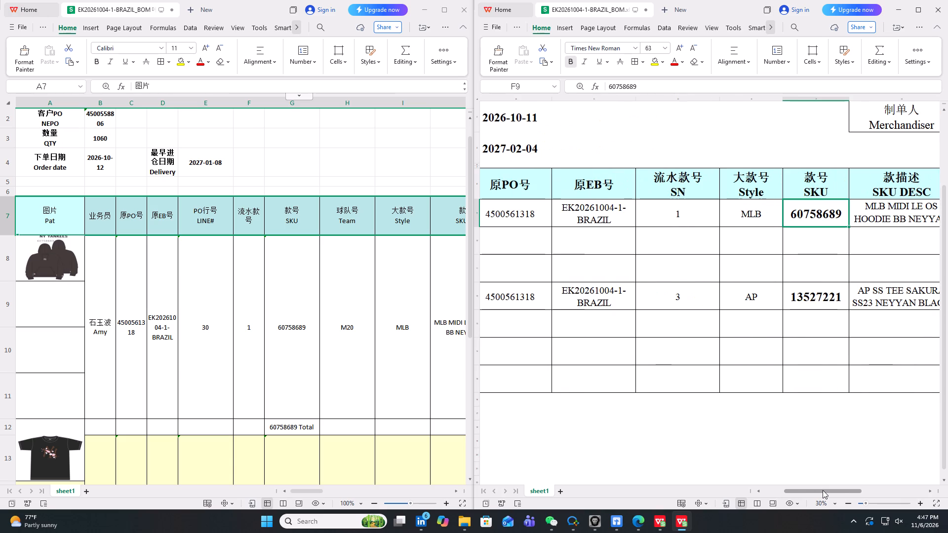
drag(823, 490, 742, 488)
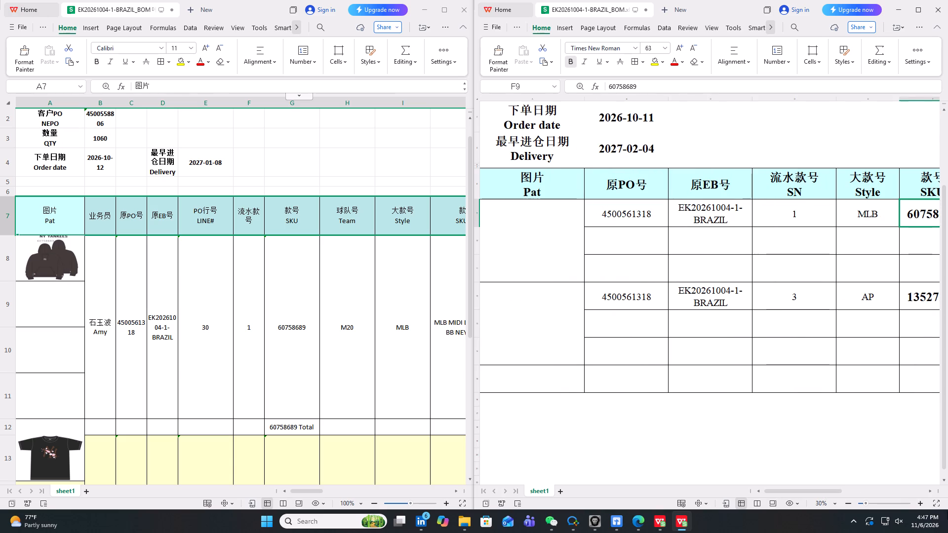
click(917, 504)
click(918, 504)
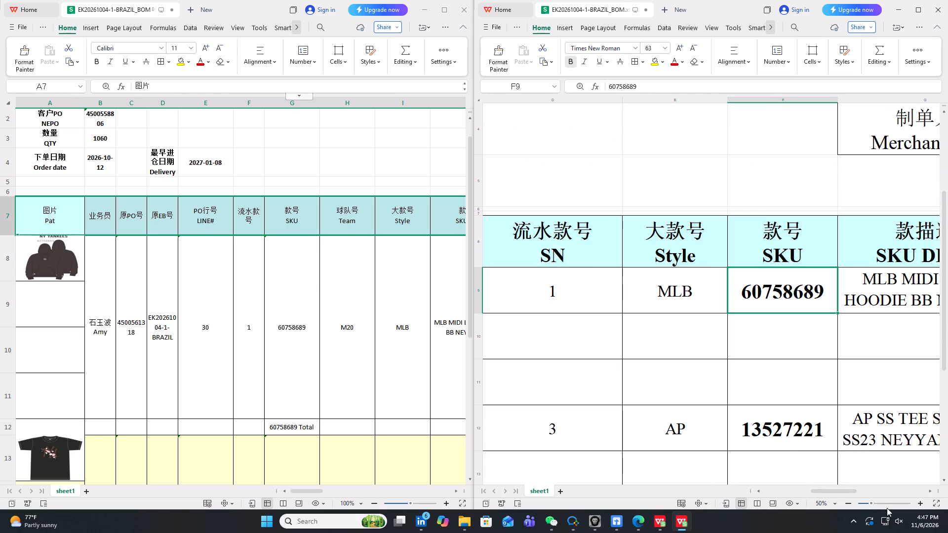
drag(845, 493, 668, 461)
drag(817, 490, 621, 445)
scroll(584, 276, down, 3)
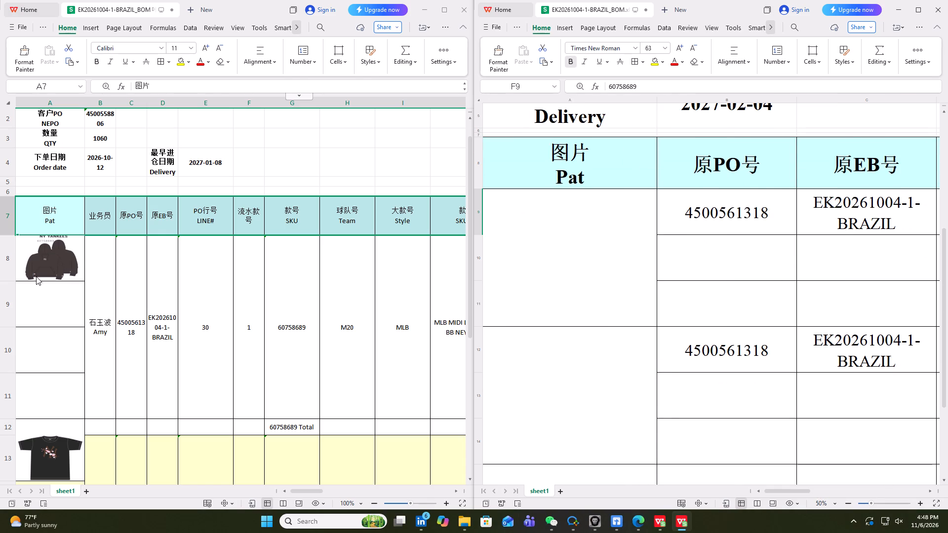
click(47, 259)
key(ctrl+c)
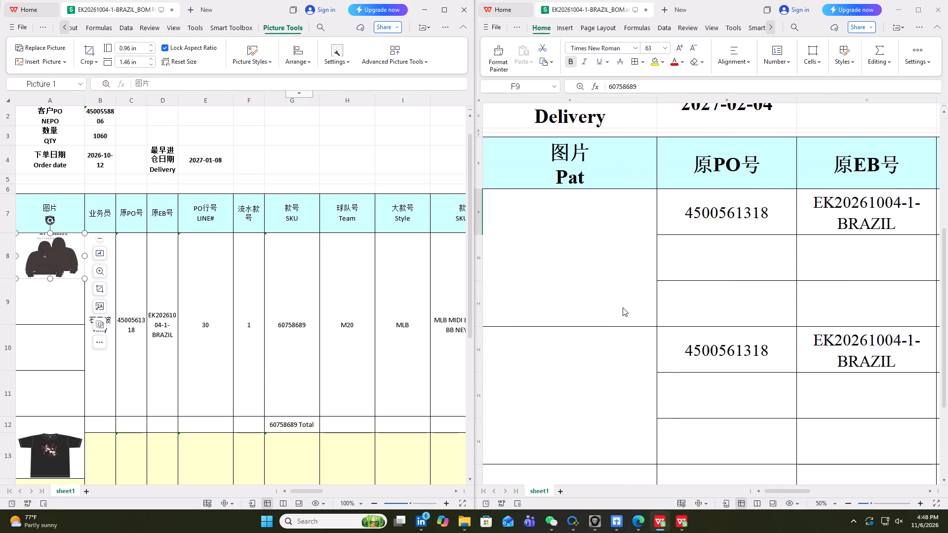
click(591, 279)
key(ctrl+v)
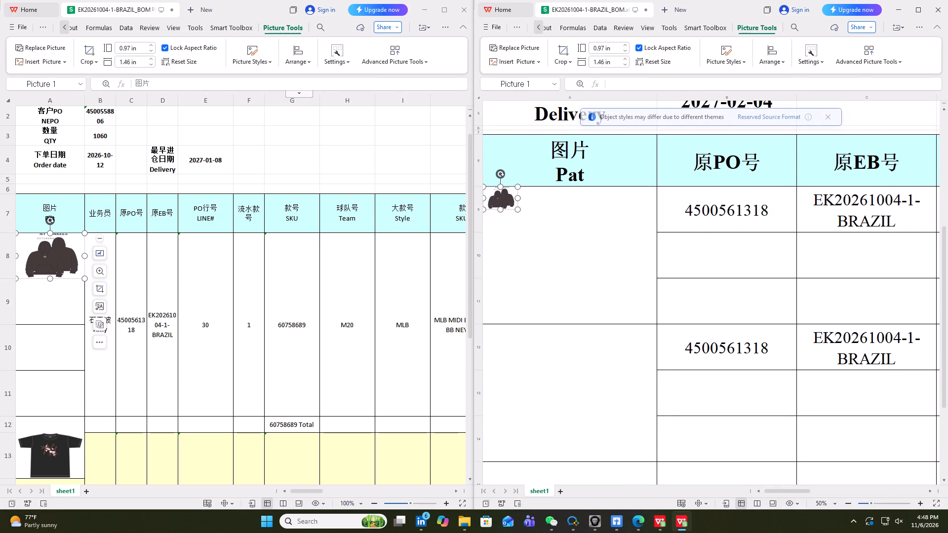
Enlarge the pasted hoodie picture to about 4.68 in high by 7.05 in wide within its merged Pat cell.
drag(519, 210, 551, 304)
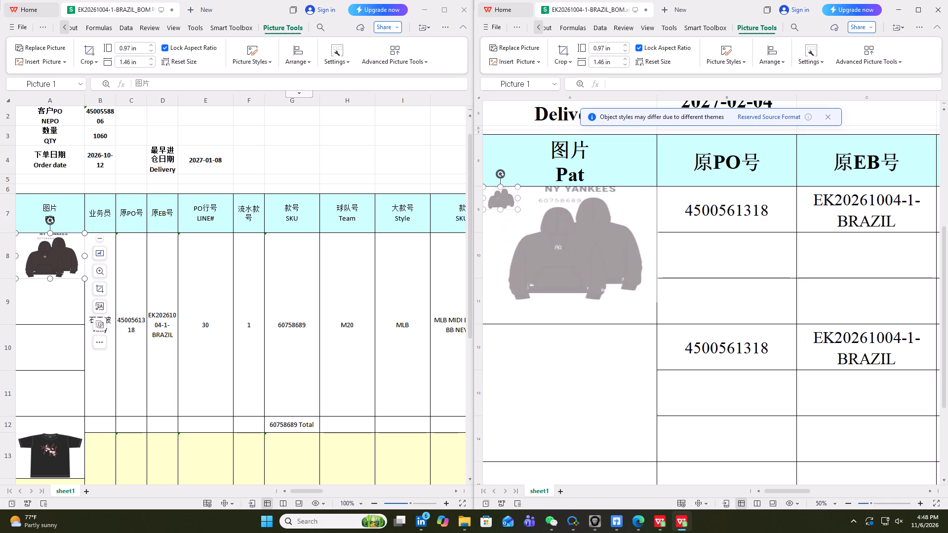
drag(551, 304, 551, 304)
drag(658, 187, 653, 193)
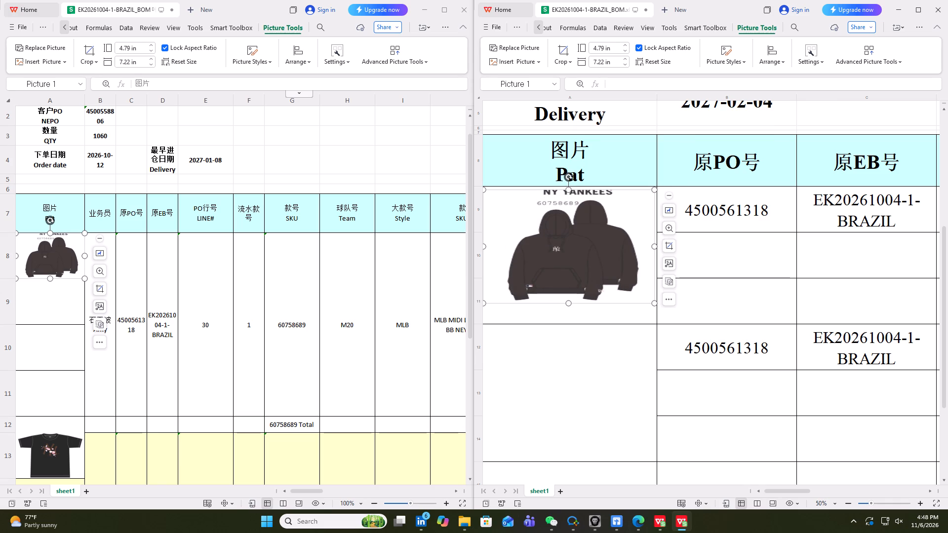
click(483, 190)
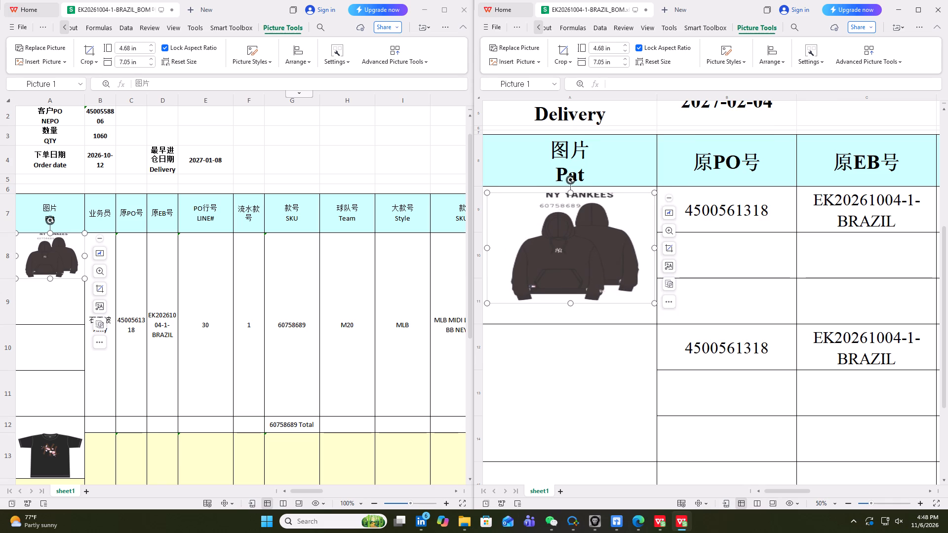
Resize the hoodie picture to about 5.32 in high by 6.97 in wide so it fills its merged Pat cell.
click(657, 249)
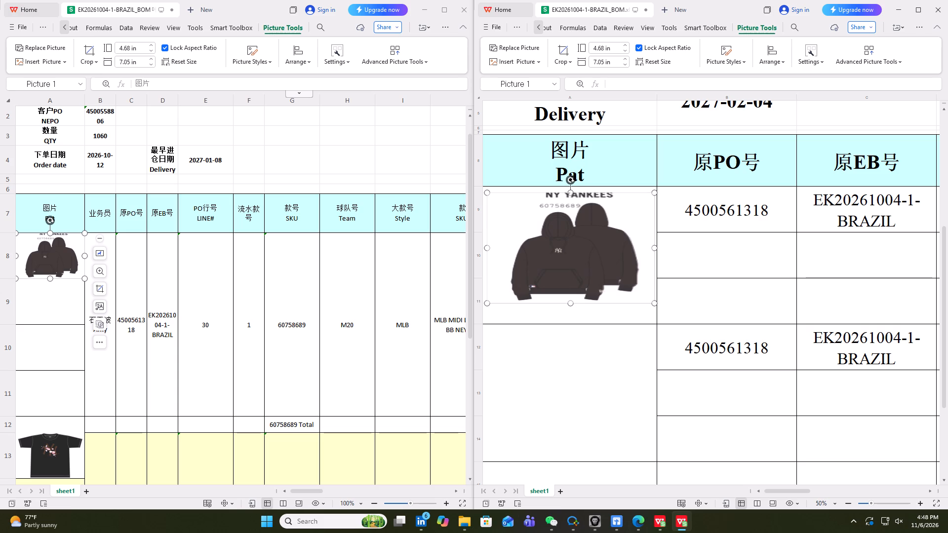
drag(568, 302, 569, 309)
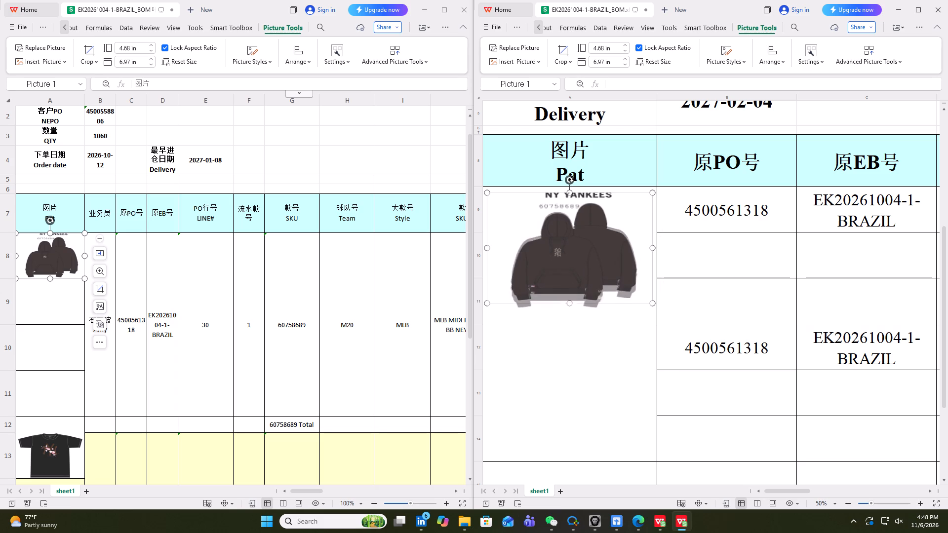
drag(569, 309, 571, 318)
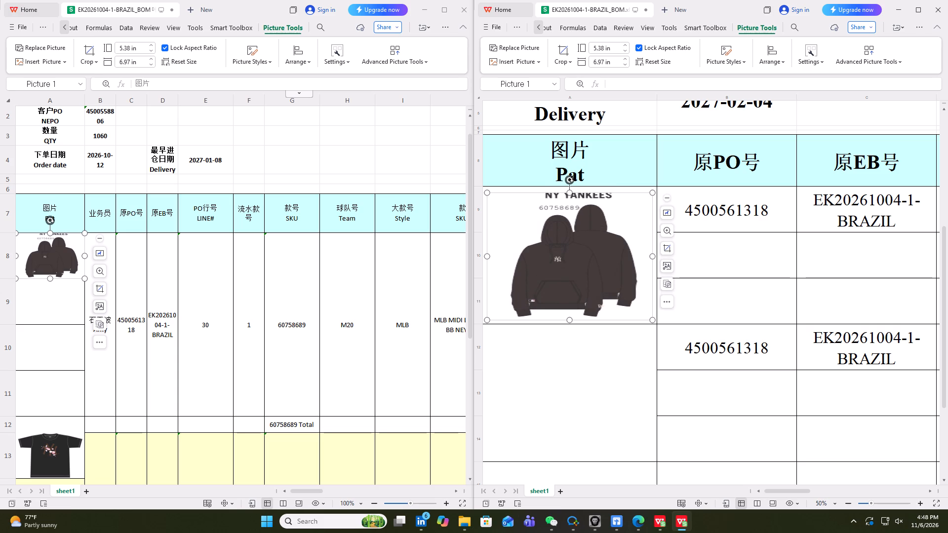
click(579, 275)
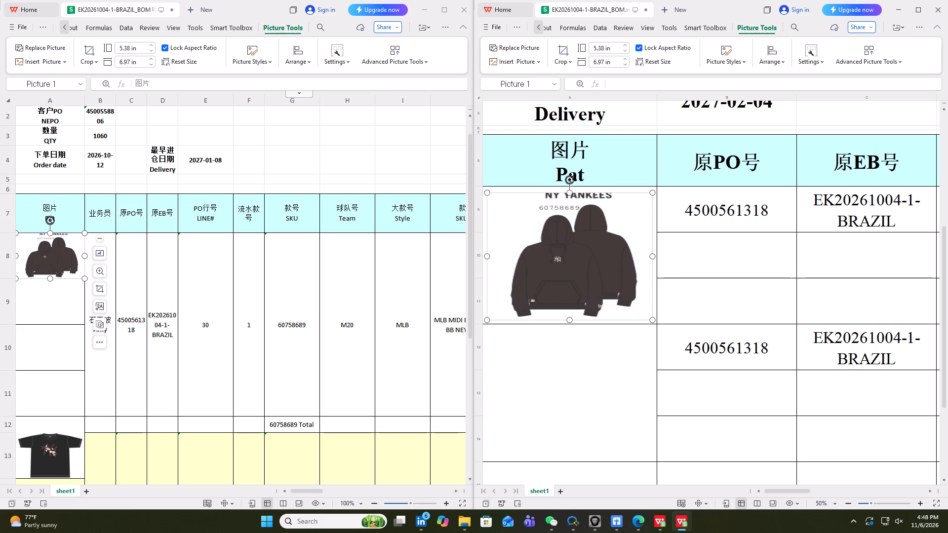
click(569, 319)
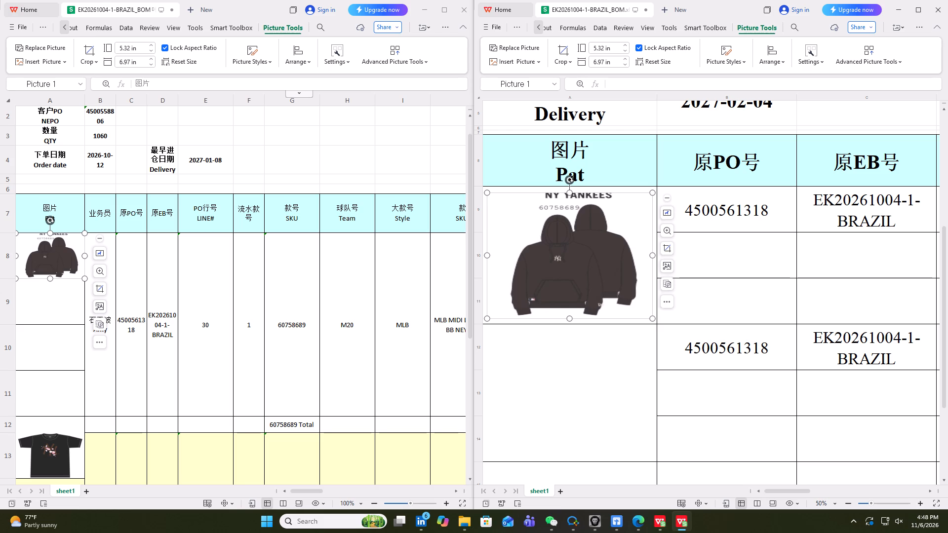
click(710, 262)
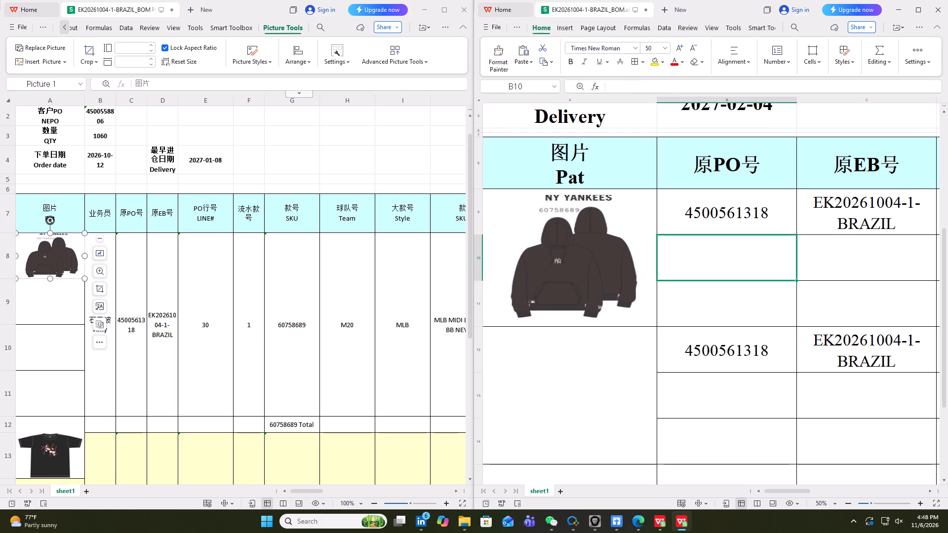
Copy the black T-shirt picture from the other BOM workbook into the merged Pat cell for SKU 13527221.
scroll(290, 326, down, 4)
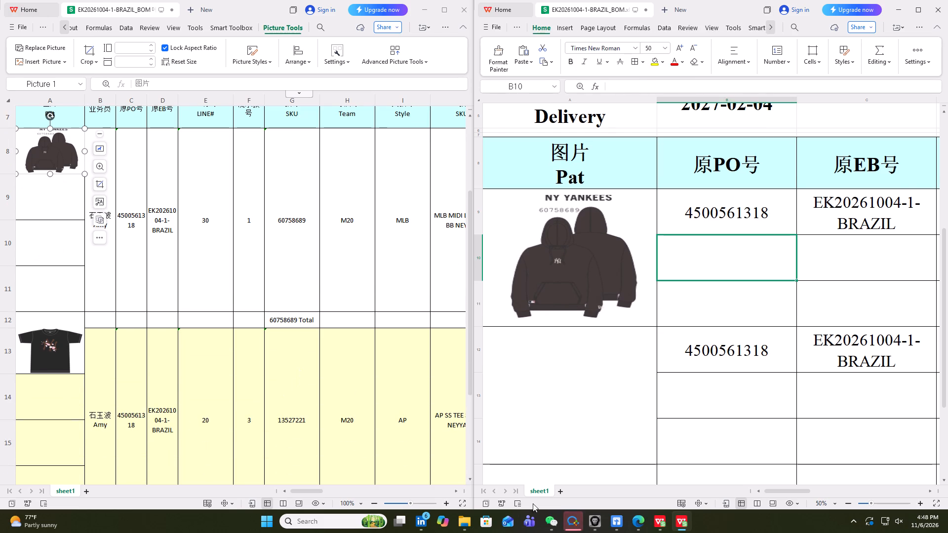
click(59, 351)
key(ctrl+c)
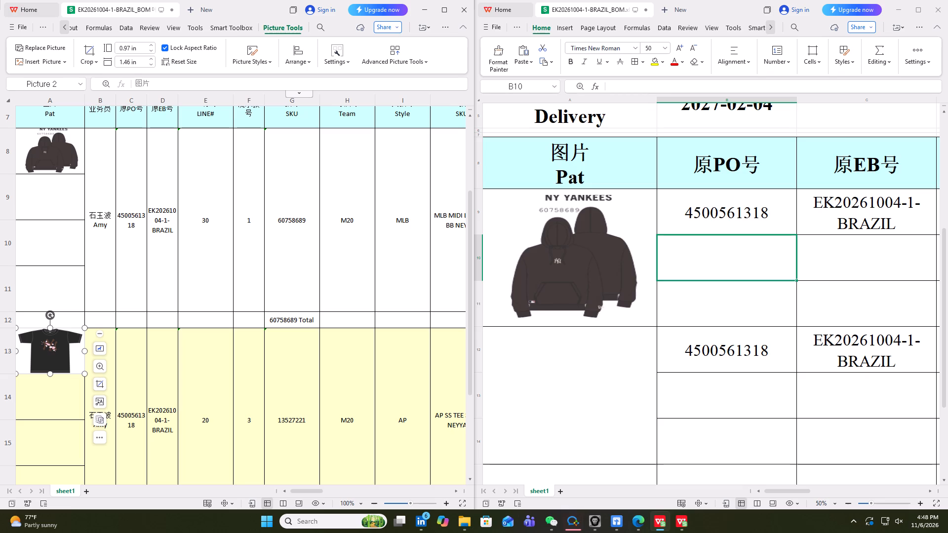
scroll(622, 377, down, 2)
click(568, 367)
key(ctrl+v)
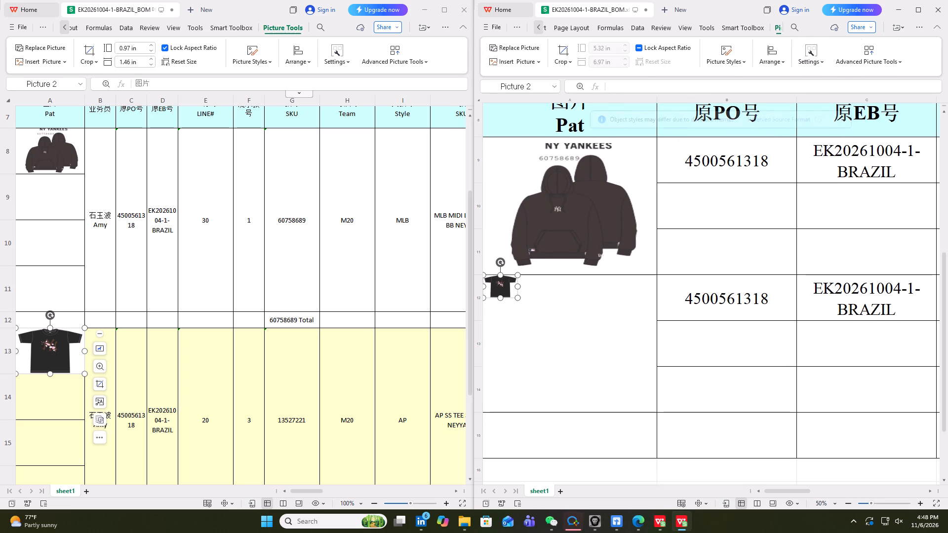
Enlarge the pasted T-shirt picture to about 5.37 in high by 7.00 in wide within its merged Pat cell.
drag(517, 296, 540, 376)
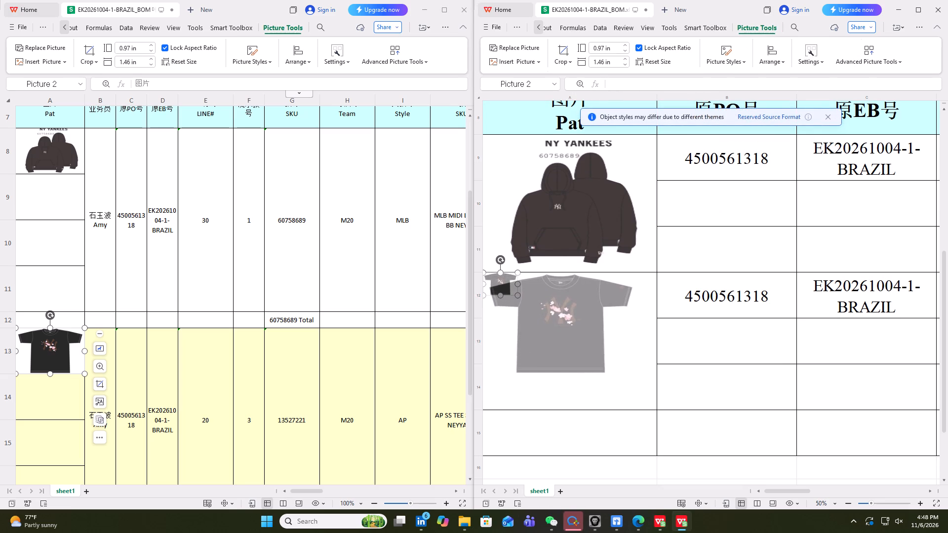
drag(540, 376, 540, 376)
click(562, 329)
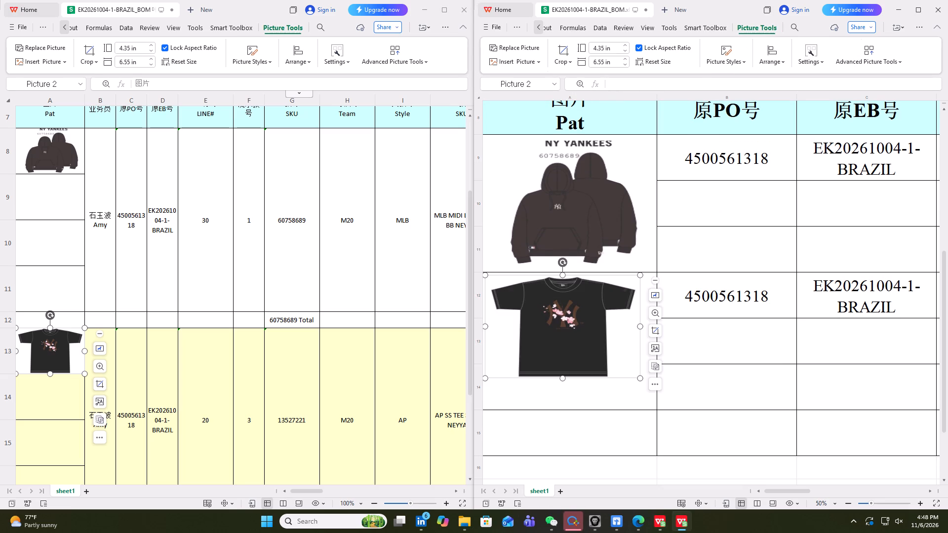
click(576, 331)
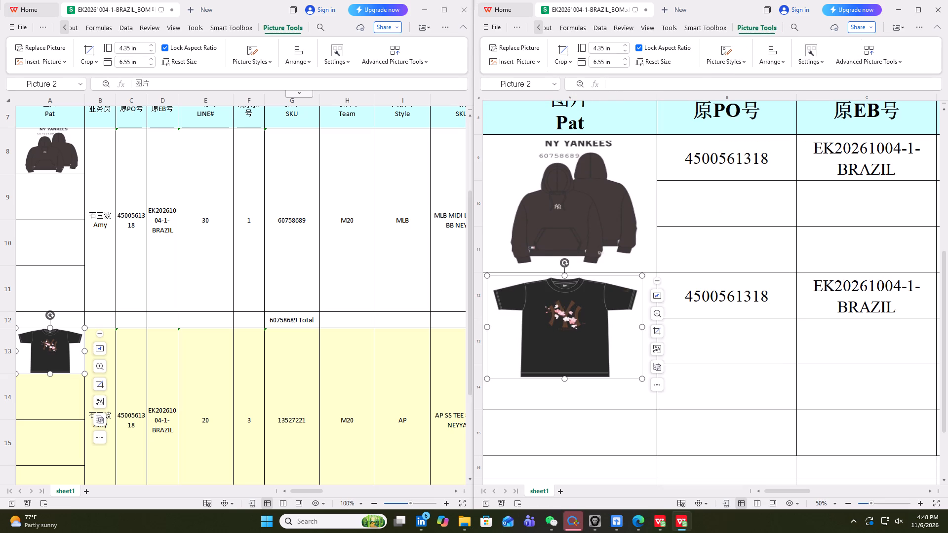
drag(564, 380, 562, 404)
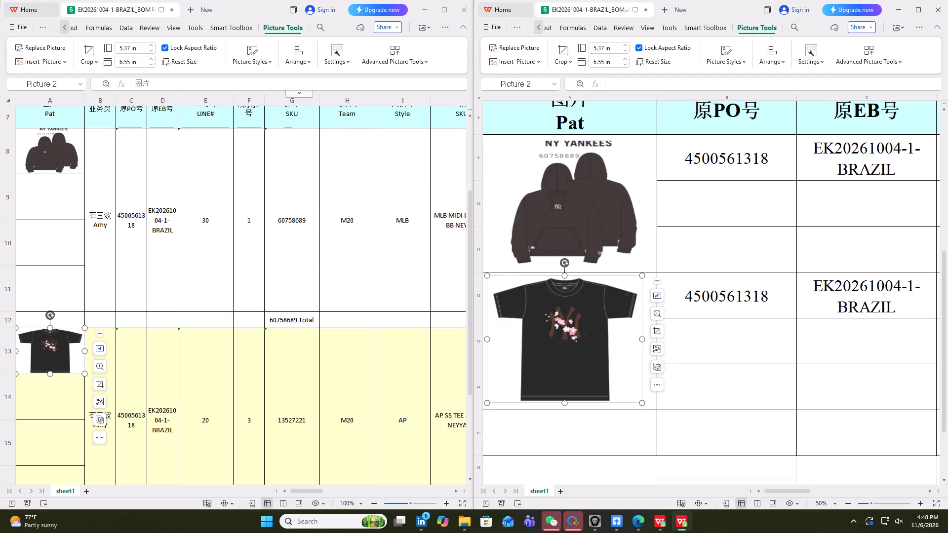
drag(639, 339, 650, 342)
Switch to WeCom and read the newest picture message in the 肯尼亚服装下单备料群-生产 group chat.
click(572, 516)
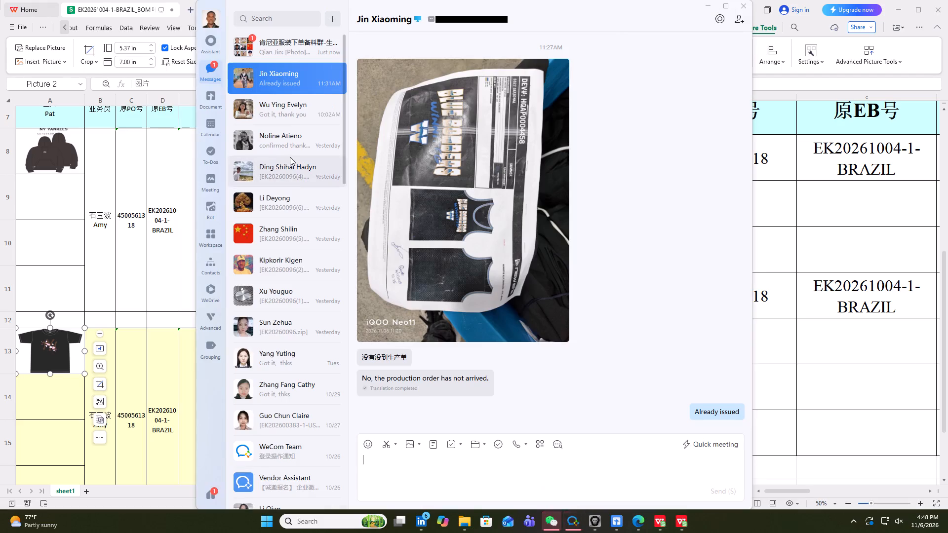
scroll(290, 157, up, 3)
scroll(416, 197, down, 3)
scroll(581, 266, down, 3)
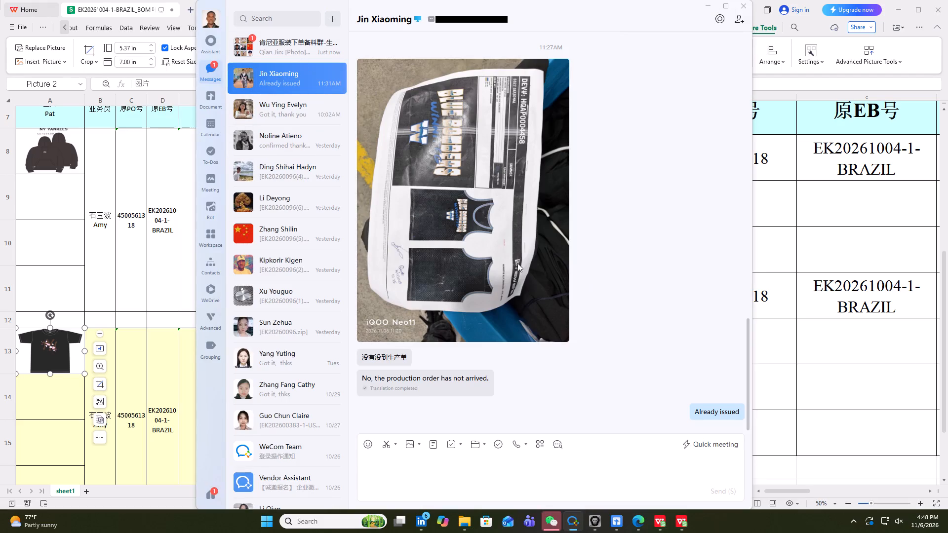
click(276, 42)
scroll(552, 264, down, 5)
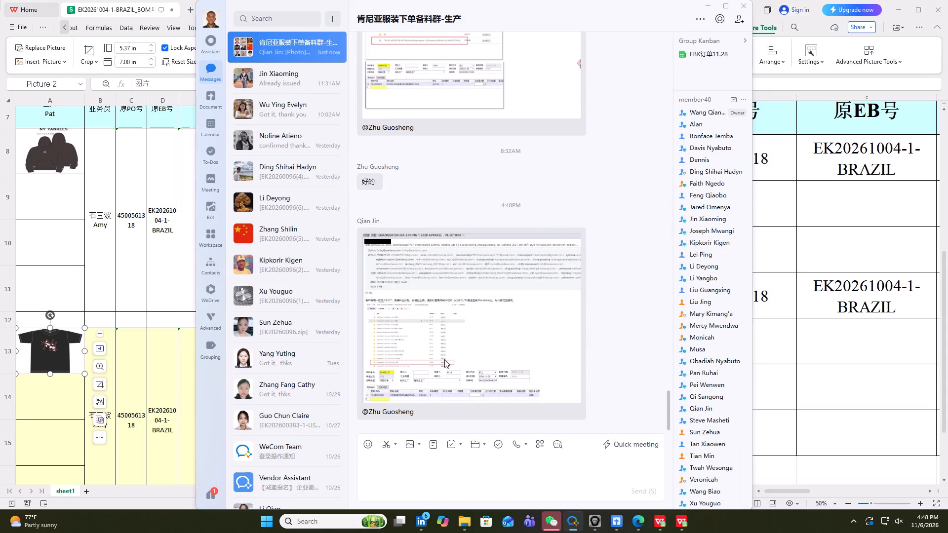
double_click(426, 337)
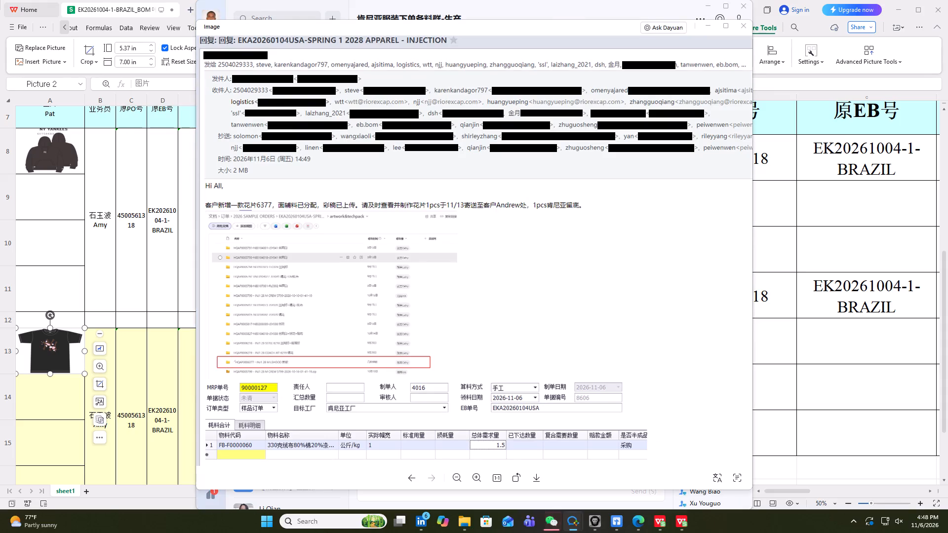
click(739, 28)
scroll(546, 276, down, 3)
click(708, 3)
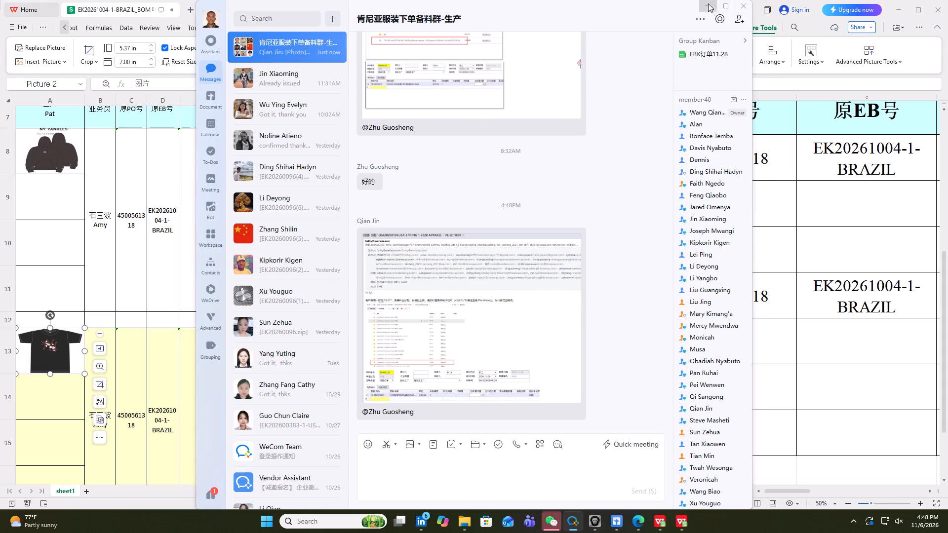
Switch to WeChat and read the latest messages and shared image in the EBK planning group.
click(550, 519)
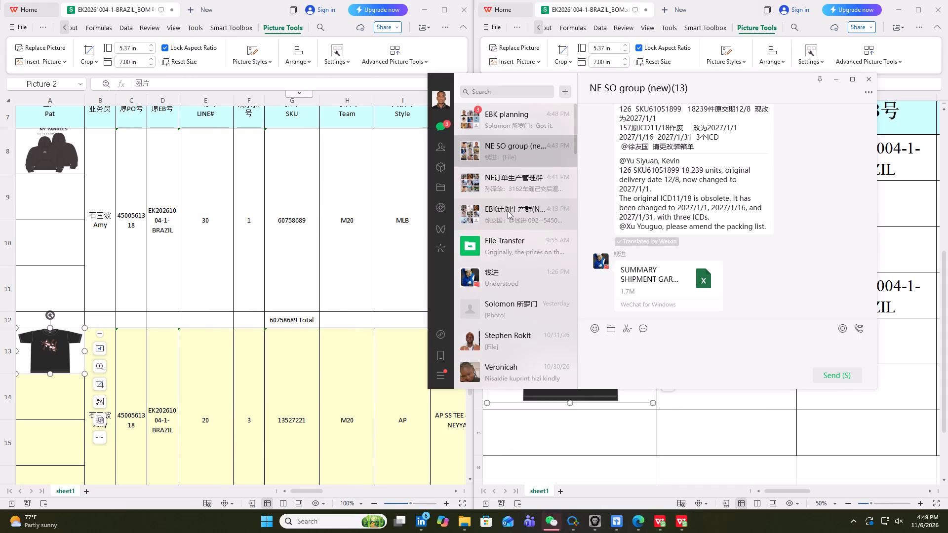
scroll(510, 208, up, 3)
click(533, 121)
scroll(729, 272, down, 3)
scroll(724, 273, up, 2)
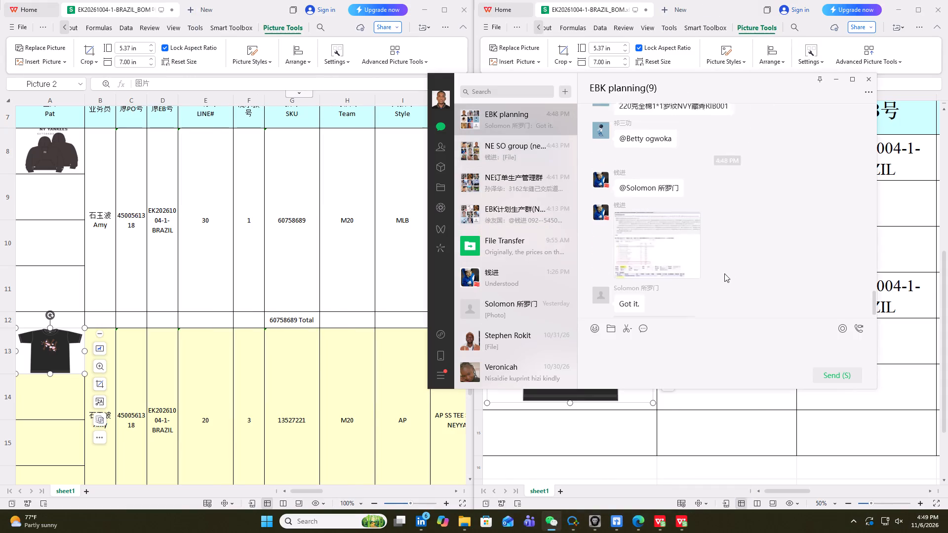
scroll(675, 270, down, 3)
double_click(636, 229)
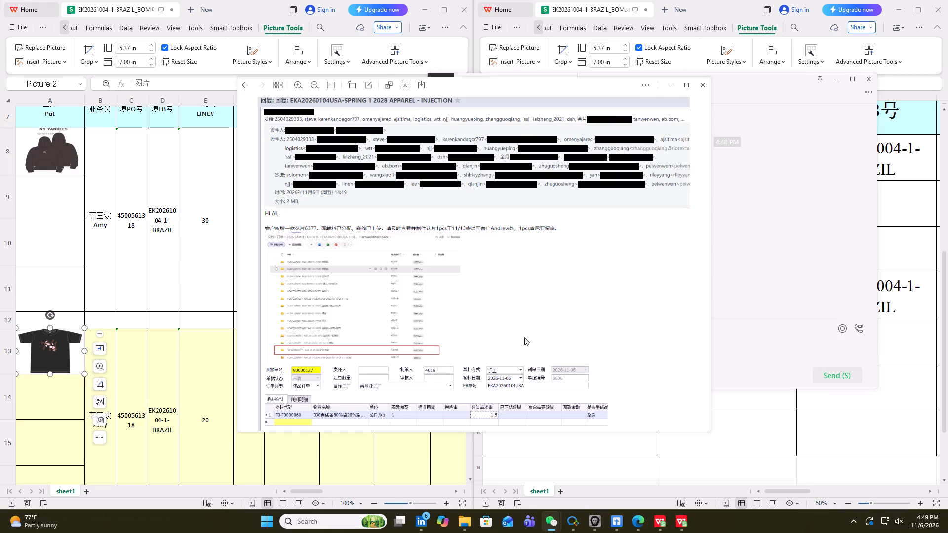
click(702, 91)
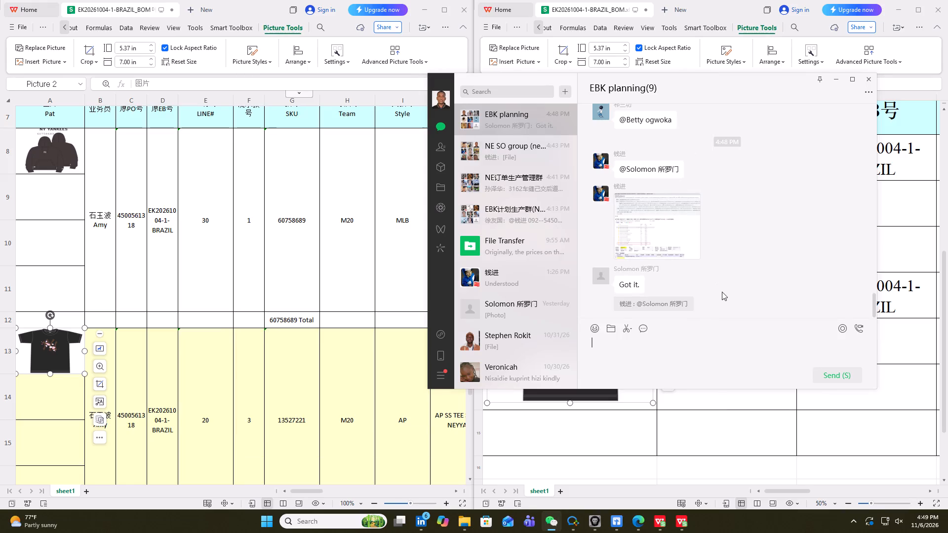
scroll(722, 292, down, 3)
click(842, 78)
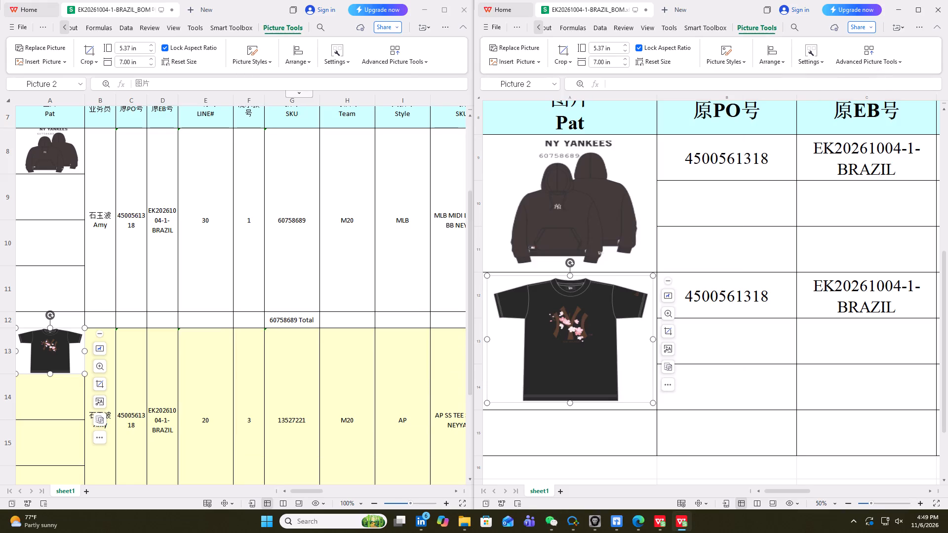
Fine-tune the T-shirt picture's height to about 5.41 in so it sits inside its merged Pat cell's borders.
click(570, 405)
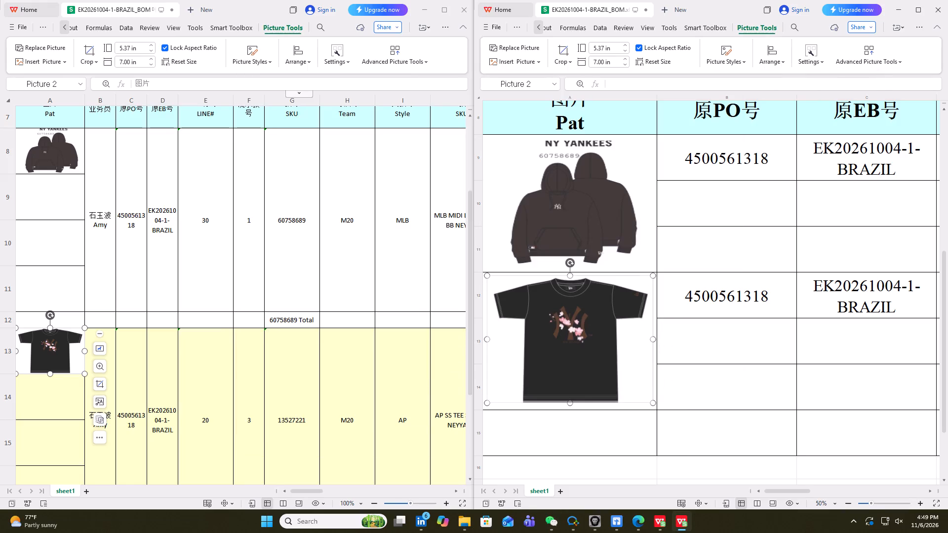
click(571, 407)
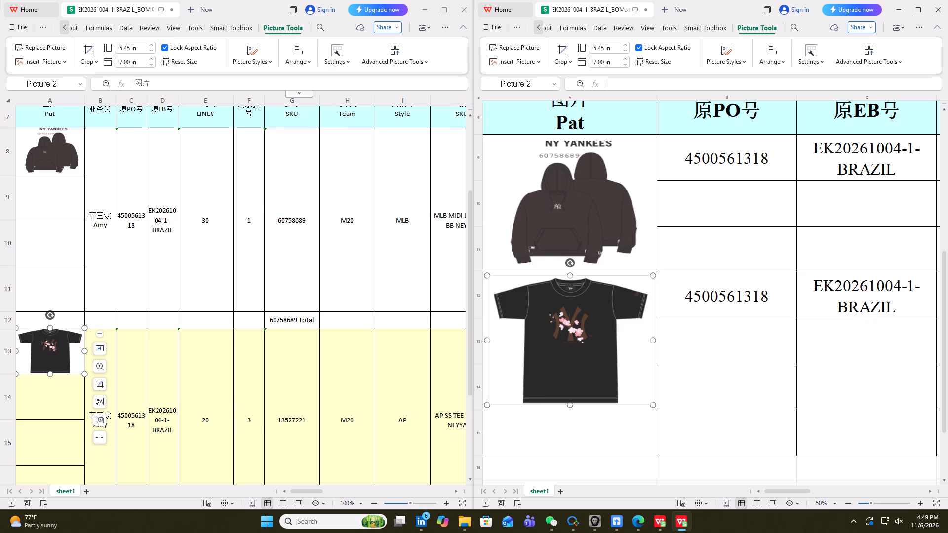
click(570, 276)
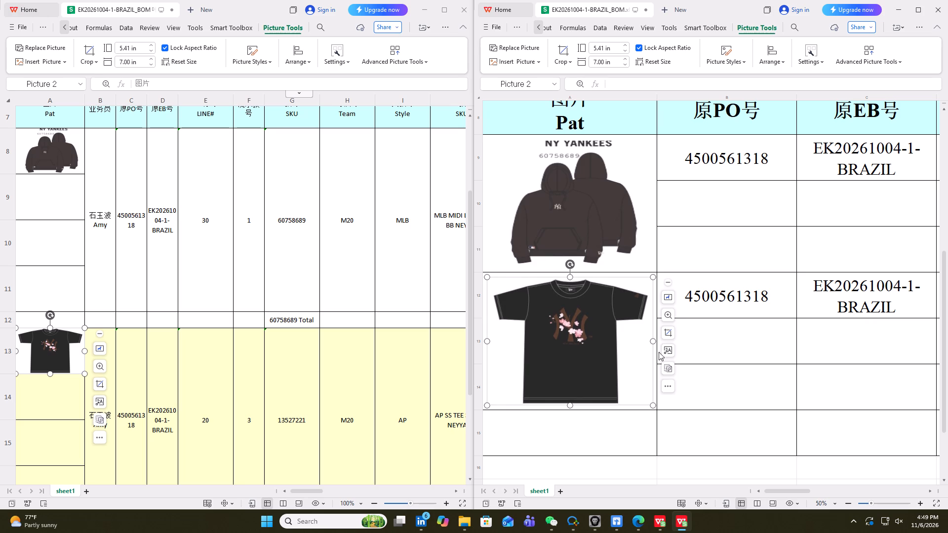
click(721, 350)
Review the order sheet's item rows alongside the other BOM workbook's size, quantity, fabric, trim and label columns.
click(847, 504)
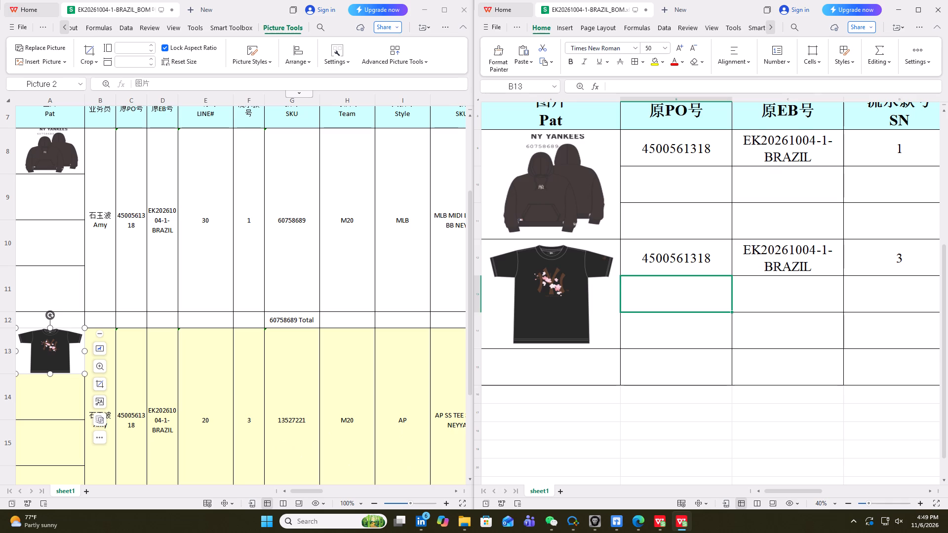
click(849, 505)
click(849, 505)
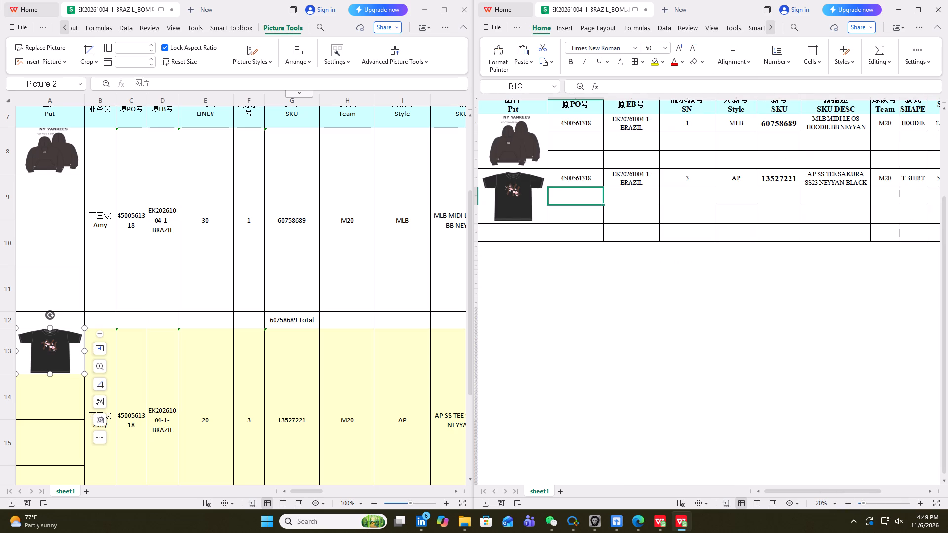
scroll(712, 319, up, 1)
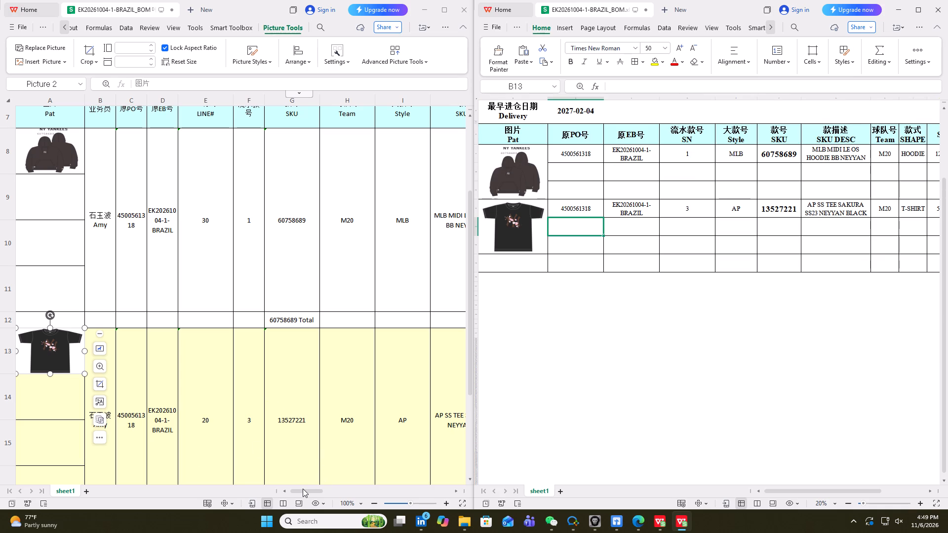
drag(304, 491, 329, 494)
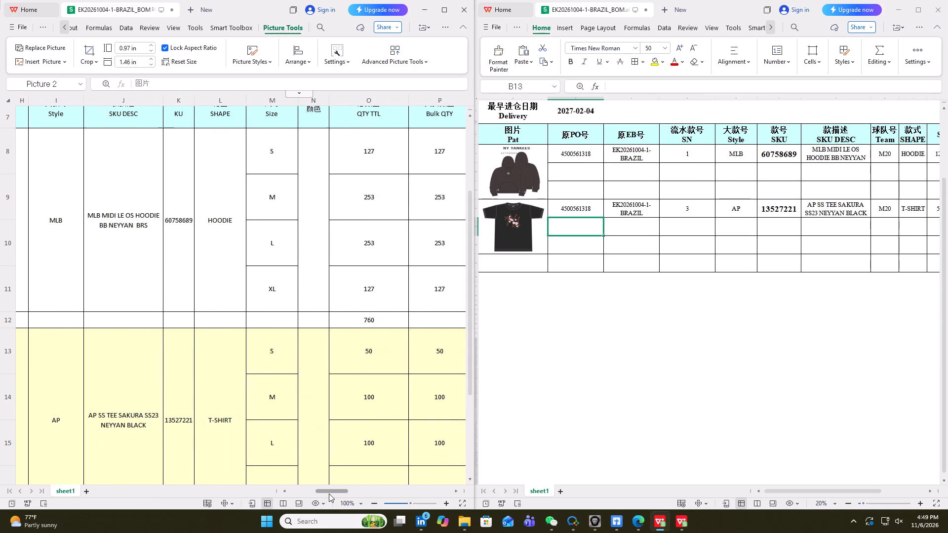
drag(329, 494, 403, 494)
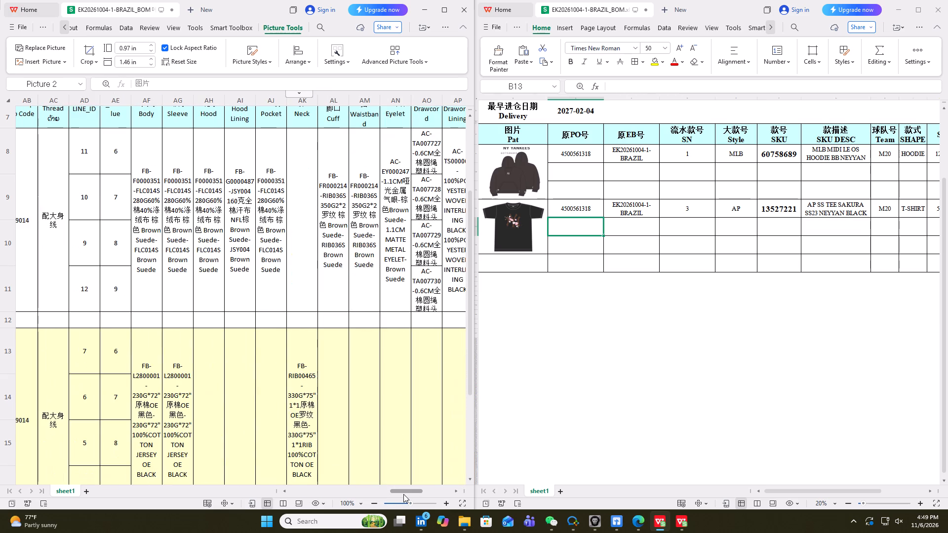
drag(403, 494, 405, 495)
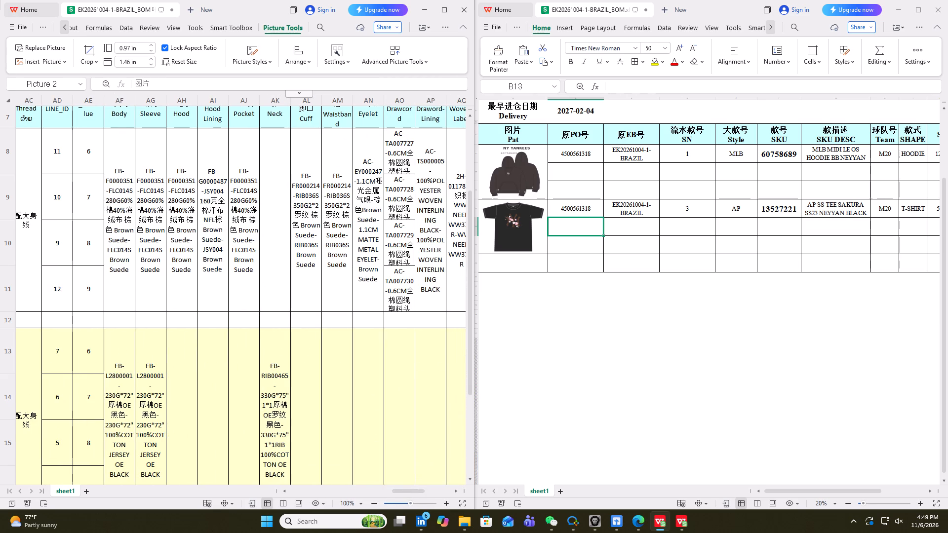
drag(419, 490, 420, 490)
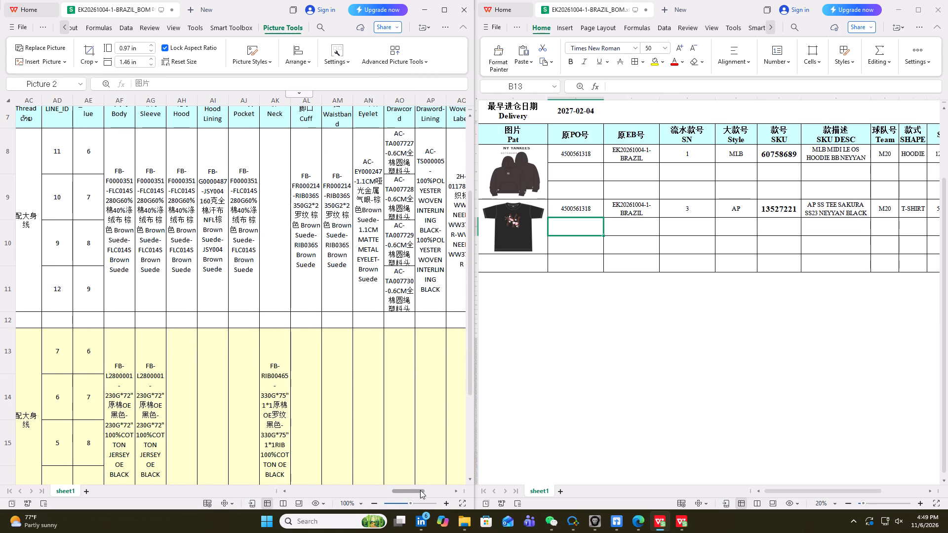
drag(420, 490, 425, 492)
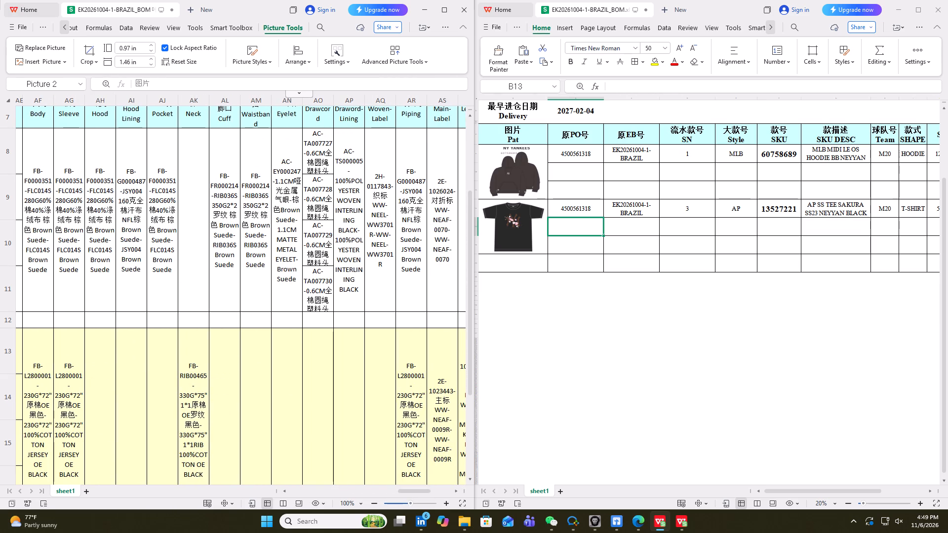
click(409, 491)
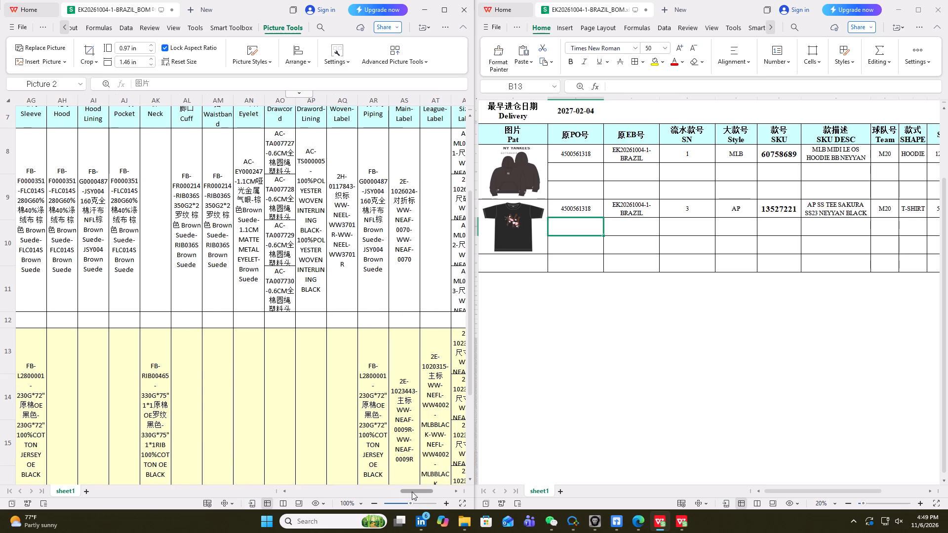
Turn on filtering for header row 7 of the other BOM workbook.
click(0, 116)
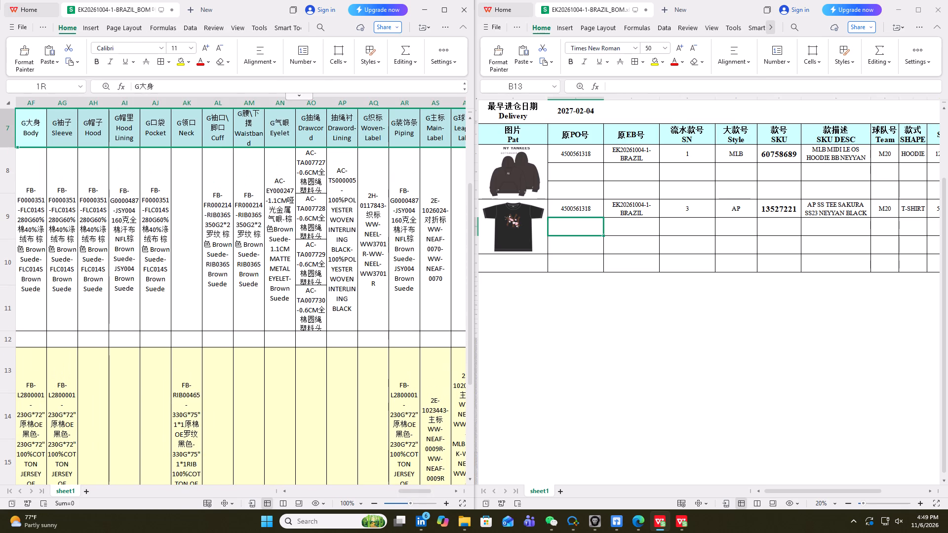
click(191, 25)
click(62, 49)
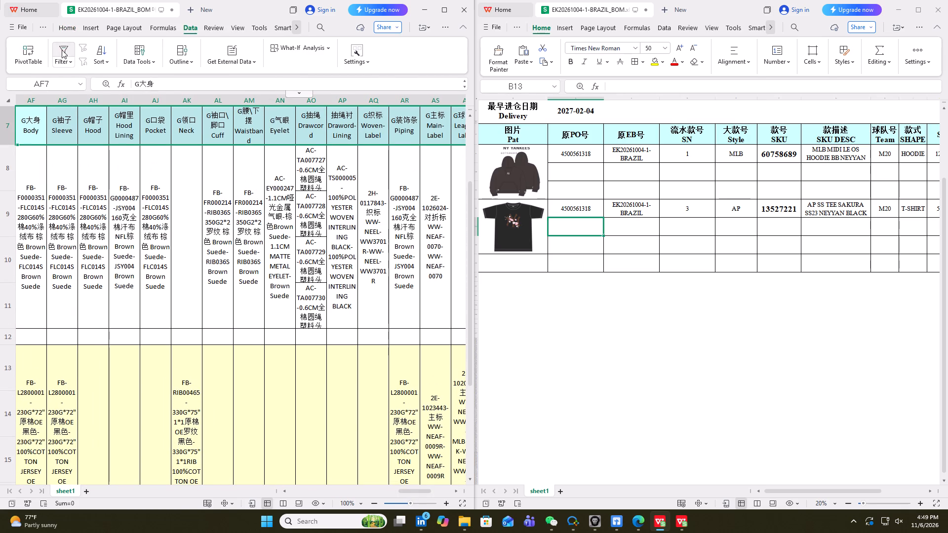
Examine the filter value lists of the Main-Label, League-Label, Size-Label and Care-Label columns without applying any filter.
drag(411, 491, 421, 494)
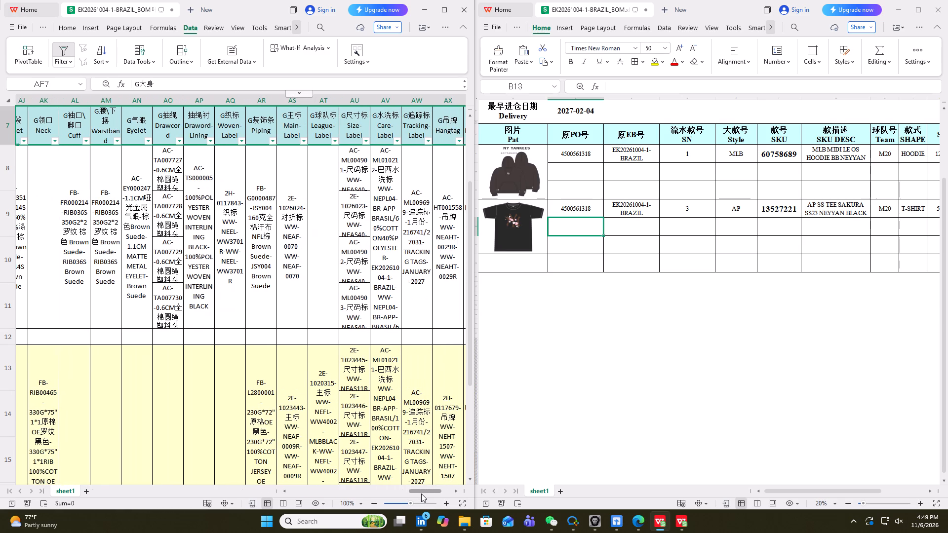
drag(421, 494, 431, 494)
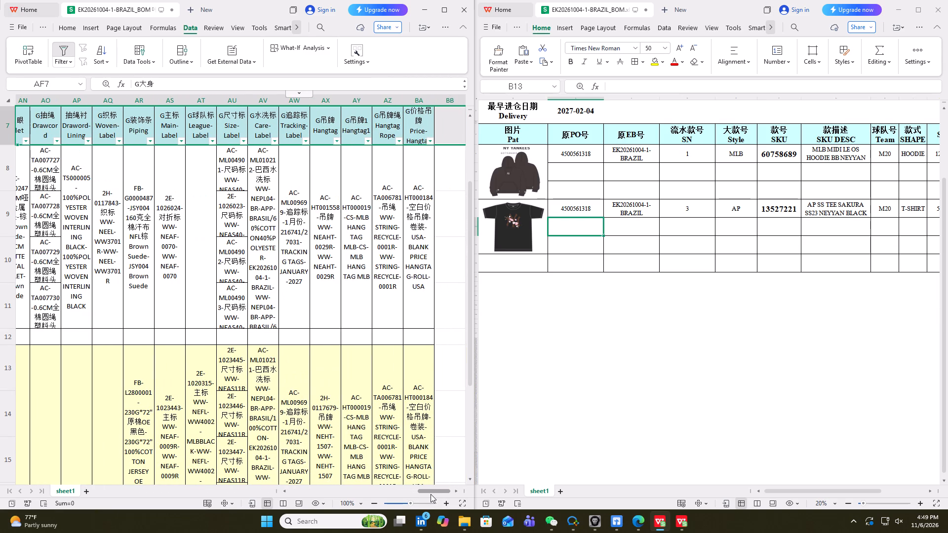
drag(431, 494, 431, 494)
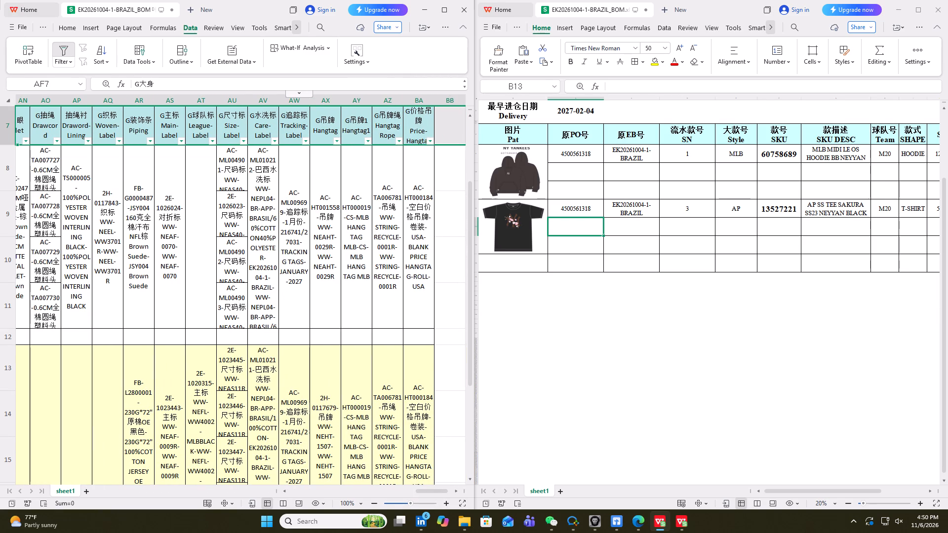
click(244, 141)
click(224, 194)
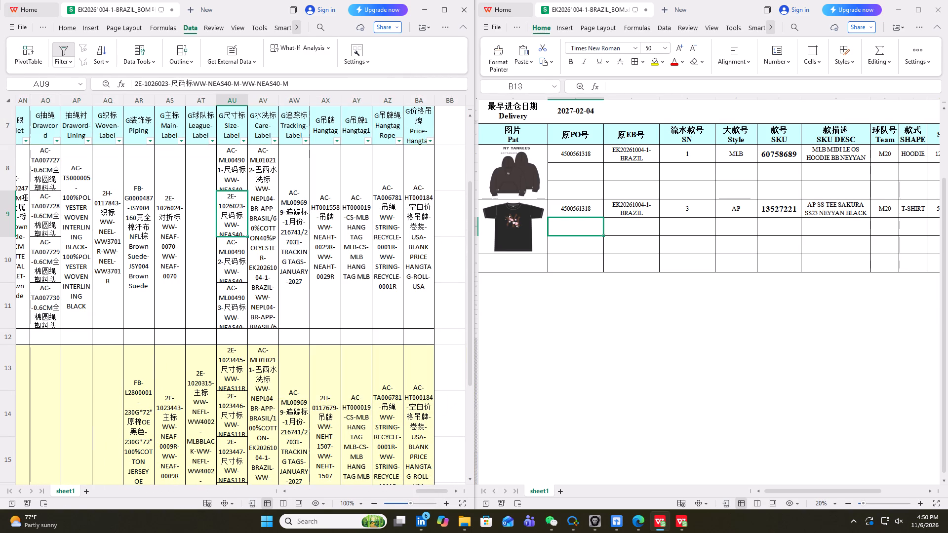
click(273, 140)
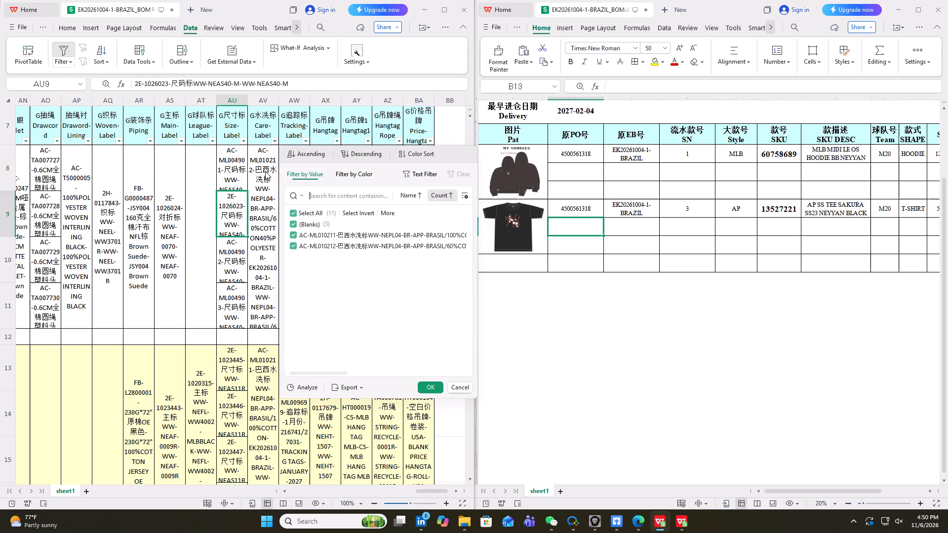
click(265, 171)
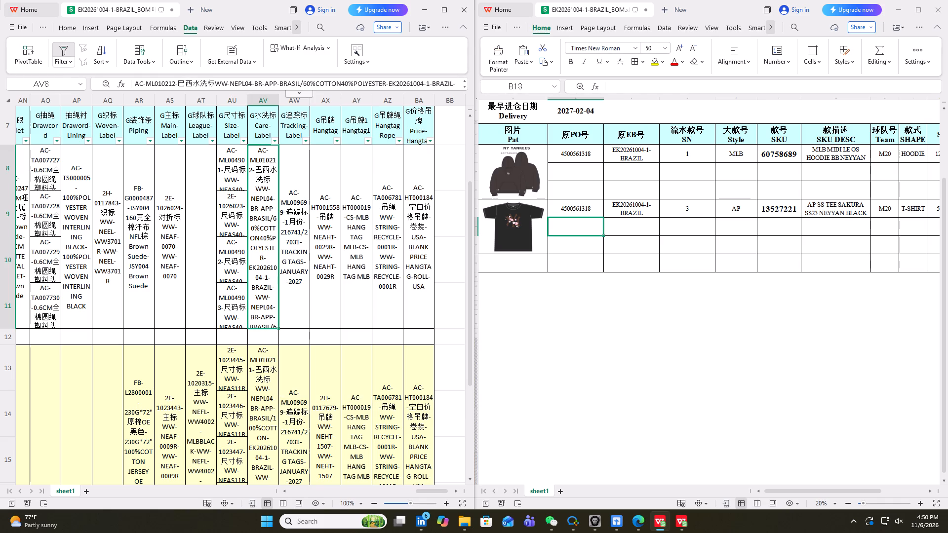
click(180, 141)
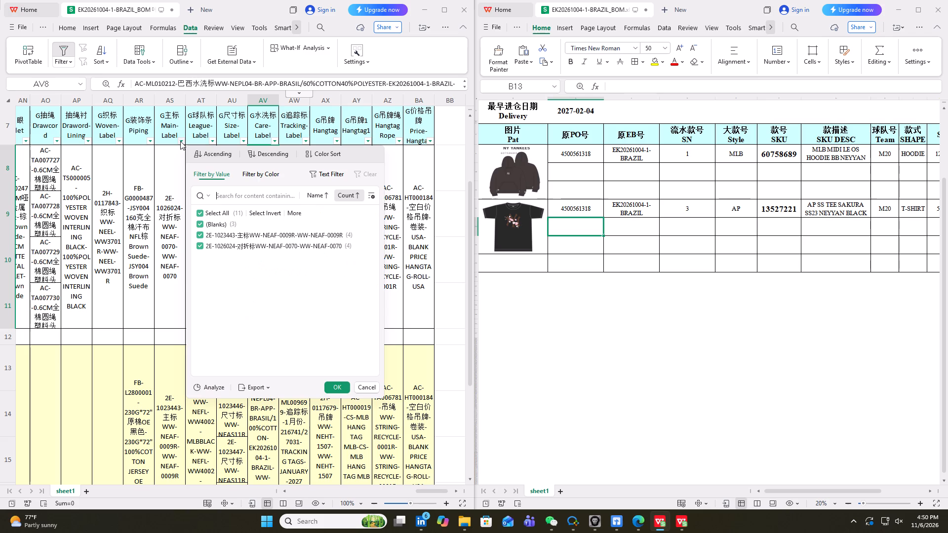
click(169, 180)
click(213, 140)
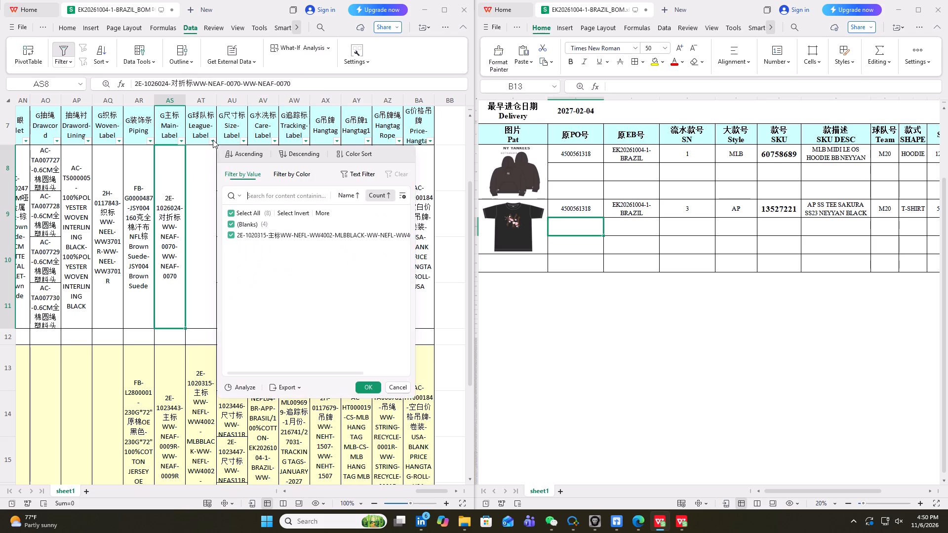
click(203, 195)
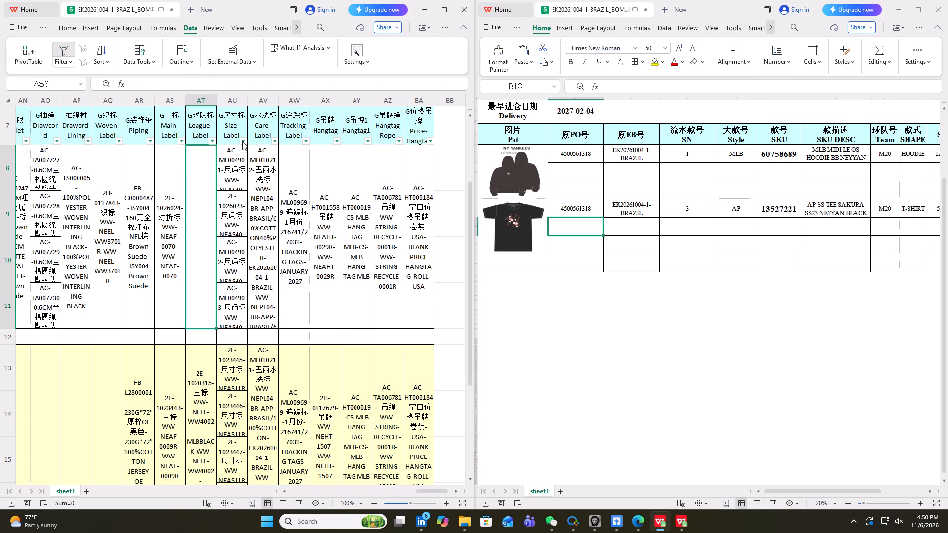
click(243, 141)
click(236, 206)
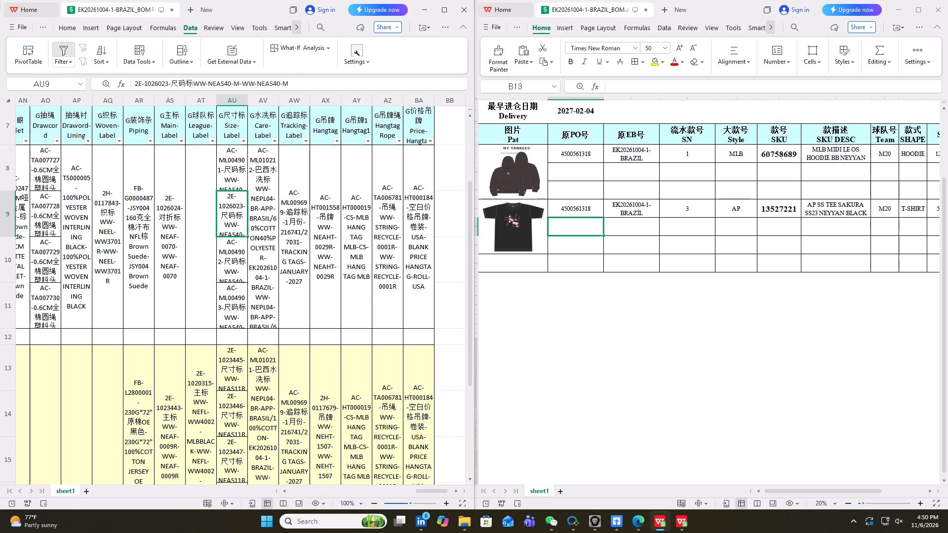
click(276, 142)
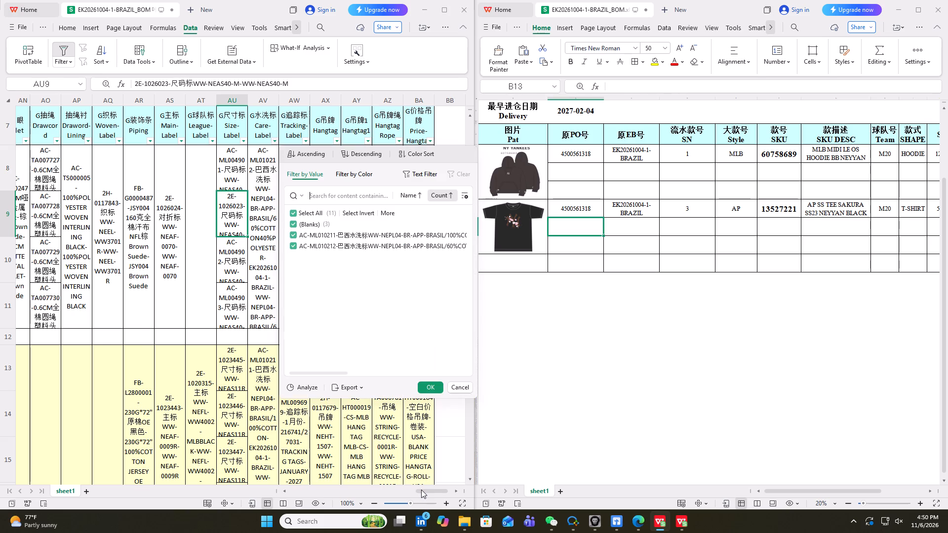
Widen material columns AF to AR, from G大身 Body through G装饰条 Piping, to one uniform larger width.
drag(421, 490, 394, 489)
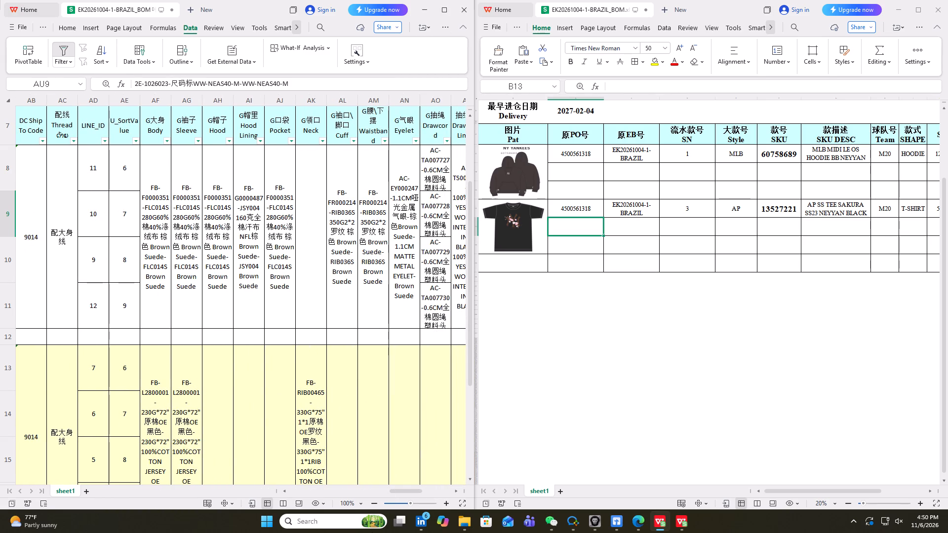
drag(397, 491, 404, 492)
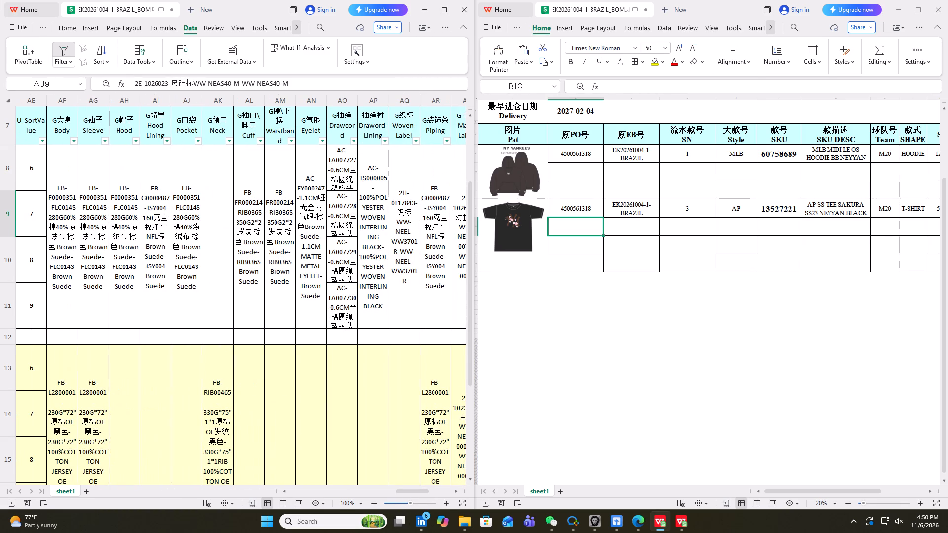
drag(70, 99, 273, 119)
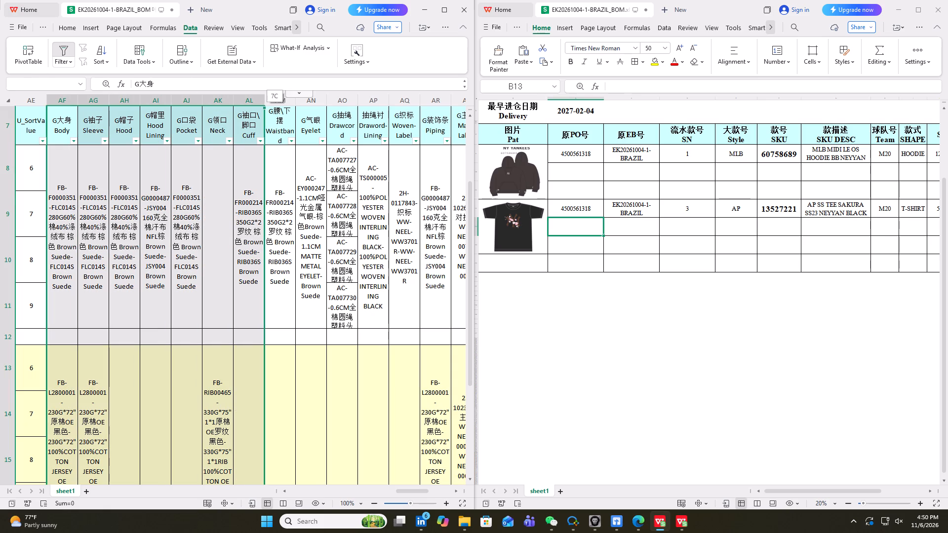
drag(273, 119, 428, 122)
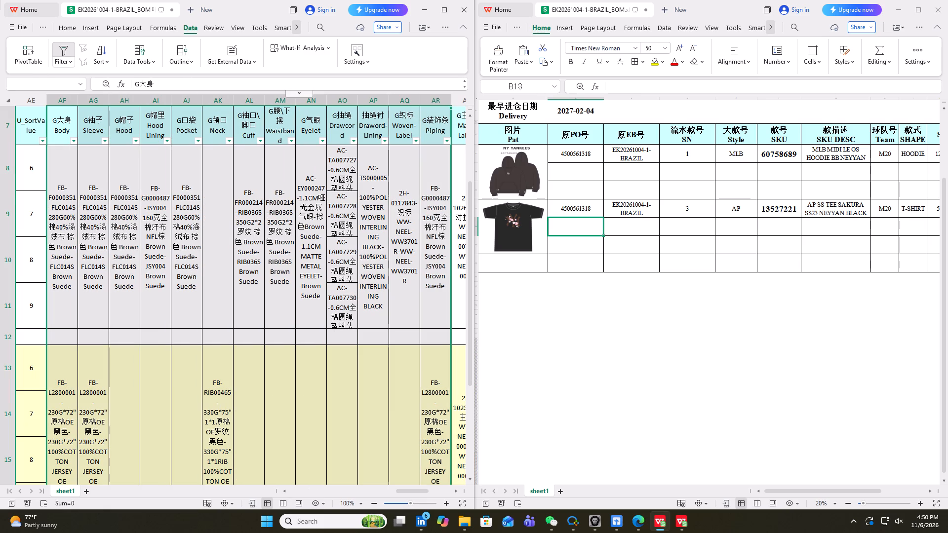
drag(110, 102, 119, 105)
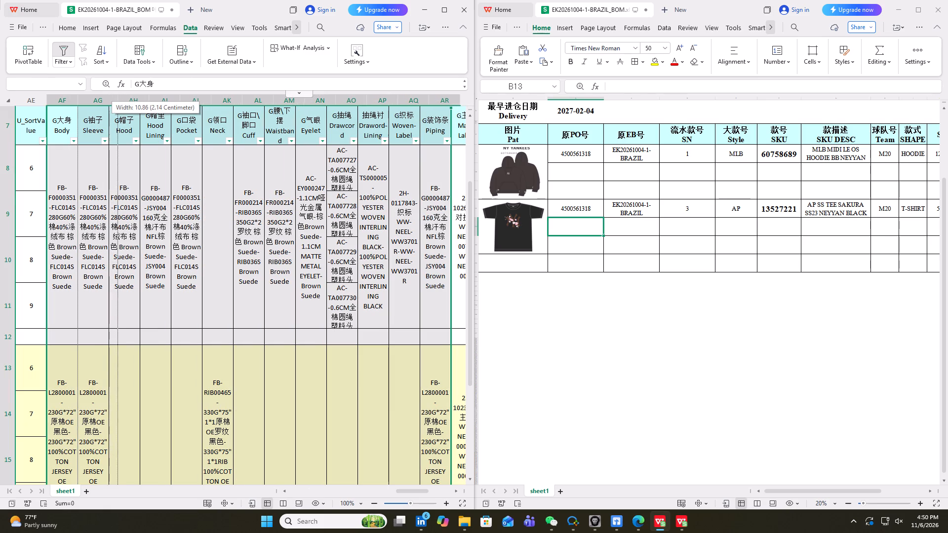
drag(119, 105, 128, 109)
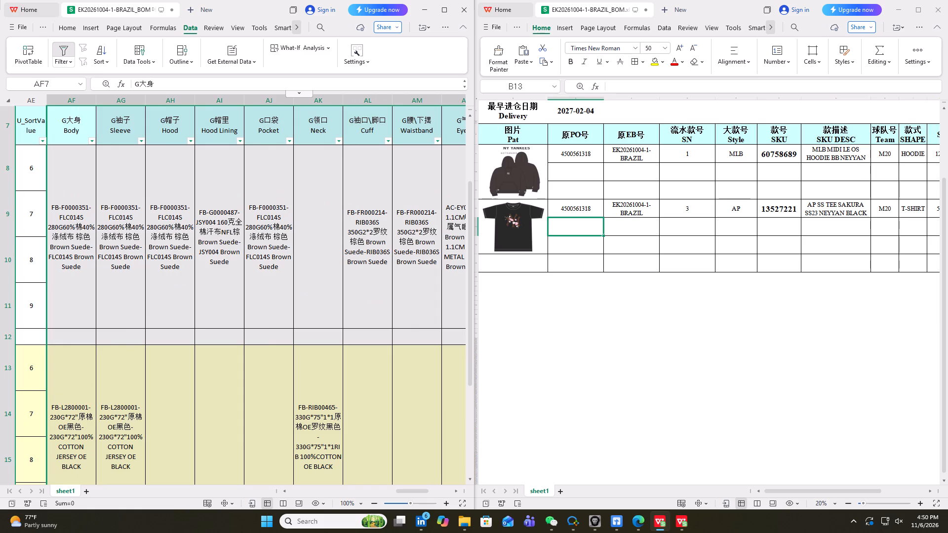
Hide columns AN and AO, G气眼 Eyelet and G抽绳 Drawcord, in the other BOM workbook.
drag(387, 492, 388, 492)
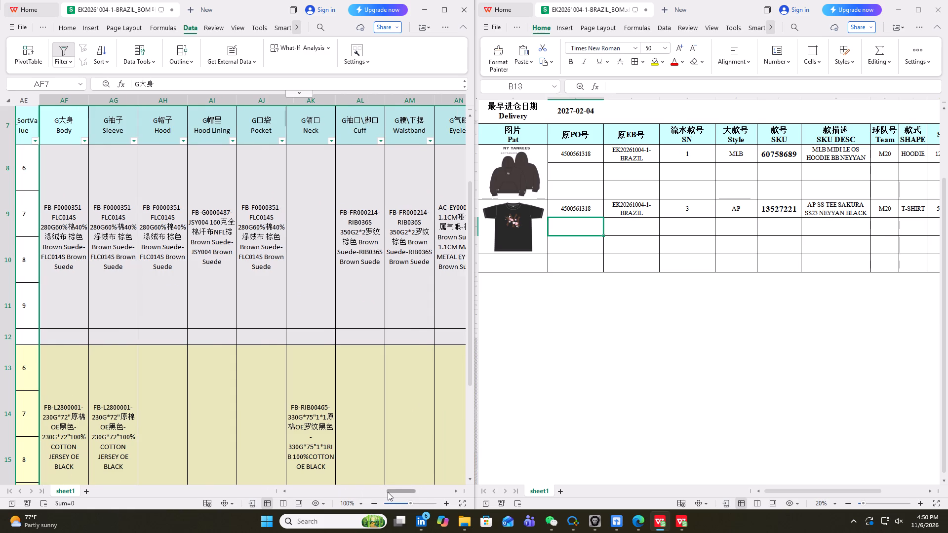
drag(388, 492, 397, 493)
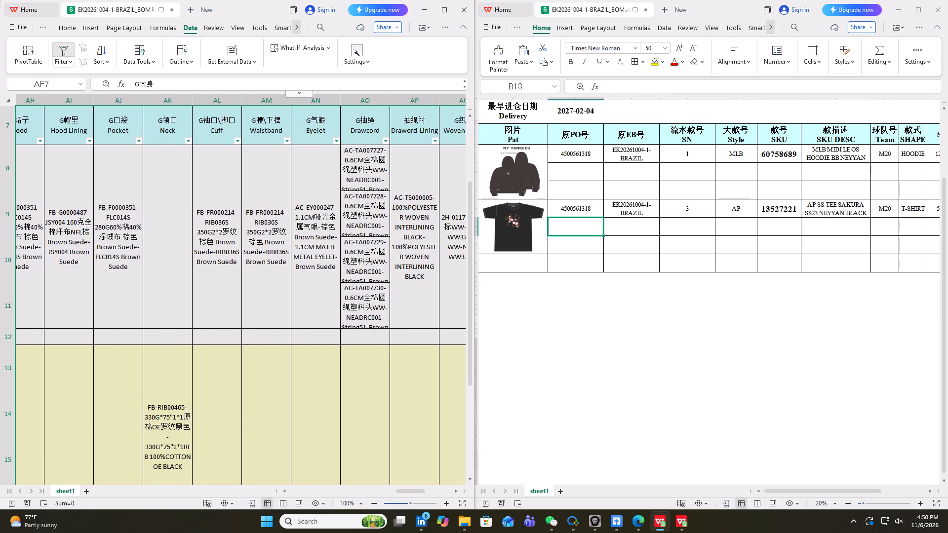
drag(326, 100, 351, 108)
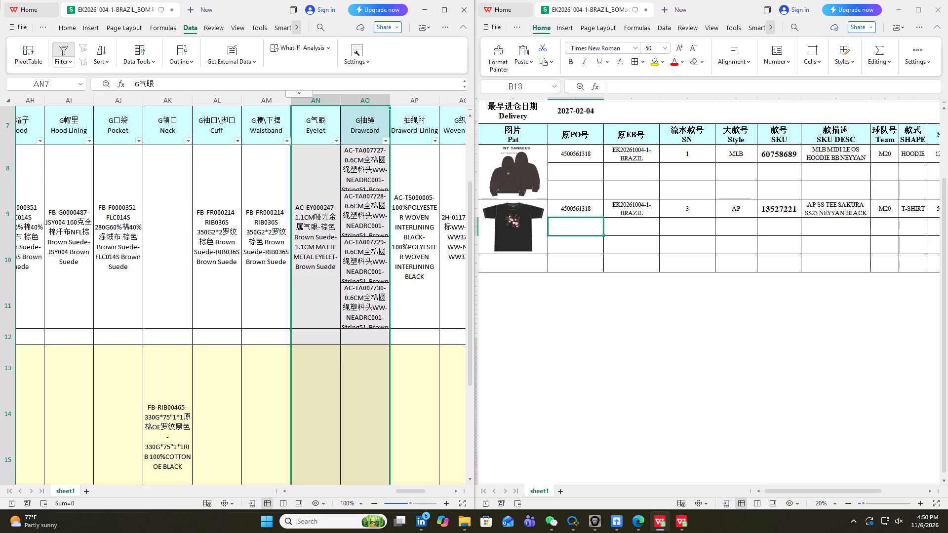
scroll(329, 210, down, 5)
scroll(329, 210, up, 2)
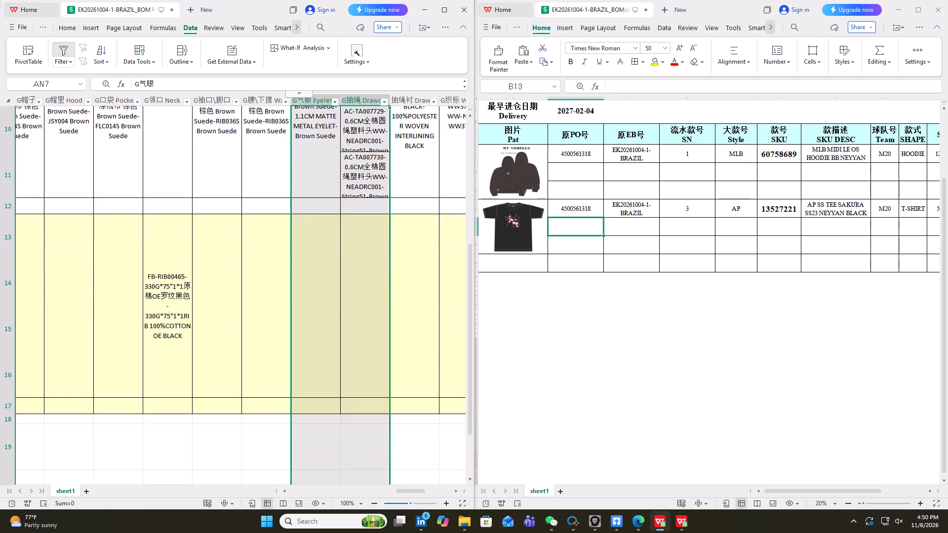
scroll(329, 210, up, 5)
scroll(329, 210, down, 2)
right_click(326, 182)
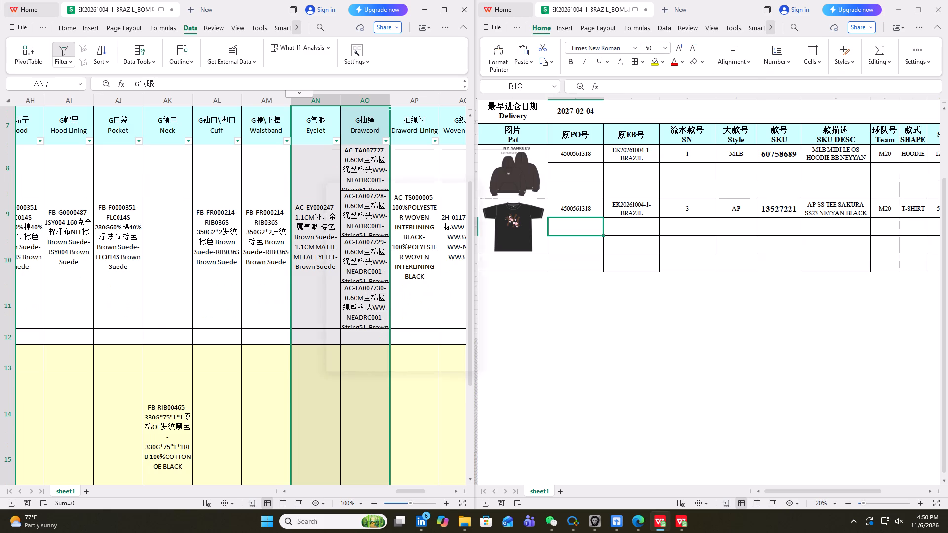
click(352, 230)
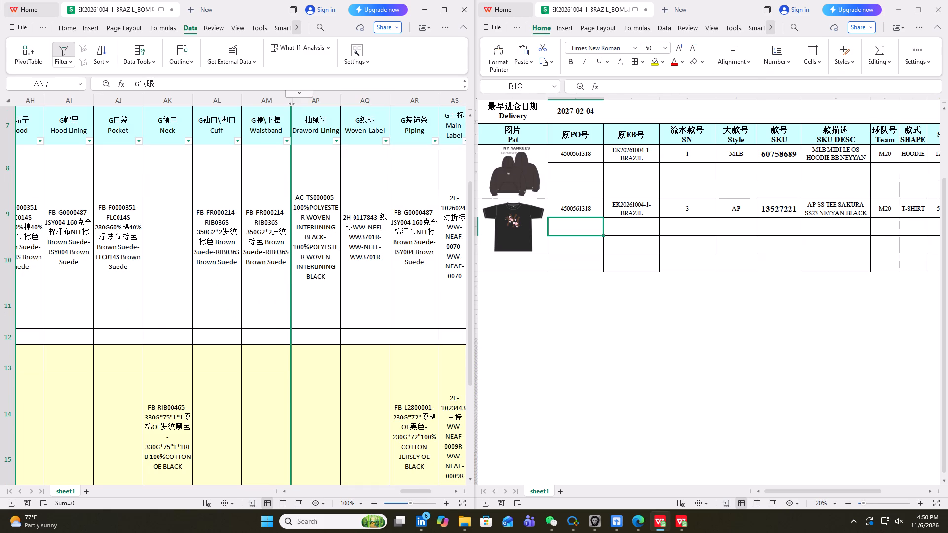
scroll(372, 277, down, 5)
scroll(372, 277, up, 3)
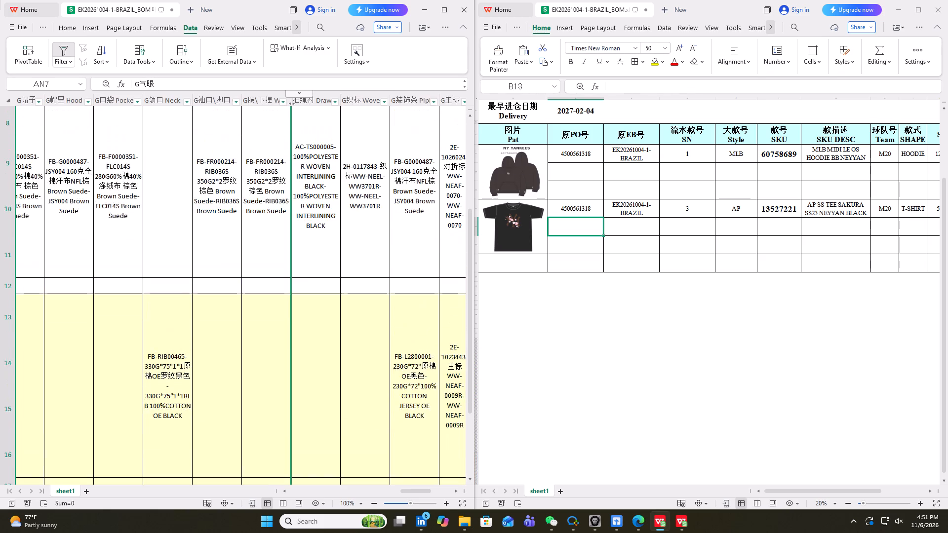
Hide column AQ, G织标 Woven-Label, in the other BOM workbook.
scroll(372, 277, up, 2)
click(366, 100)
right_click(362, 177)
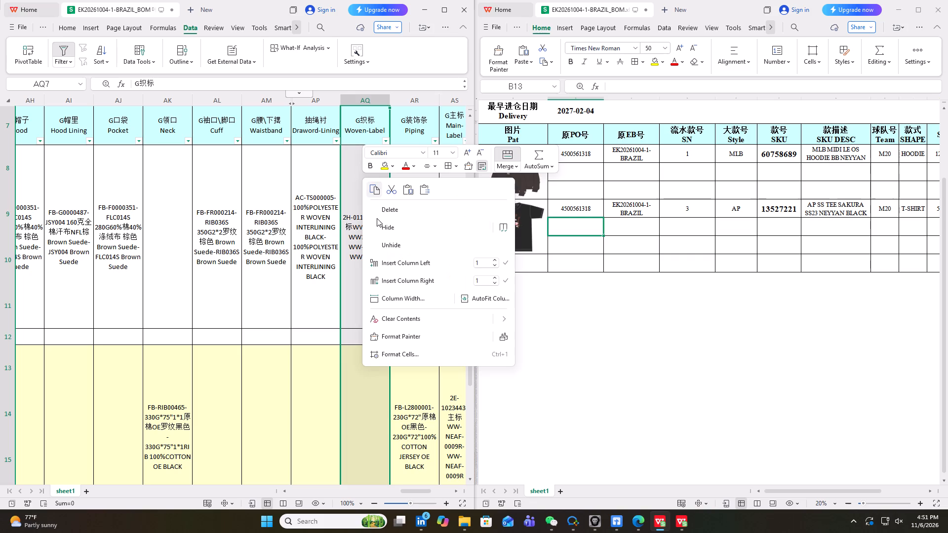
click(384, 231)
Compare the first product's fabric entries in the G大身 Body, G袖子 Sleeve and G帽子 Hood columns of the BOM workbook.
drag(415, 491, 400, 491)
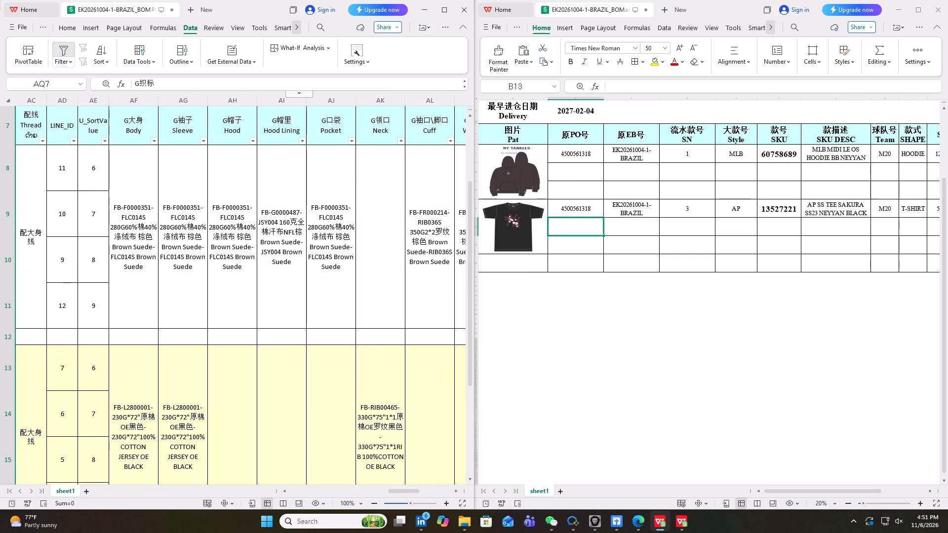
click(139, 250)
click(175, 245)
click(235, 233)
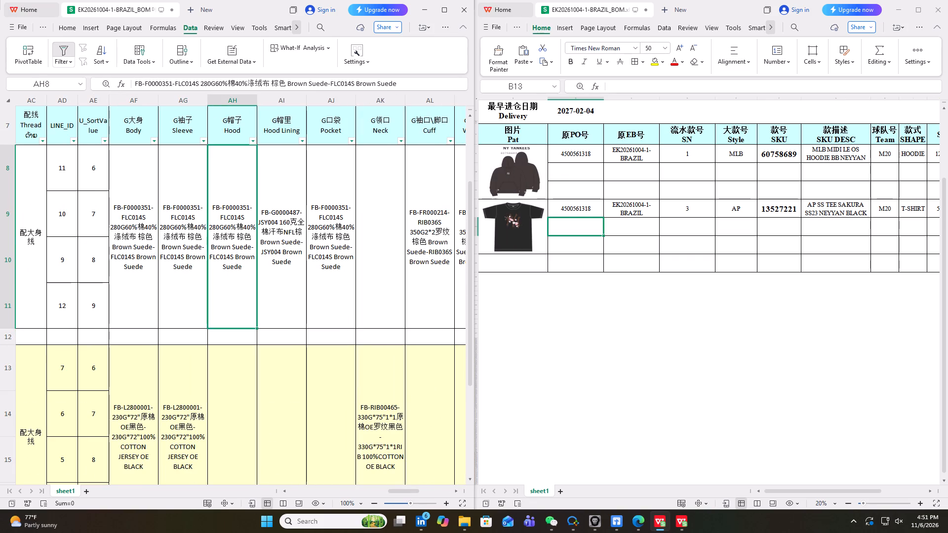
click(136, 238)
click(183, 234)
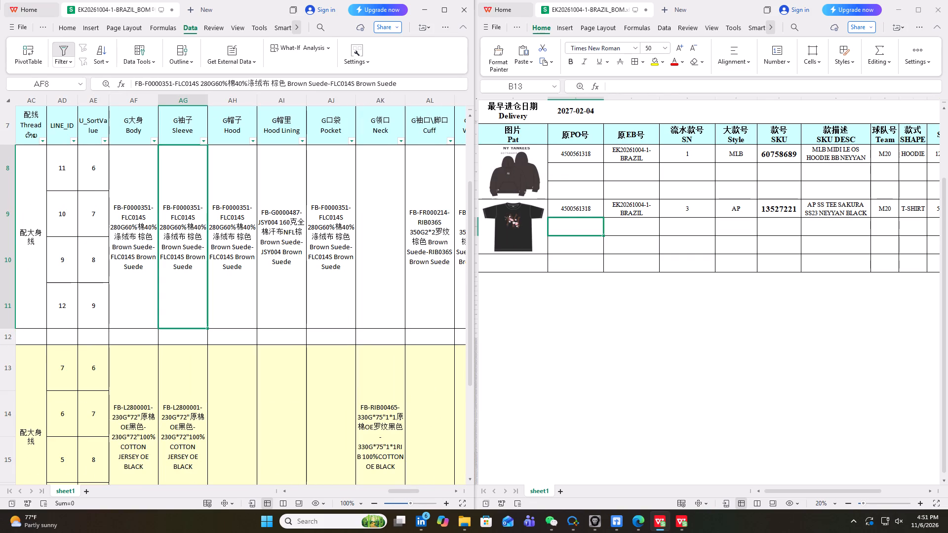
click(234, 228)
click(138, 229)
click(197, 228)
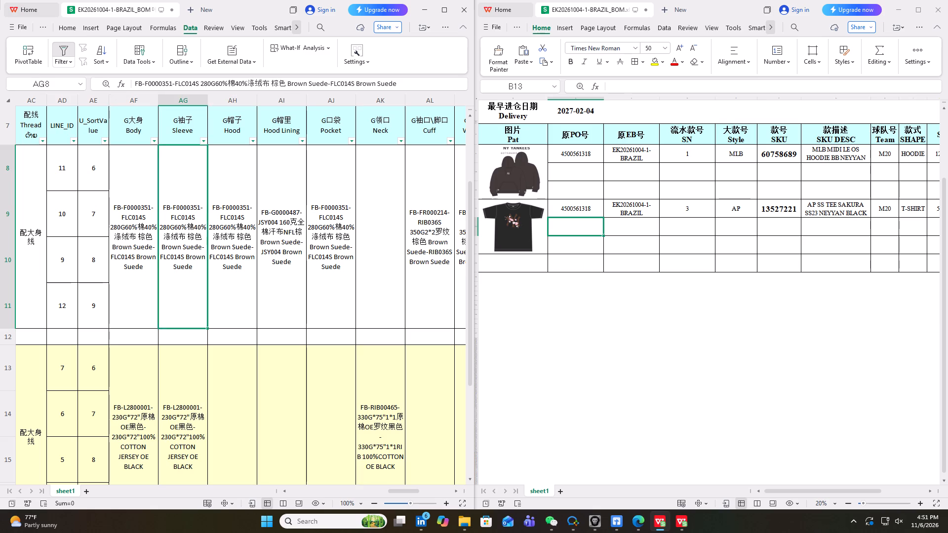
click(240, 226)
Copy the G大身 Body header text from AF7 into cell B10 of the order sheet, followed by " / ".
double_click(150, 130)
drag(147, 132, 119, 117)
click(133, 107)
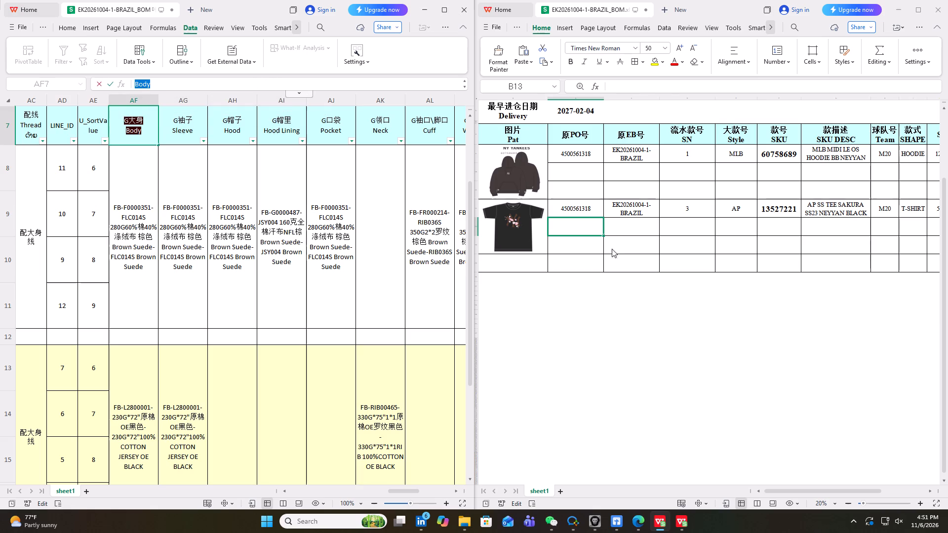
double_click(570, 173)
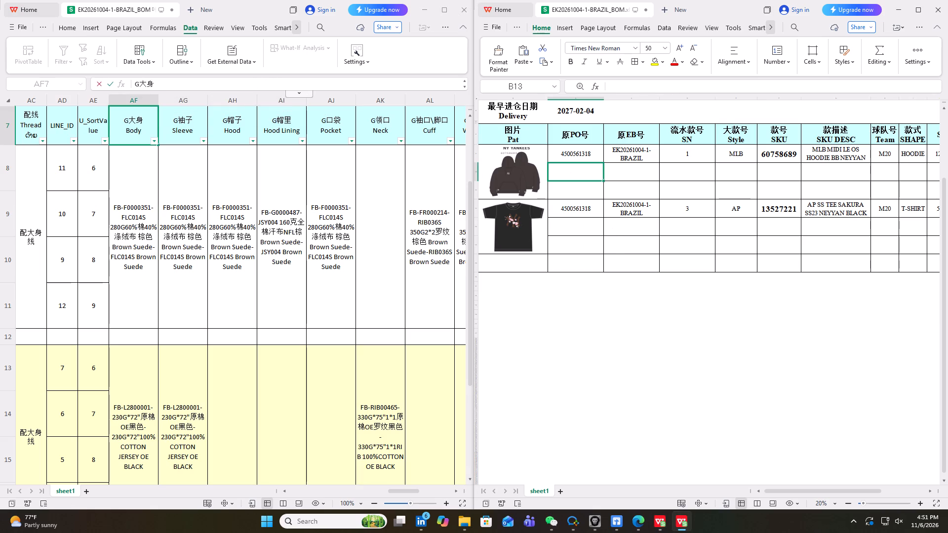
double_click(571, 175)
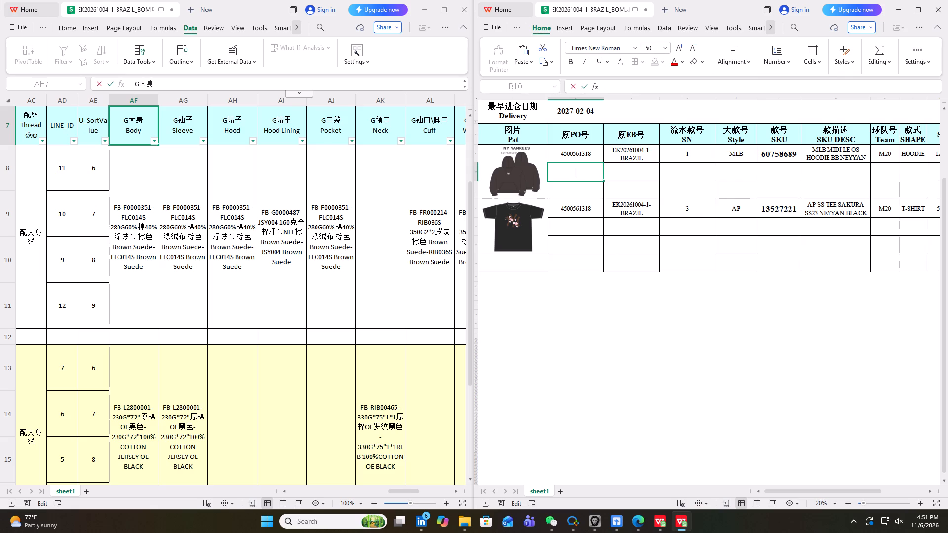
key(ctrl+v)
key(space)
text(/)
key(space)
Append the G袖子 Sleeve header text from AG7 to cell B10 of the order sheet, followed by " / ".
double_click(197, 132)
double_click(198, 132)
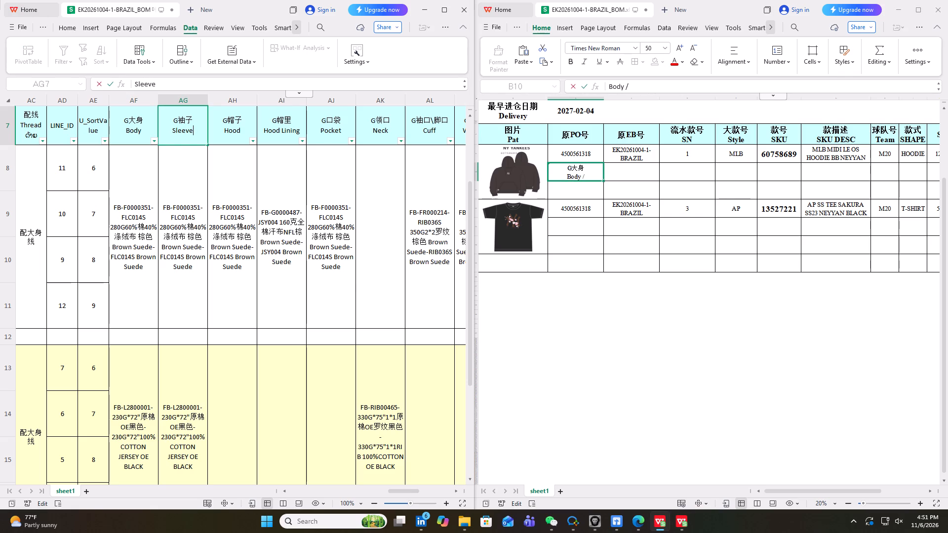
drag(198, 132, 155, 122)
click(181, 107)
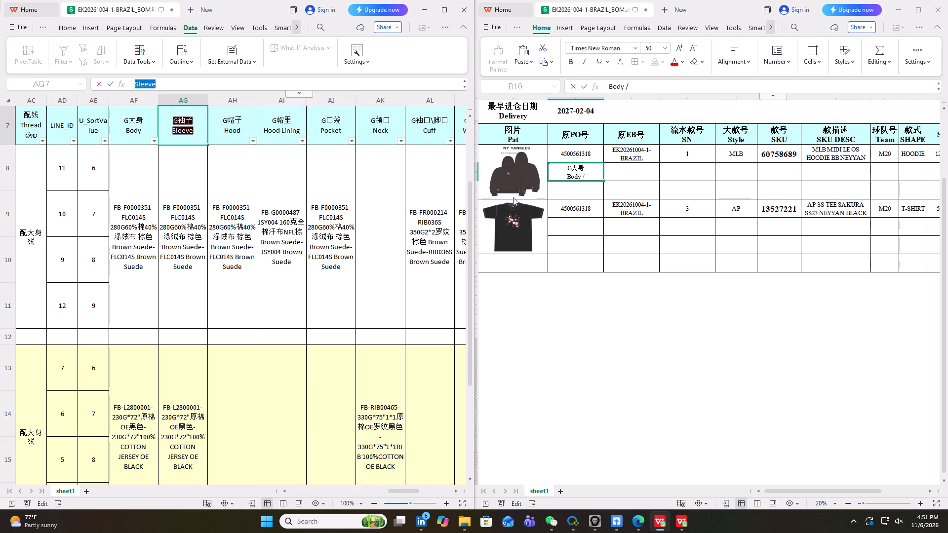
double_click(588, 177)
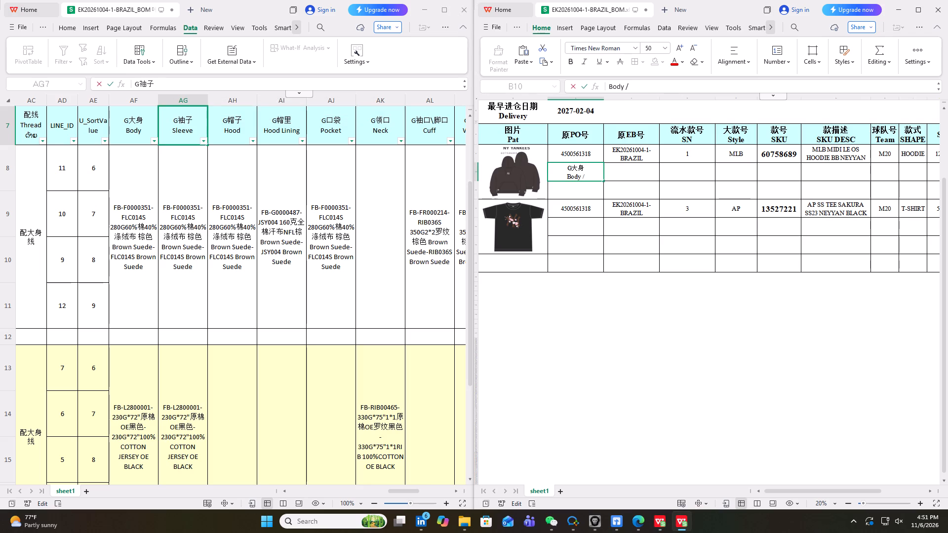
key(ctrl+v)
key(space)
text(/)
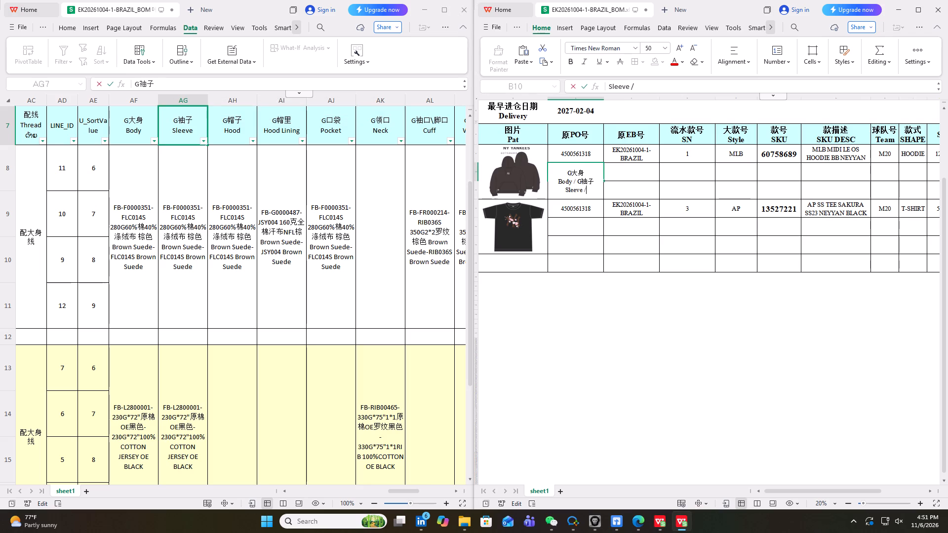
key(space)
Append the G帽子 Hood header text from AH7 to the end of cell B10 in the order sheet.
click(239, 128)
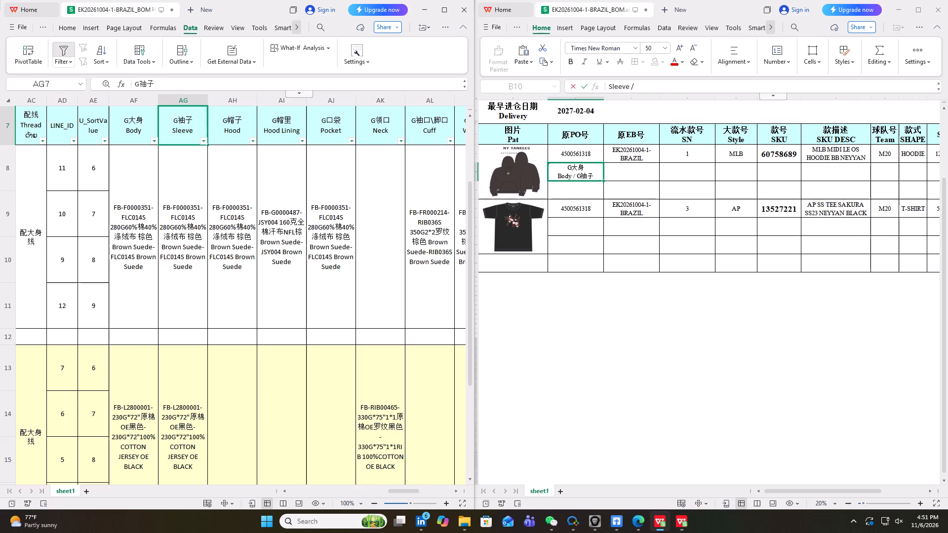
double_click(245, 132)
drag(244, 135, 215, 120)
click(231, 105)
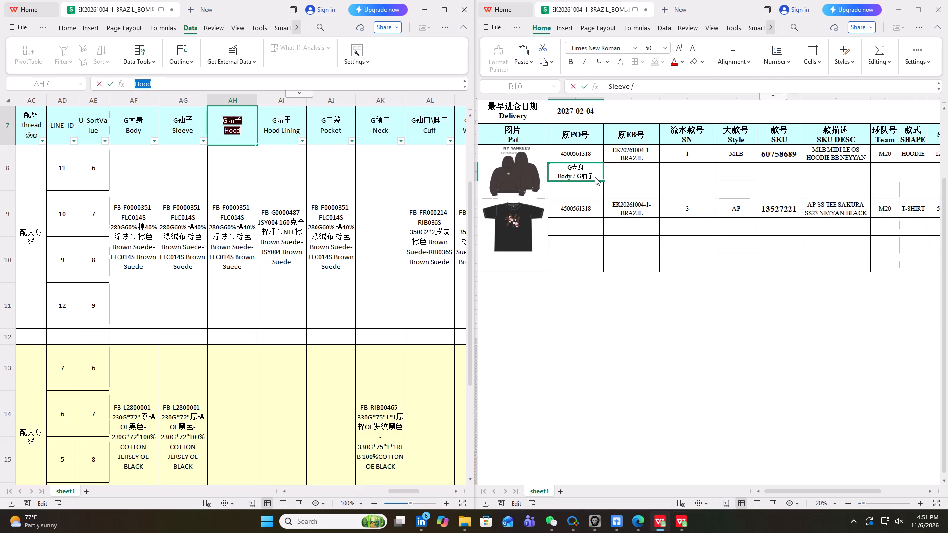
double_click(595, 177)
click(594, 191)
key(ctrl+v)
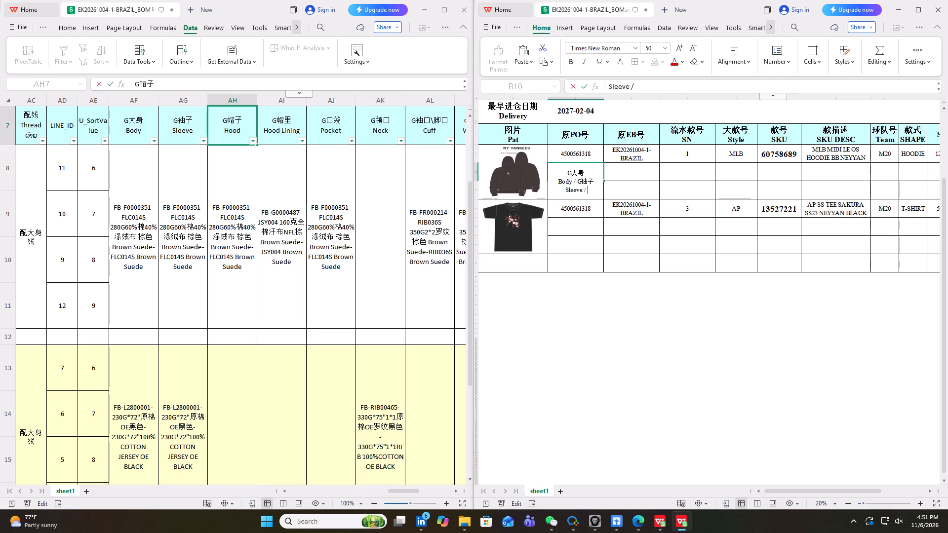
click(624, 172)
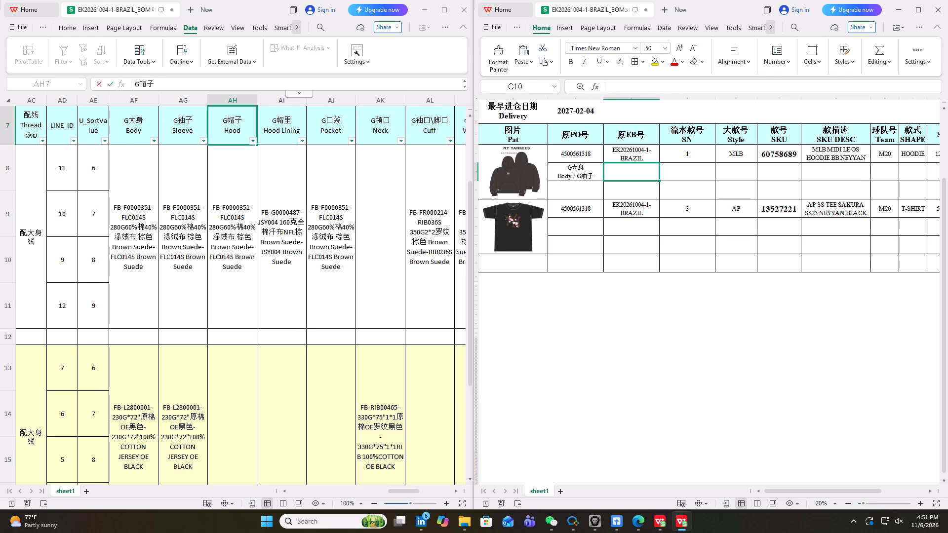
Merge cells B10 and C10 under the hoodie's order row and turn off text wrapping for the merged cell.
drag(572, 170, 635, 169)
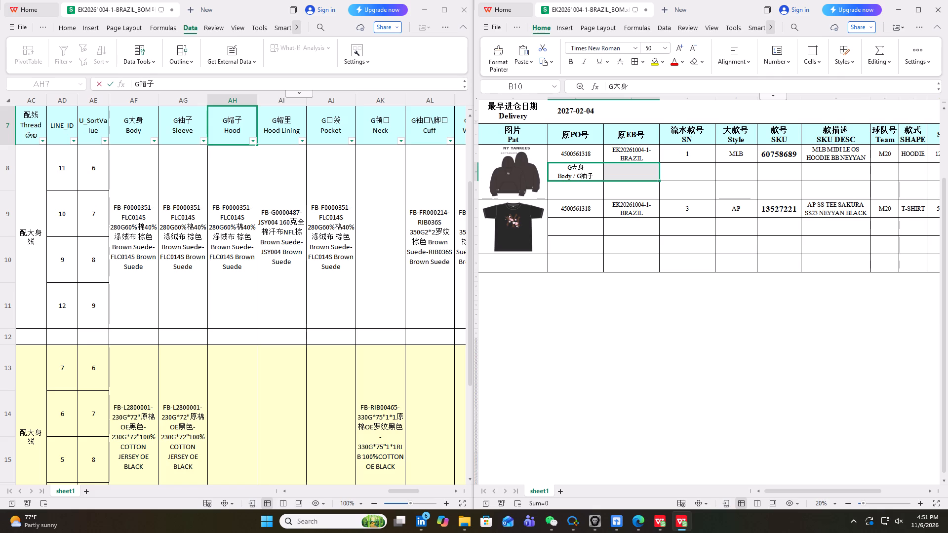
right_click(626, 177)
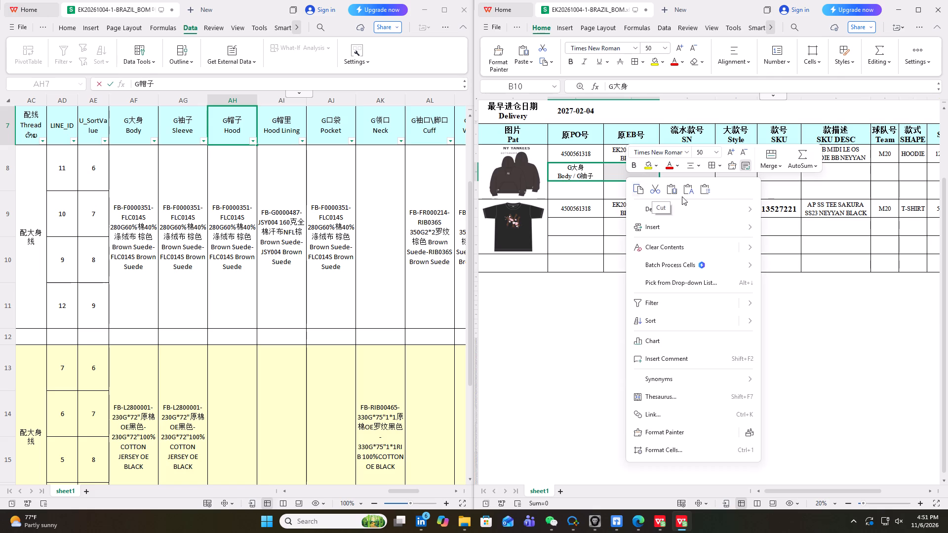
click(759, 153)
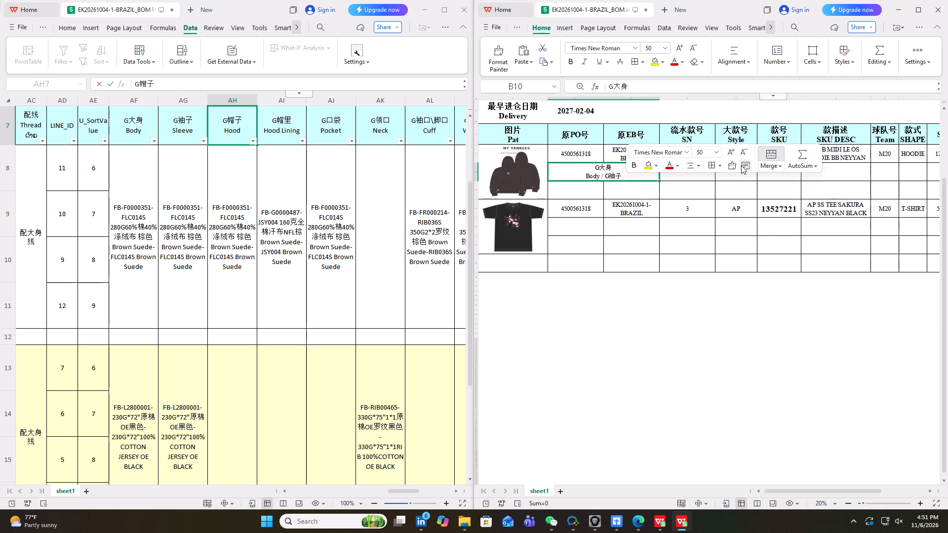
click(743, 165)
click(613, 174)
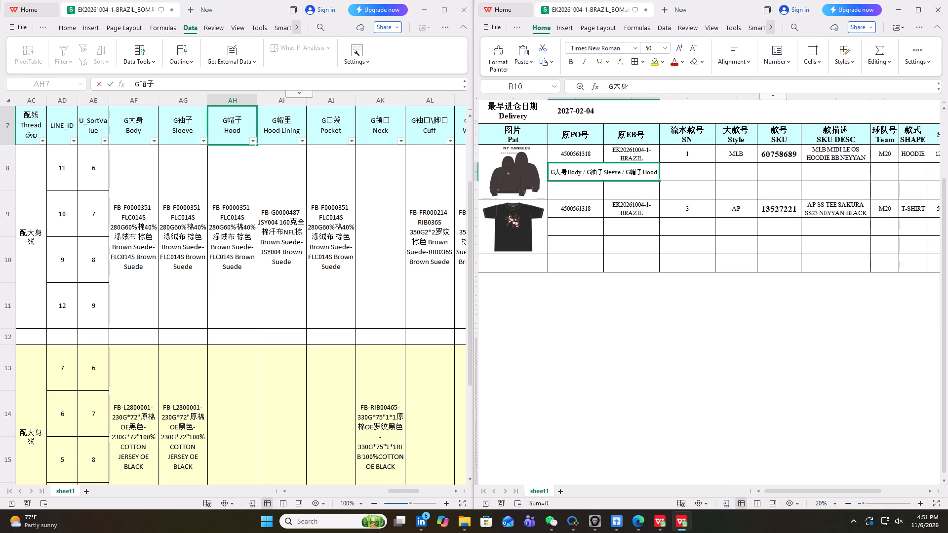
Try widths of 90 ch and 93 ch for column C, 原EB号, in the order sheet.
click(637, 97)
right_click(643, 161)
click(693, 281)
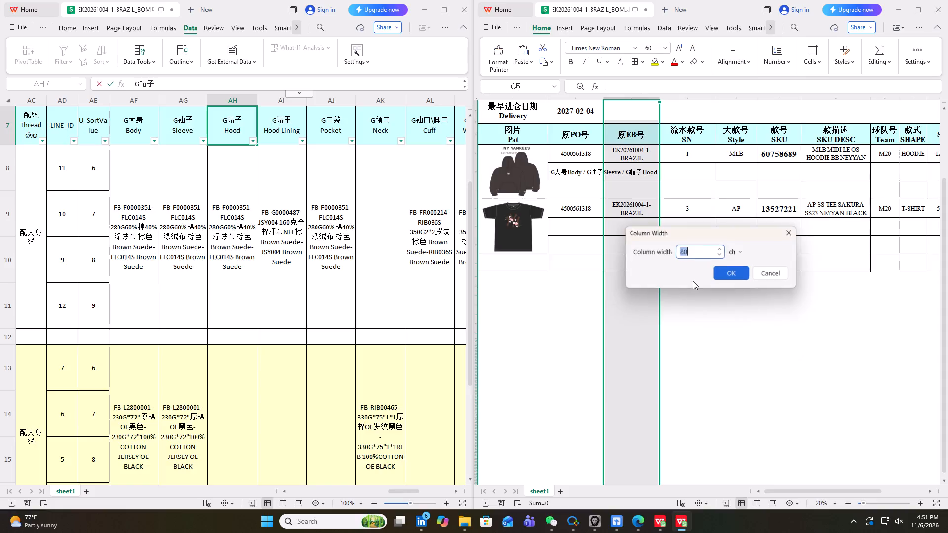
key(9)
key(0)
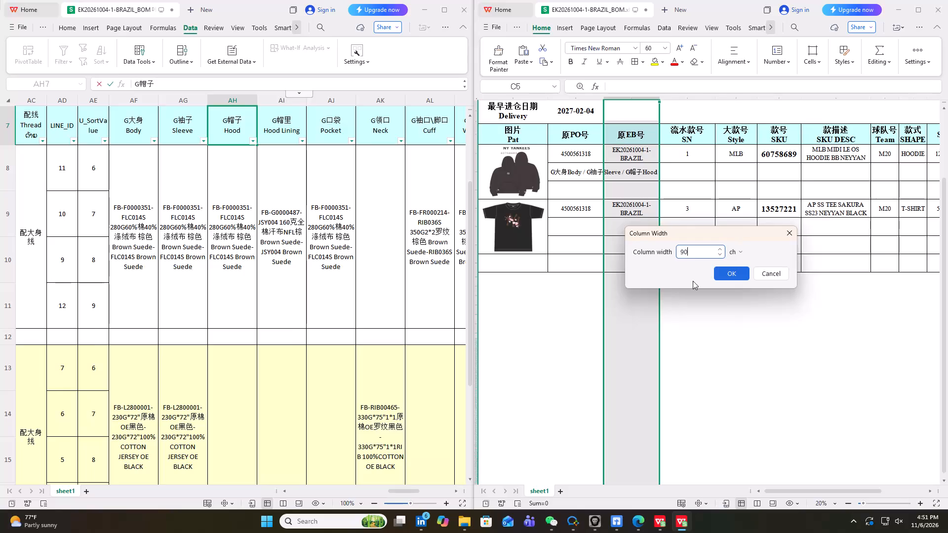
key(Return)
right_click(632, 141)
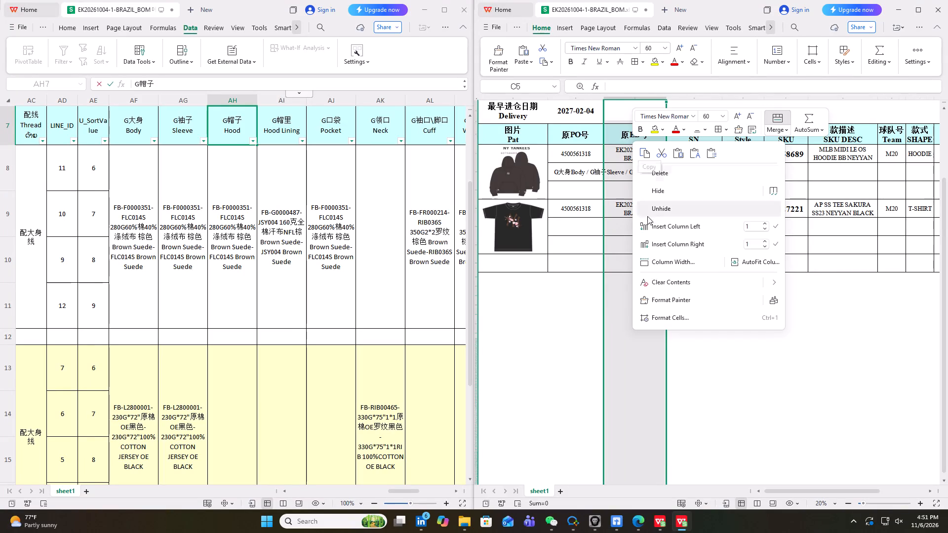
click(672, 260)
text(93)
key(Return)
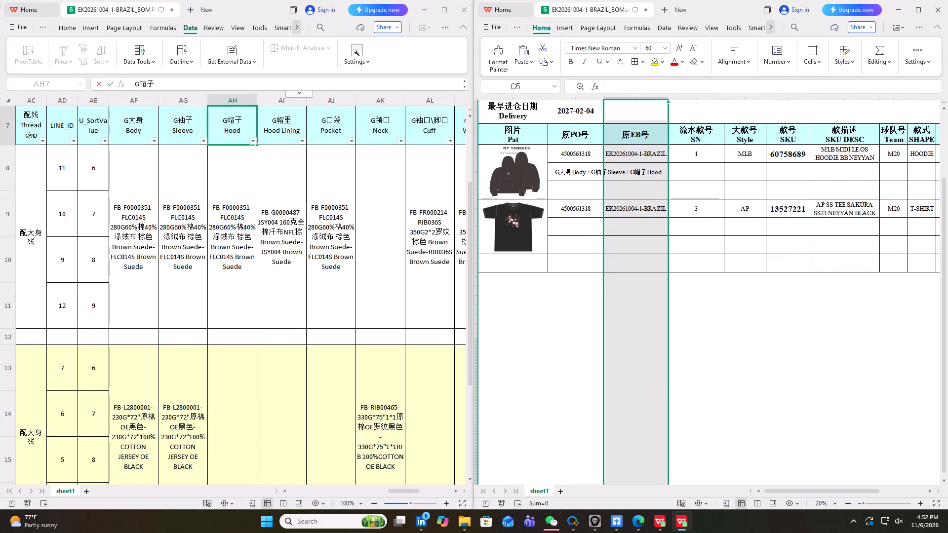
Set the width of the order sheet's column C, 原EB号, to 94 ch.
right_click(638, 190)
click(680, 312)
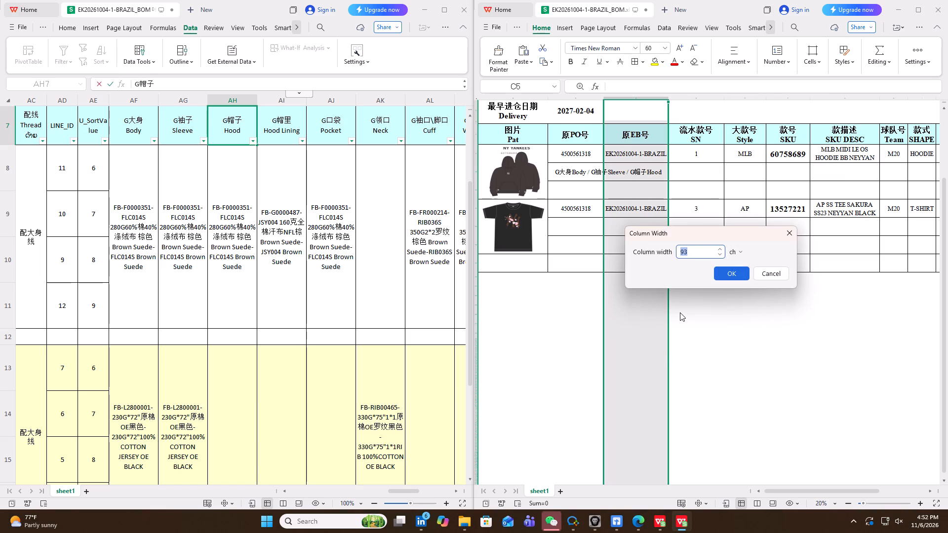
text(94)
key(Return)
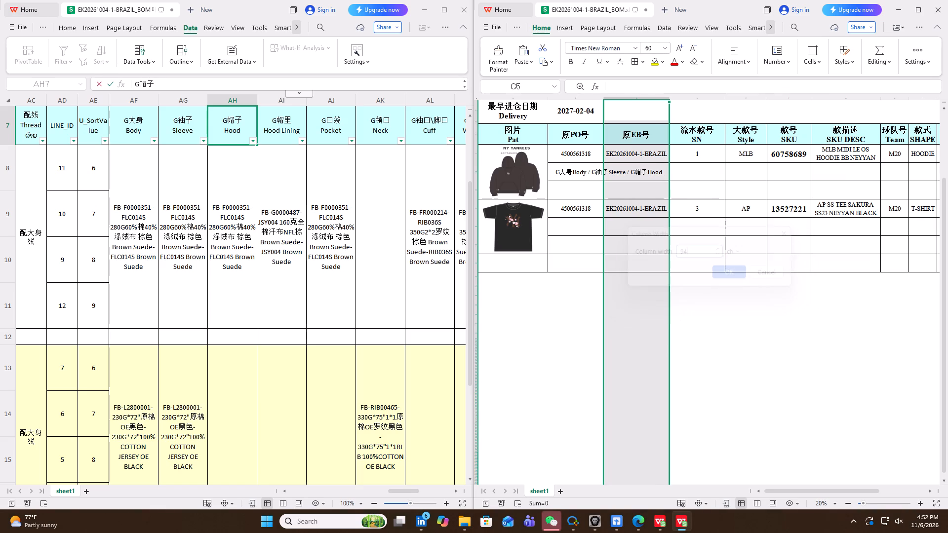
click(636, 190)
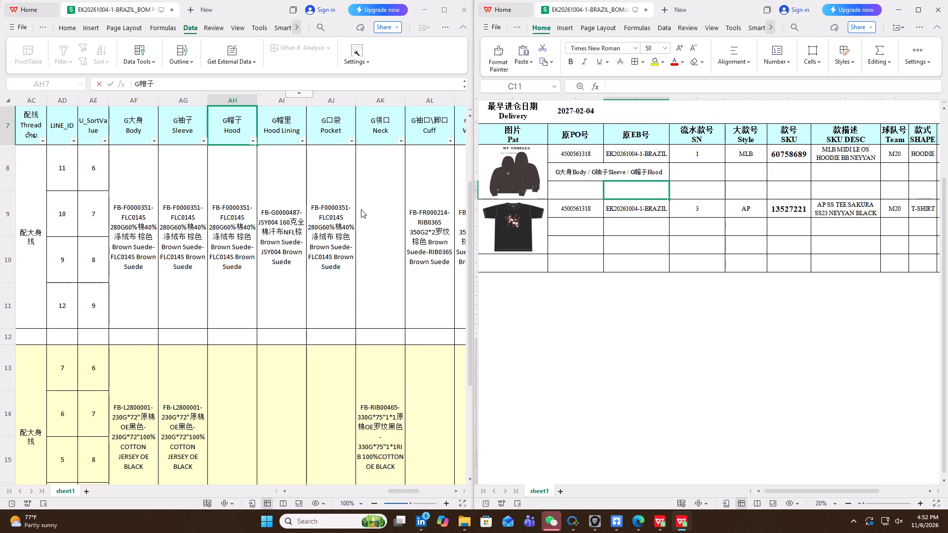
Compare the hoodie's G帽里 Hood Lining fabric with the other part columns through G装饰条 Piping in the BOM workbook.
click(285, 132)
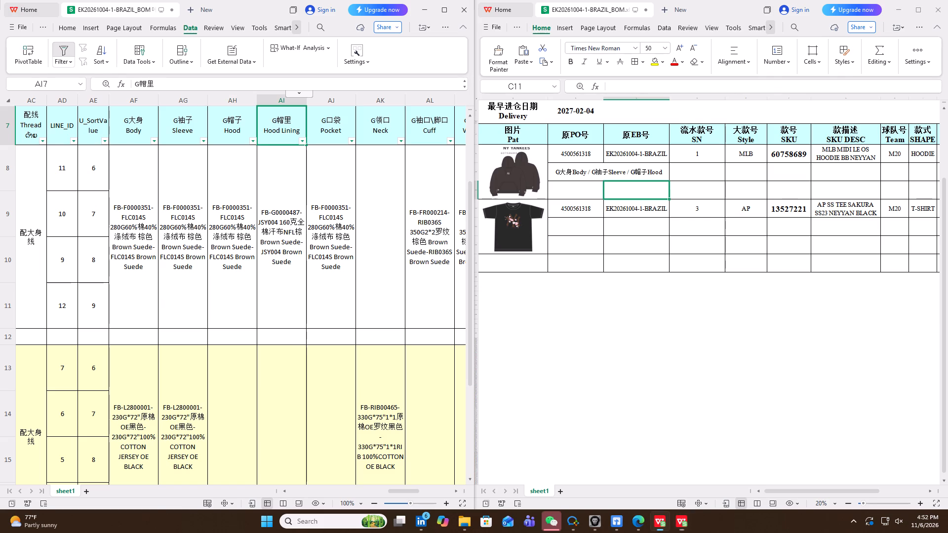
double_click(302, 129)
drag(302, 130, 290, 132)
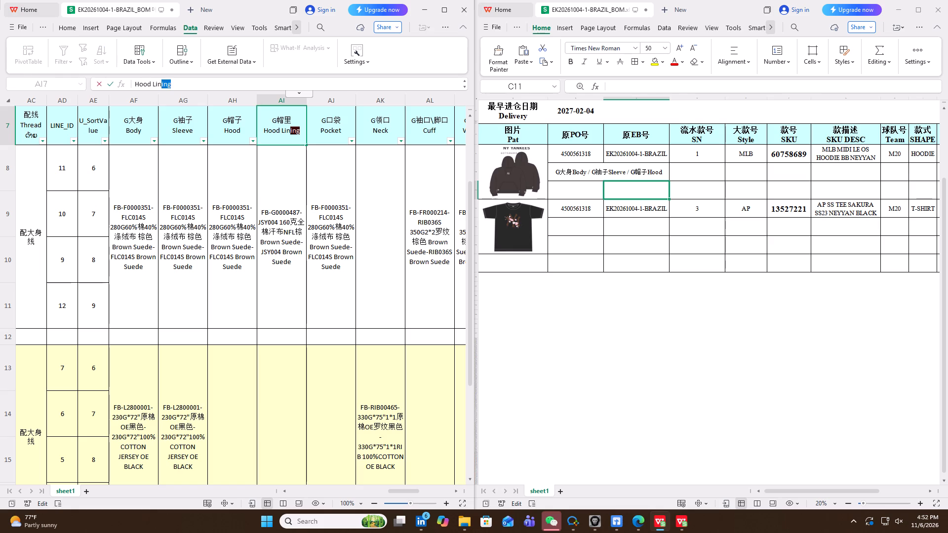
drag(290, 132, 251, 120)
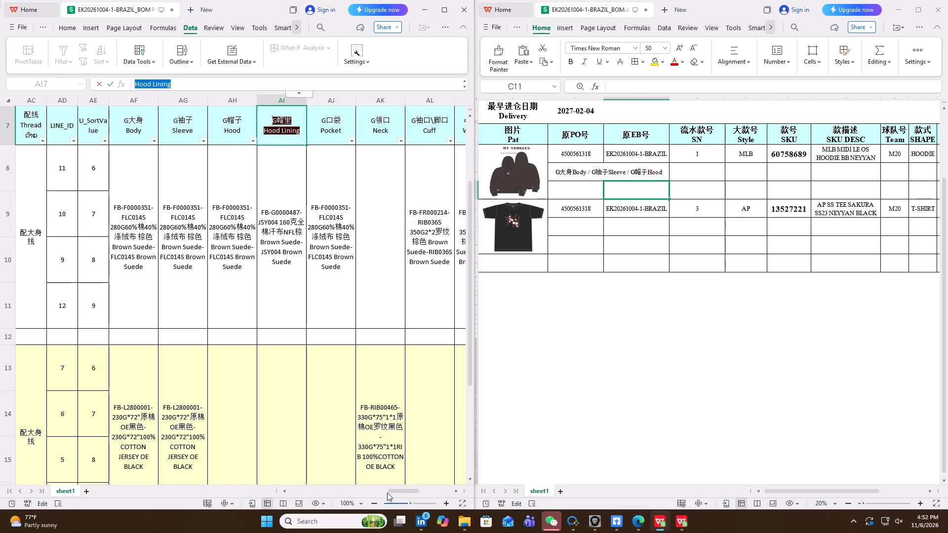
drag(392, 490, 400, 492)
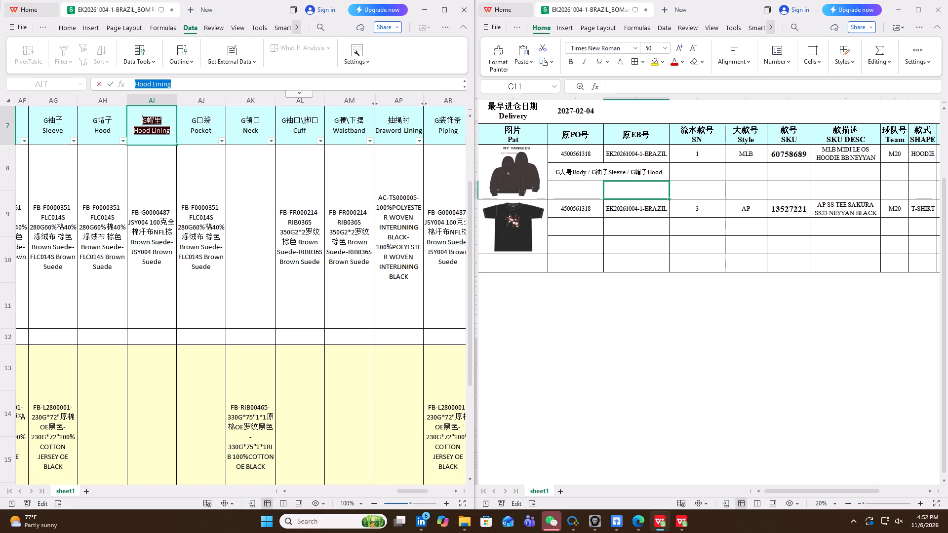
drag(411, 494, 417, 495)
click(416, 491)
click(118, 256)
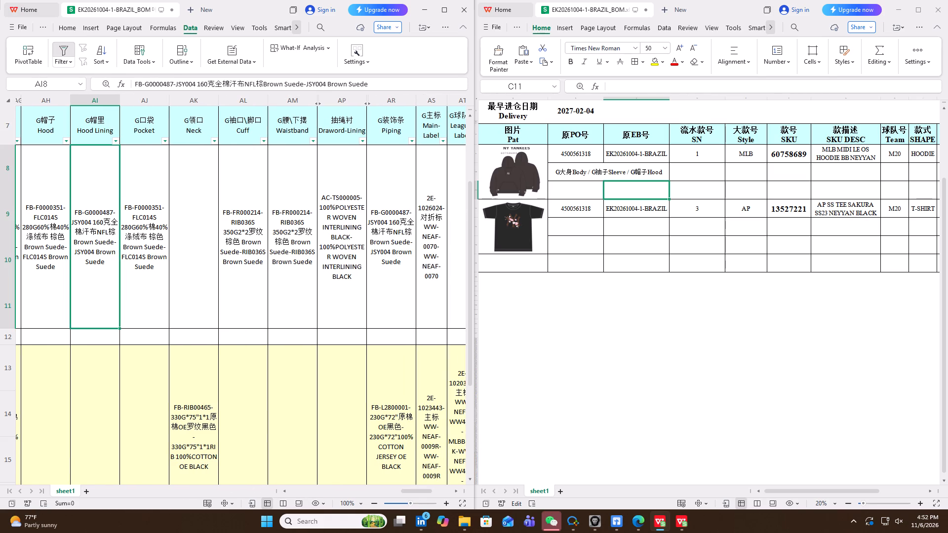
click(402, 238)
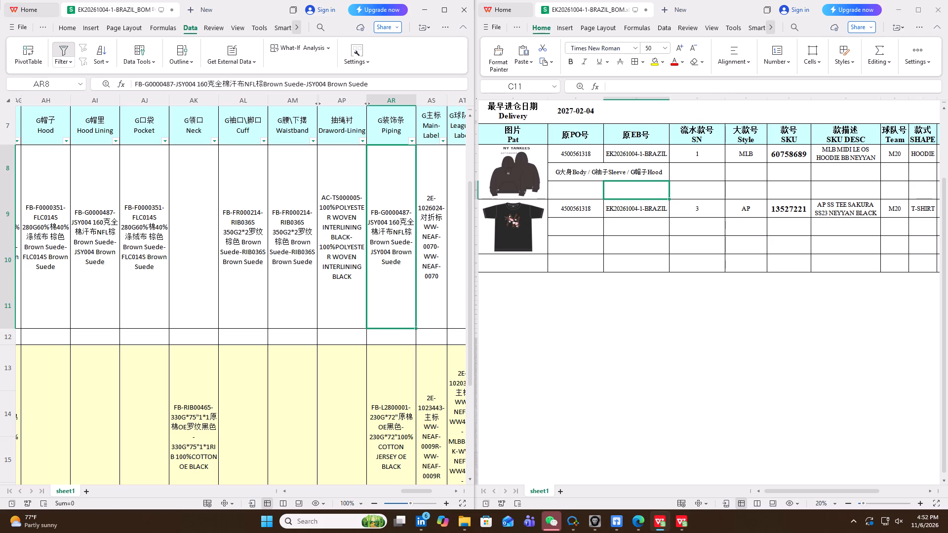
click(99, 230)
click(391, 238)
click(91, 246)
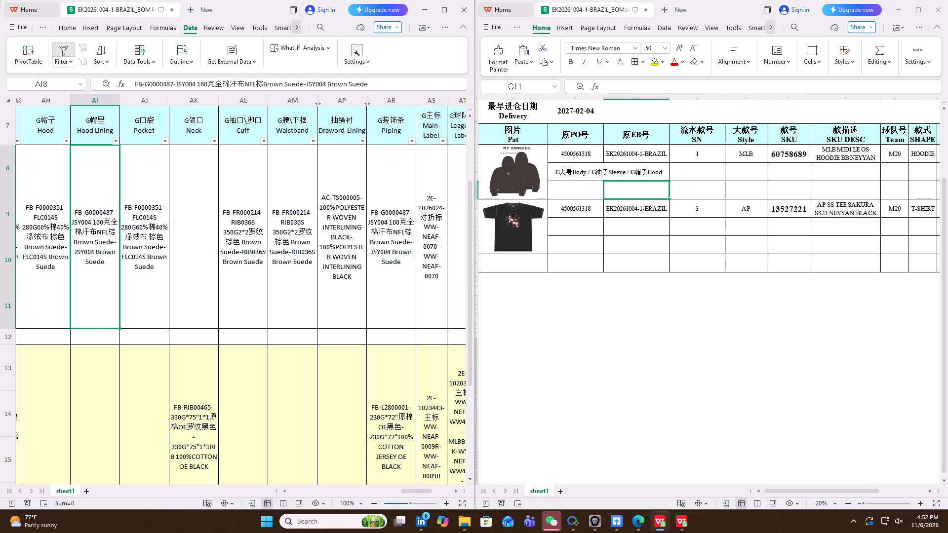
click(396, 249)
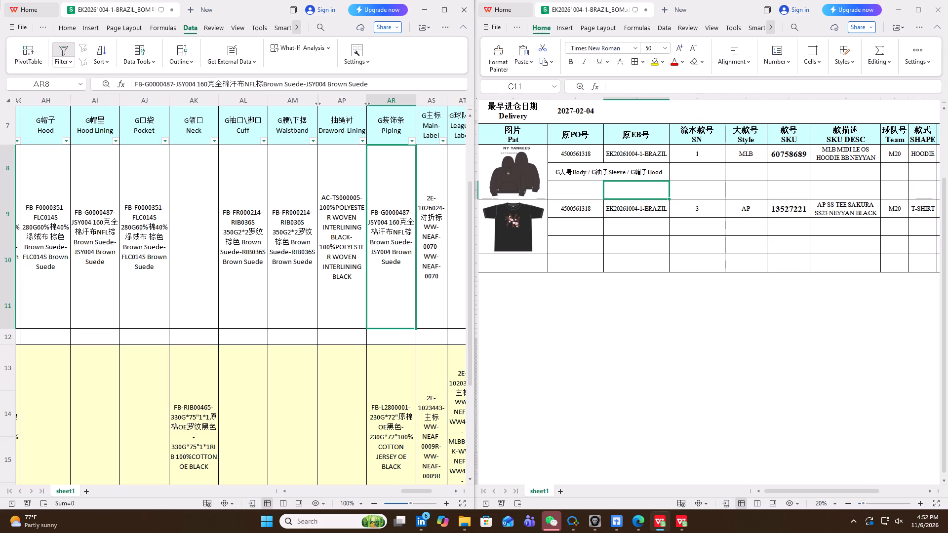
Copy the G帽里 Hood Lining header text from AI7 into cell D10 of the order sheet, followed by " / ".
double_click(114, 130)
drag(116, 130, 78, 119)
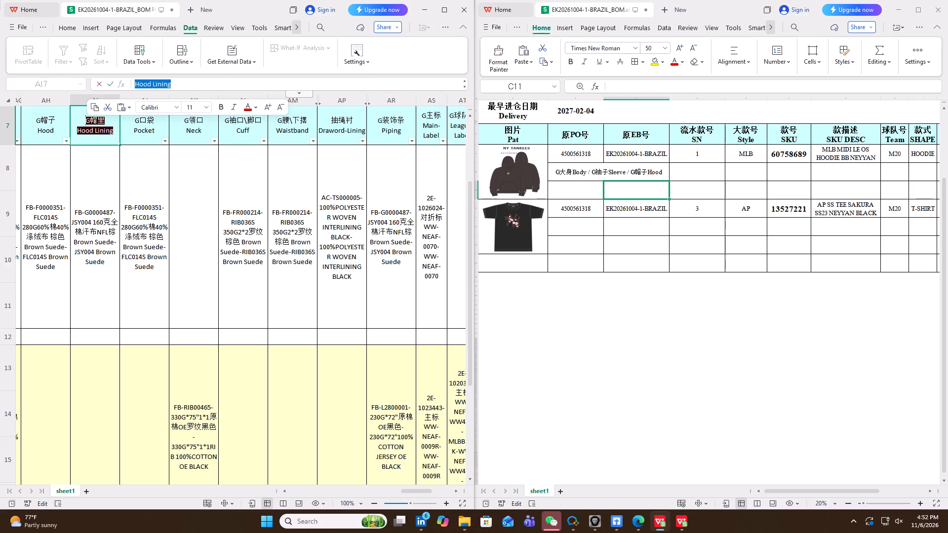
click(93, 106)
double_click(691, 169)
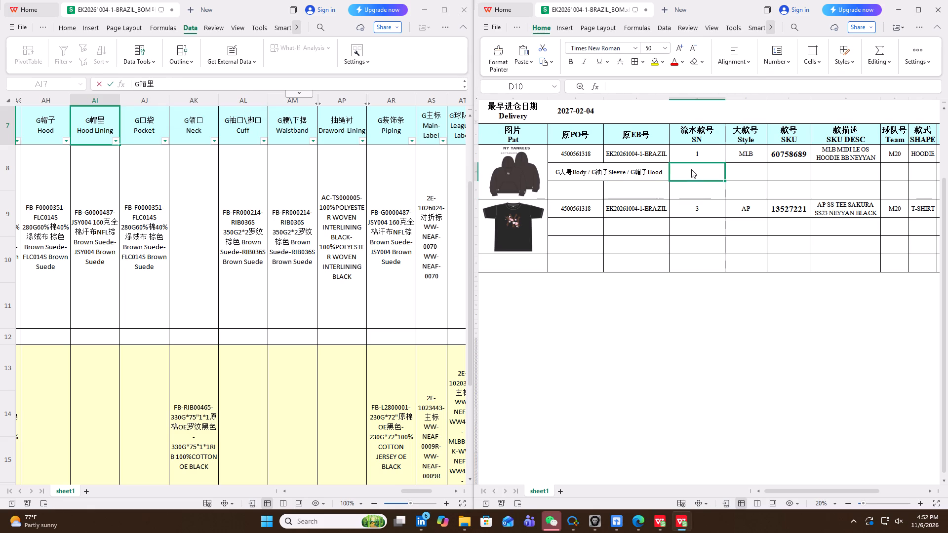
double_click(693, 170)
key(ctrl+v)
key(space)
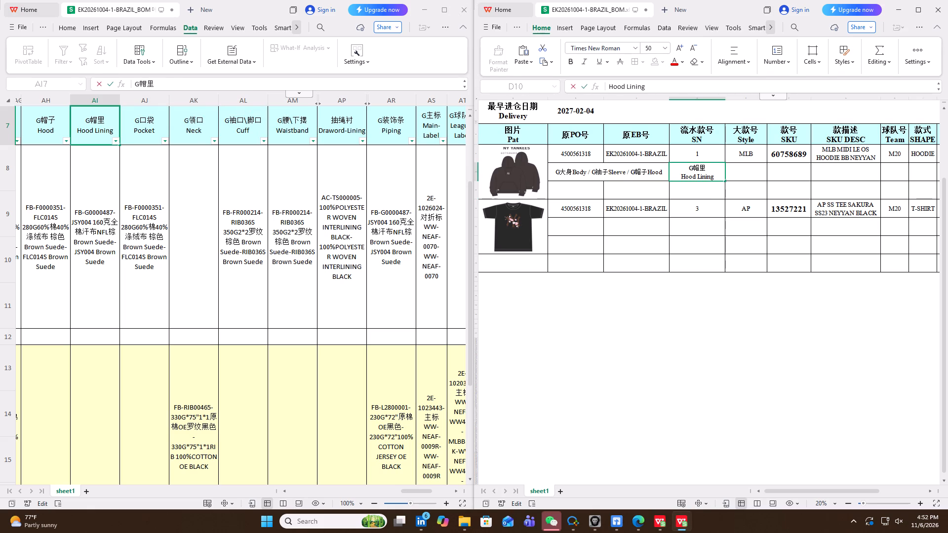
text(/)
key(space)
Append the G装饰条 Piping header text from AR7 to the end of cell D10 in the order sheet.
double_click(405, 129)
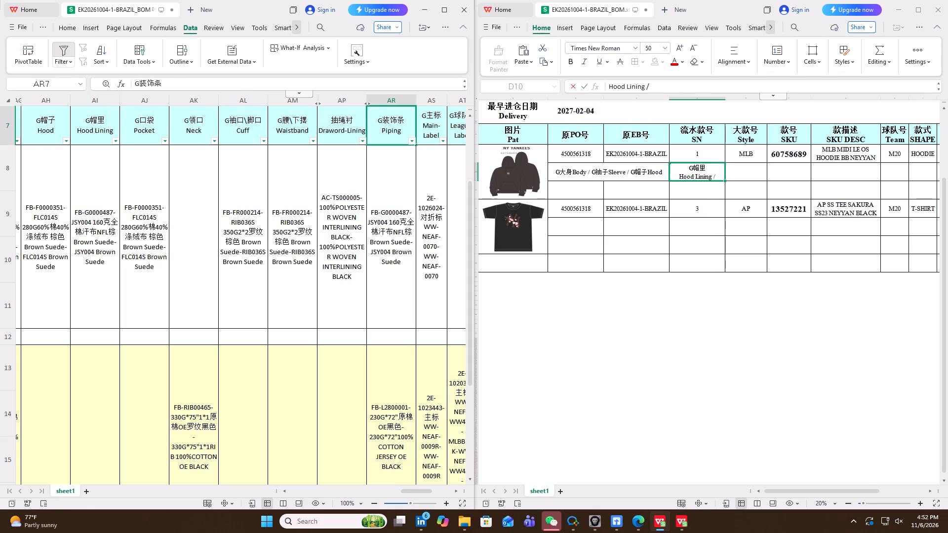
double_click(405, 133)
drag(407, 133, 375, 124)
click(388, 109)
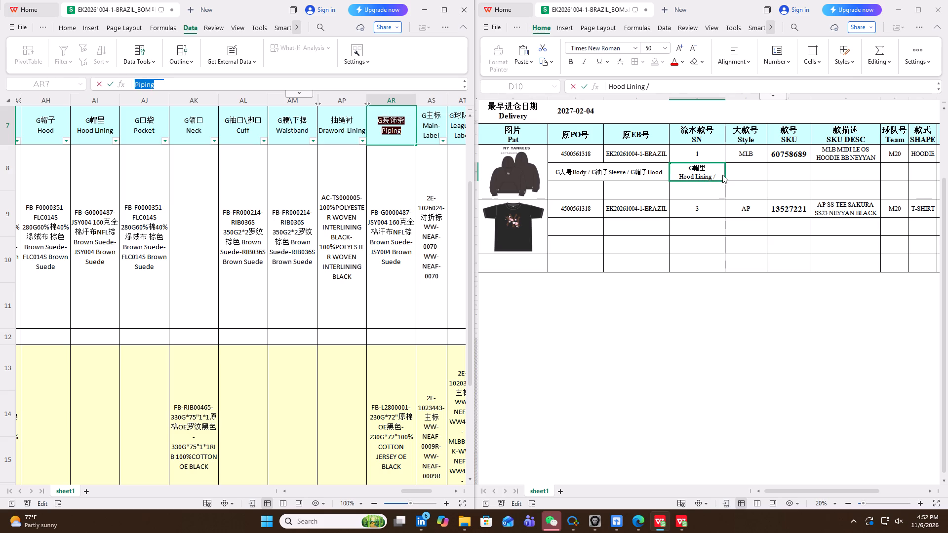
double_click(720, 174)
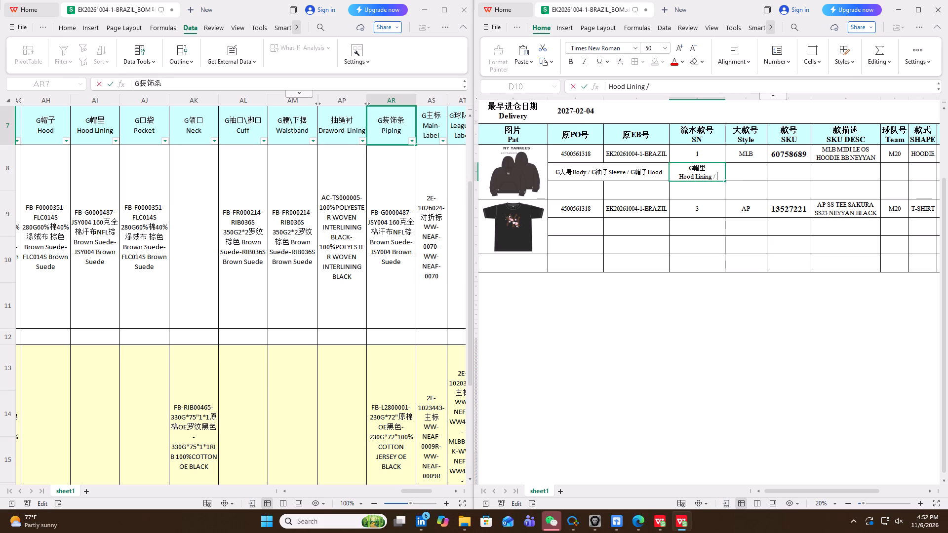
key(ctrl+v)
click(745, 172)
Merge cells D10 and E10 under the hoodie's order row and turn off text wrapping for the merged cell.
drag(688, 168, 717, 168)
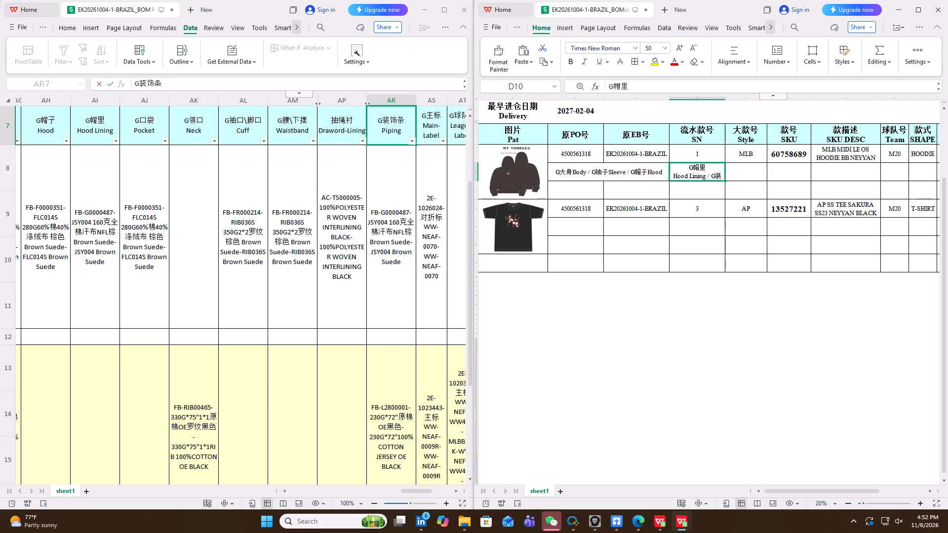
drag(717, 168, 733, 168)
right_click(733, 168)
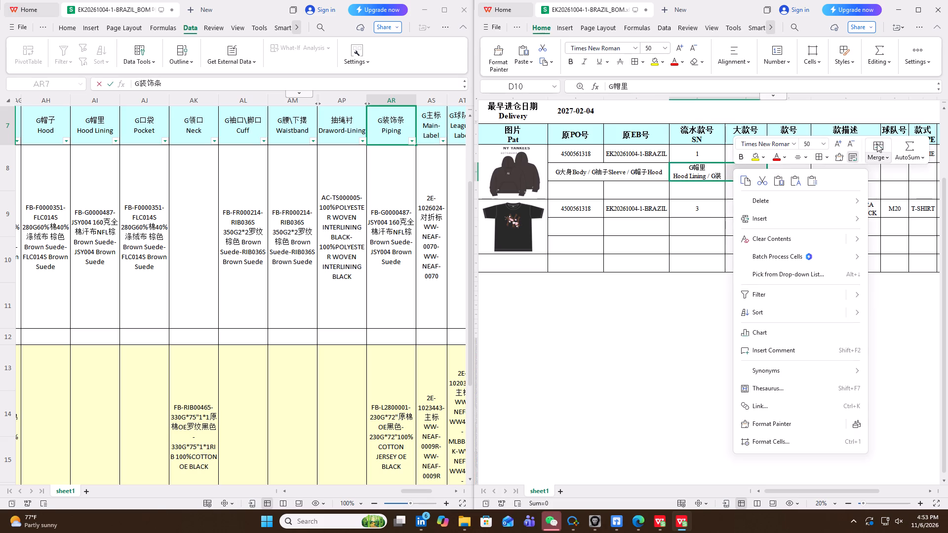
click(877, 144)
click(855, 155)
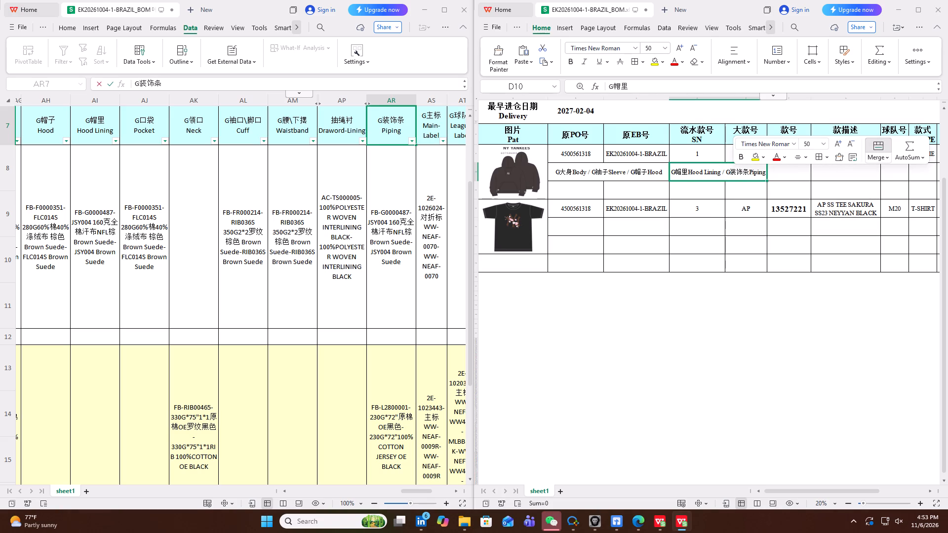
click(705, 189)
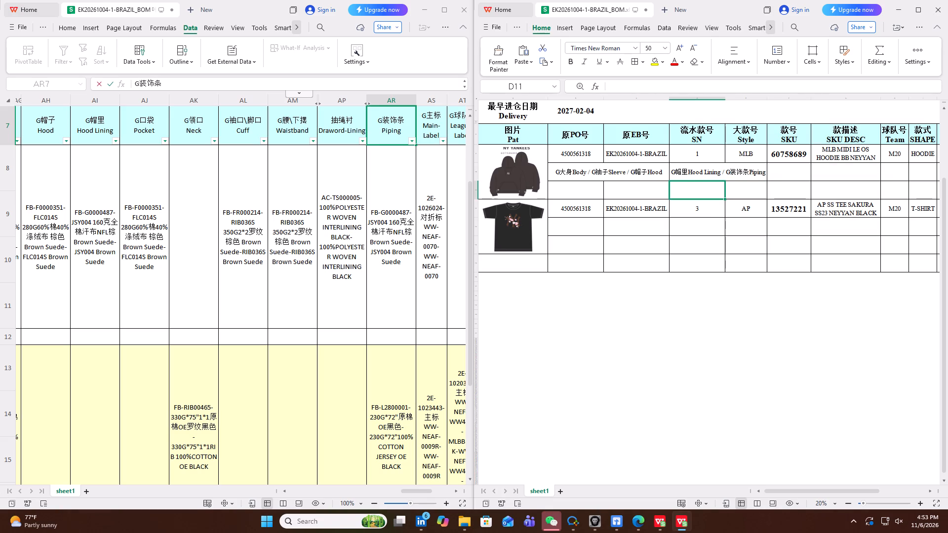
Set the width of the order sheet's column E, 大款号 Style, to 64 ch.
click(751, 99)
right_click(744, 124)
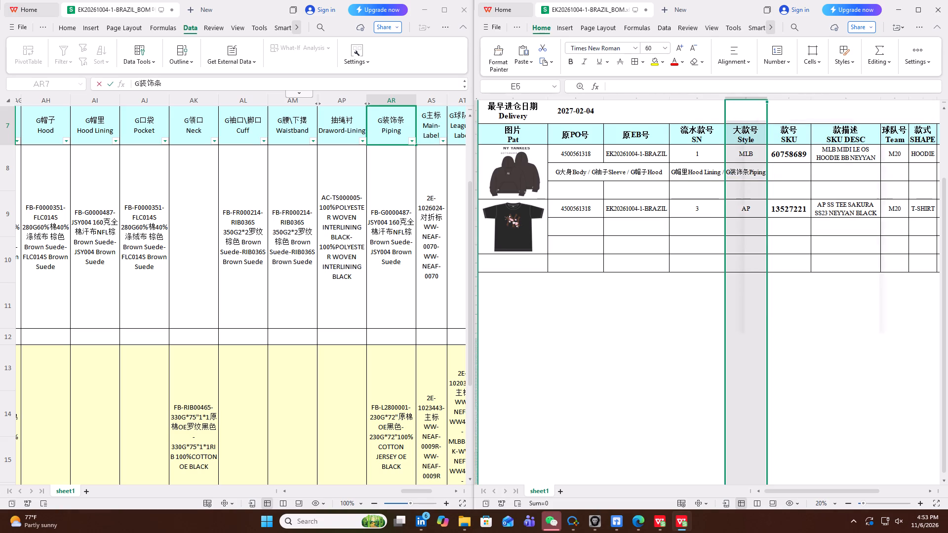
click(781, 242)
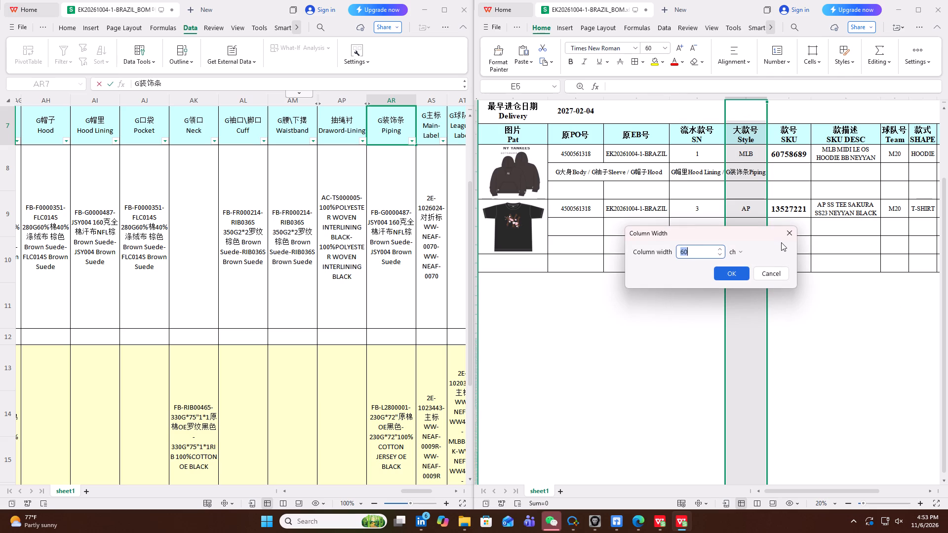
text(64)
key(Return)
click(704, 192)
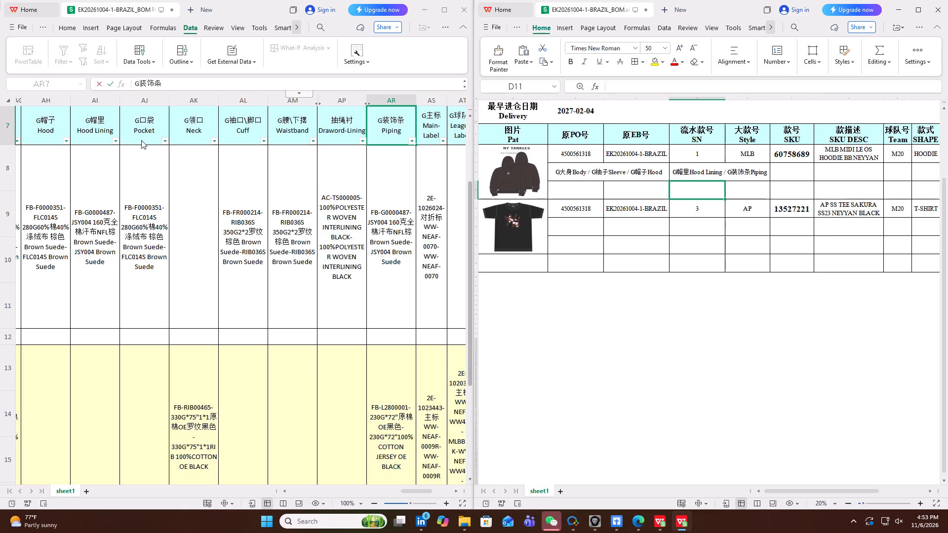
Copy the G口袋 Pocket header text from AJ7 of the BOM workbook into cell F10 of the order sheet.
click(157, 128)
click(159, 130)
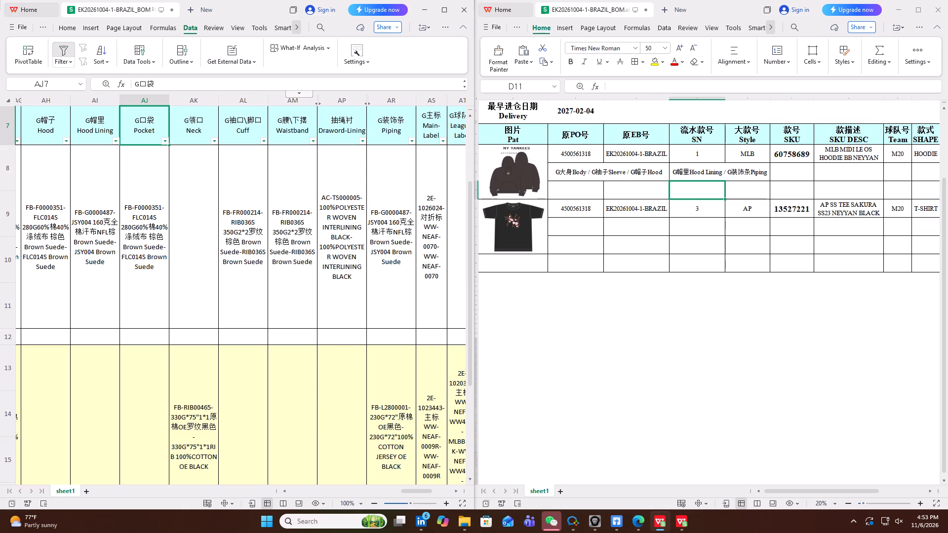
drag(159, 130, 158, 134)
drag(159, 130, 124, 123)
click(143, 108)
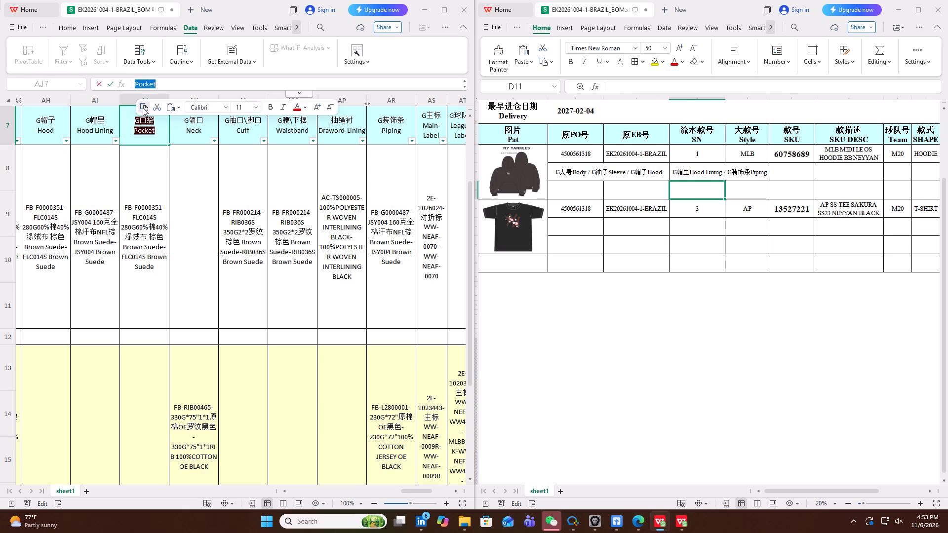
double_click(784, 172)
double_click(785, 170)
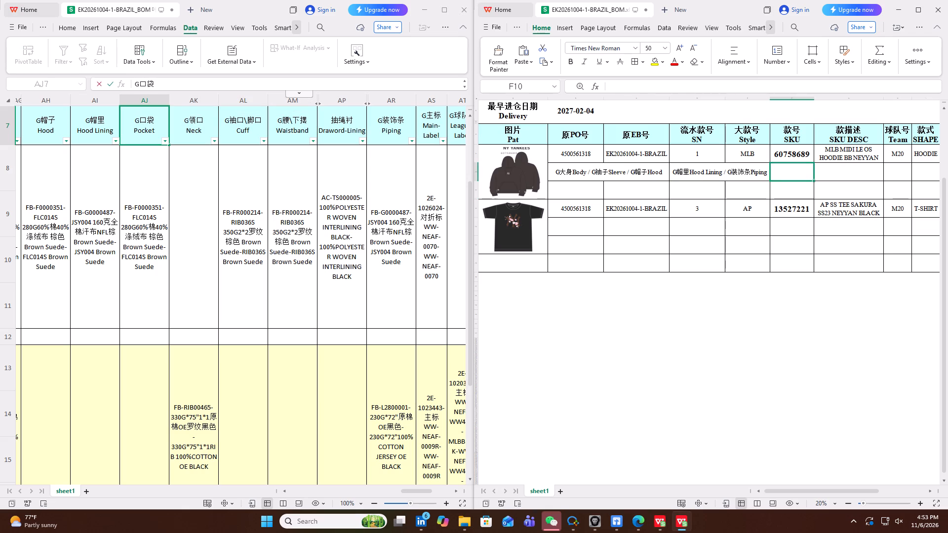
key(ctrl+v)
click(830, 170)
click(797, 175)
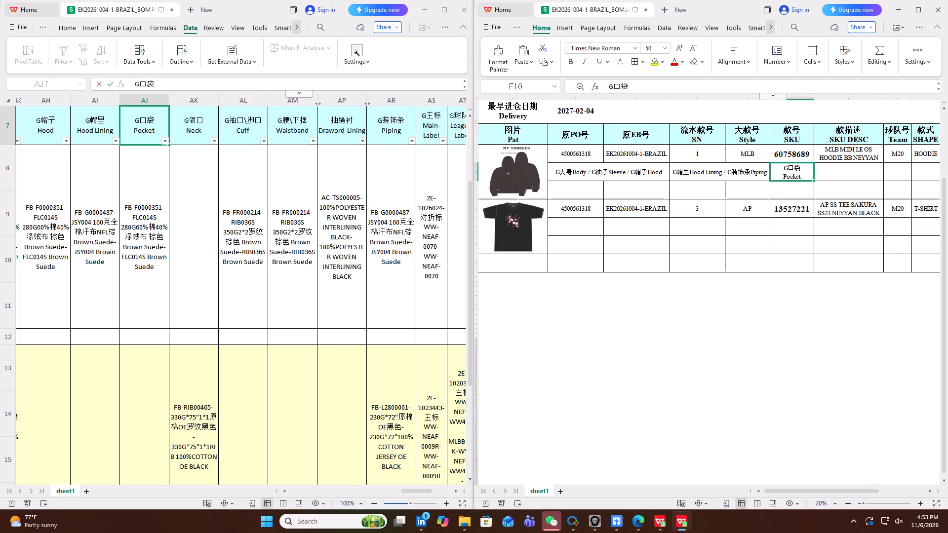
Copy the G袖口\脚口 Cuff header text from AL7 into cell G10 of the order sheet, followed by " / ".
drag(802, 491, 815, 488)
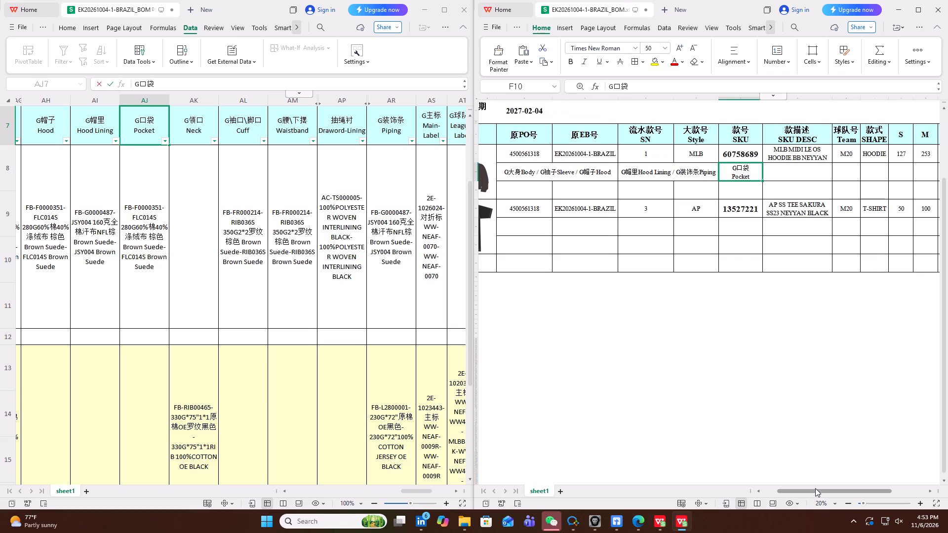
drag(815, 488, 817, 488)
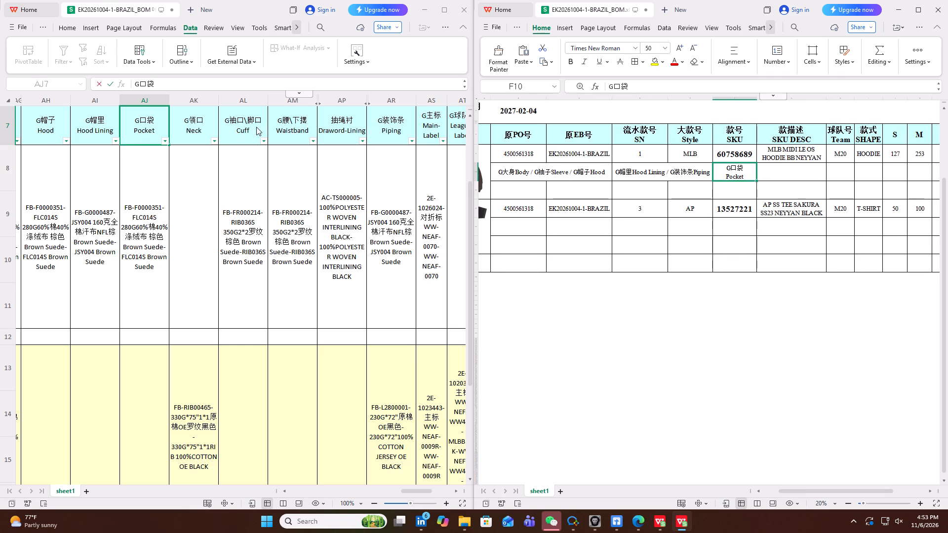
click(256, 127)
double_click(255, 132)
drag(254, 132, 220, 117)
click(233, 108)
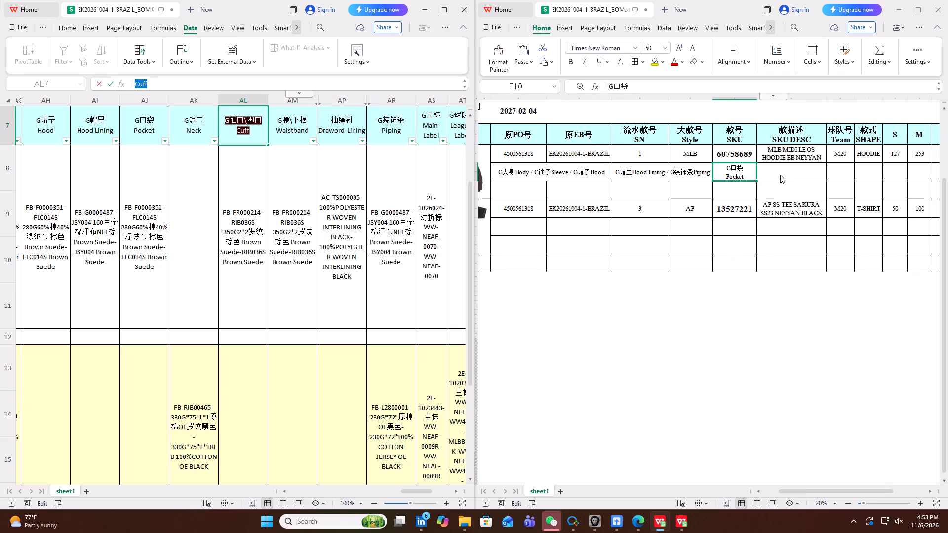
triple_click(782, 172)
click(784, 172)
key(ctrl+v)
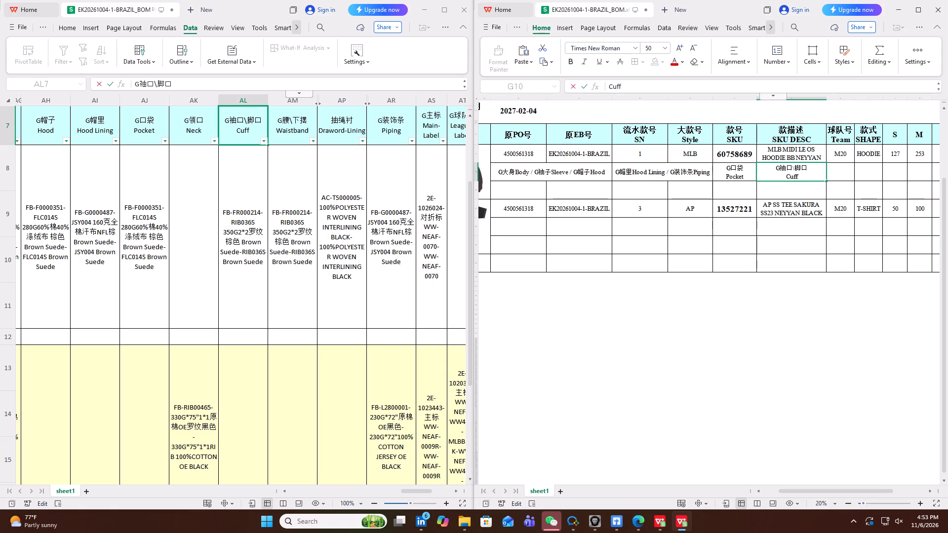
key(space)
text(/)
key(space)
Copy the G腰\下摆 Waistband header text from AM7 of the BOM workbook and append it to cell G10 of the order sheet.
click(303, 133)
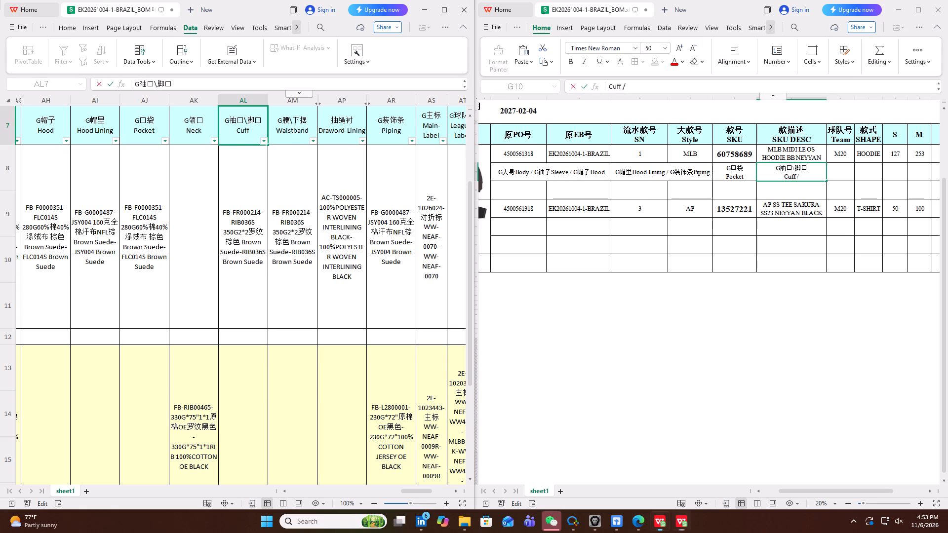
click(308, 131)
double_click(311, 131)
drag(309, 130, 270, 119)
click(287, 105)
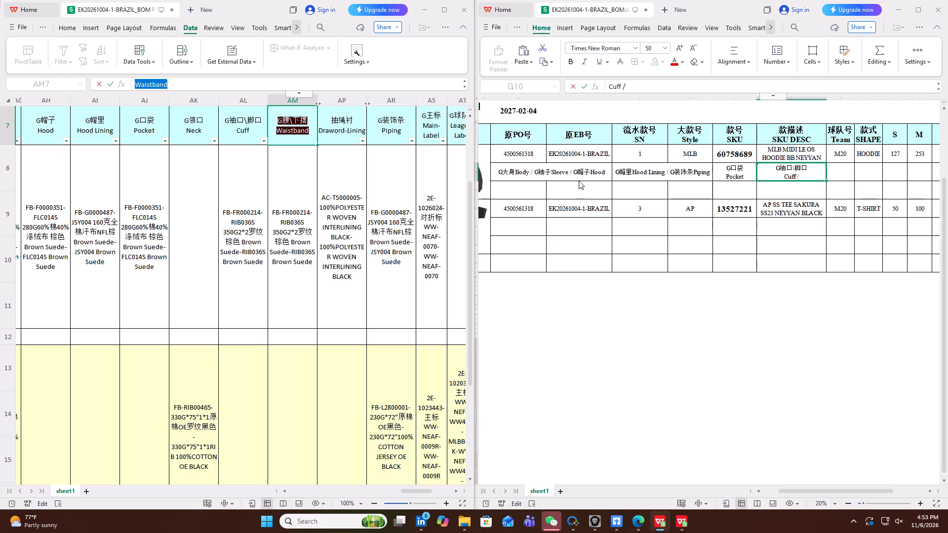
double_click(815, 175)
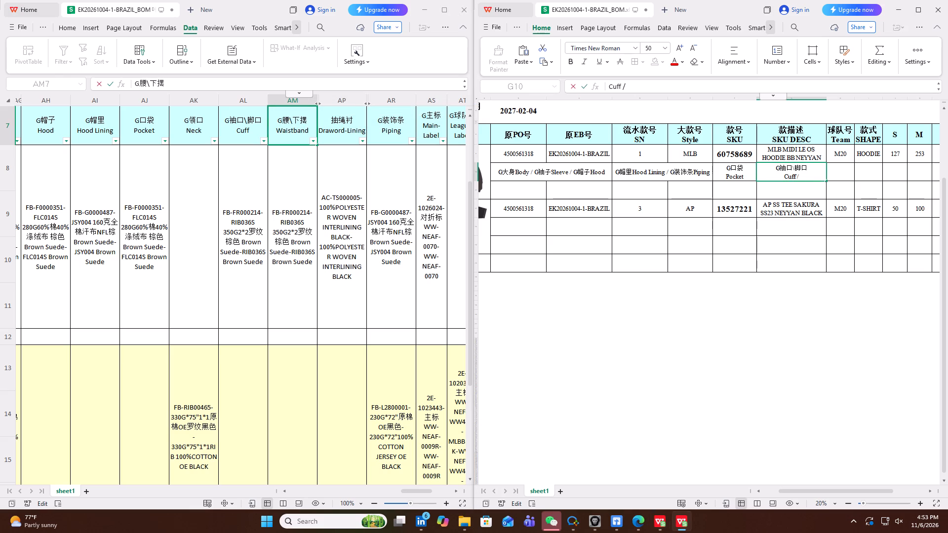
key(ctrl+v)
click(838, 172)
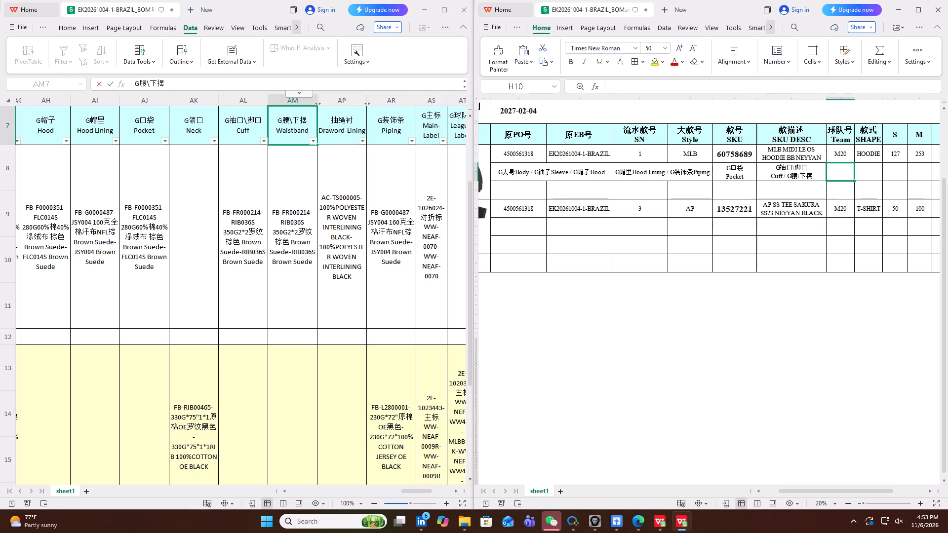
Merge cells G10 and H10 under the hoodie's order row and turn off text wrapping for the merged cell.
drag(809, 492, 826, 488)
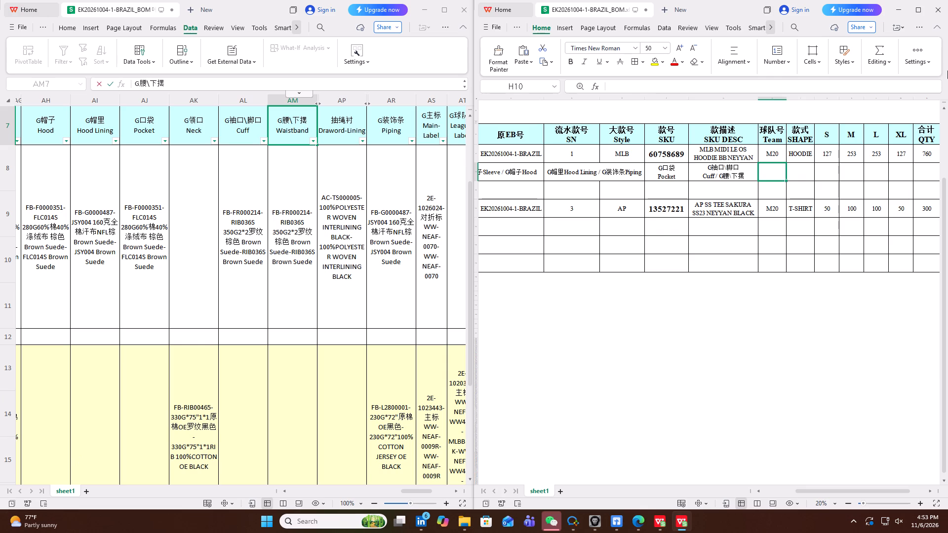
drag(722, 175, 755, 173)
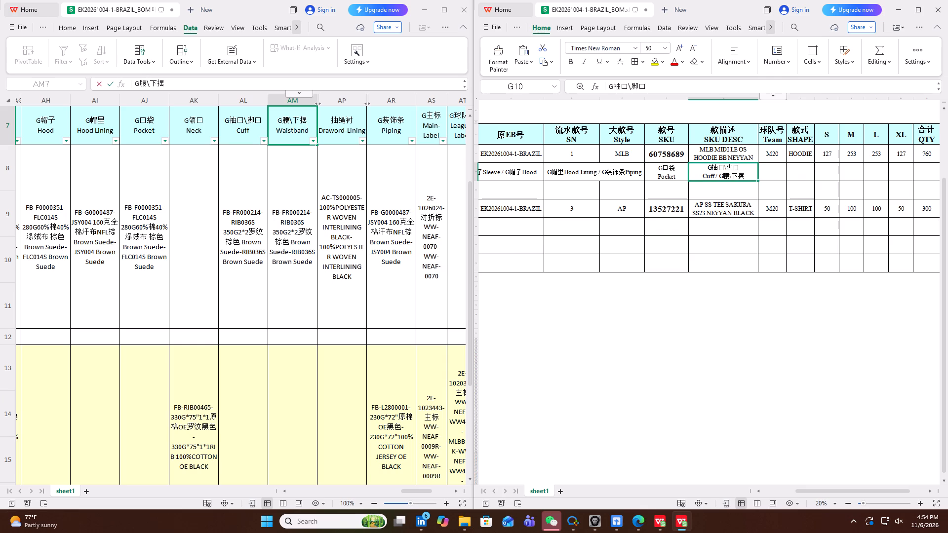
drag(738, 176, 770, 174)
right_click(744, 171)
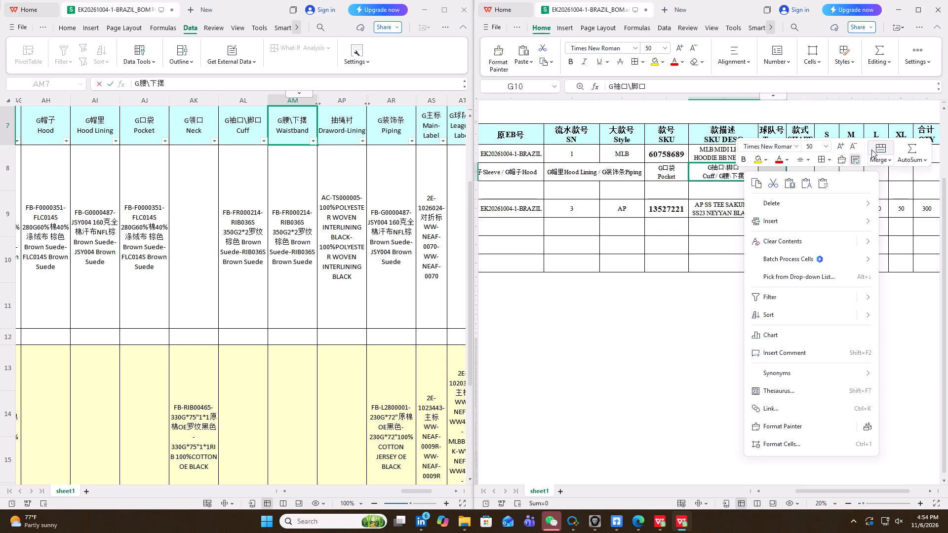
click(877, 147)
click(859, 163)
click(732, 170)
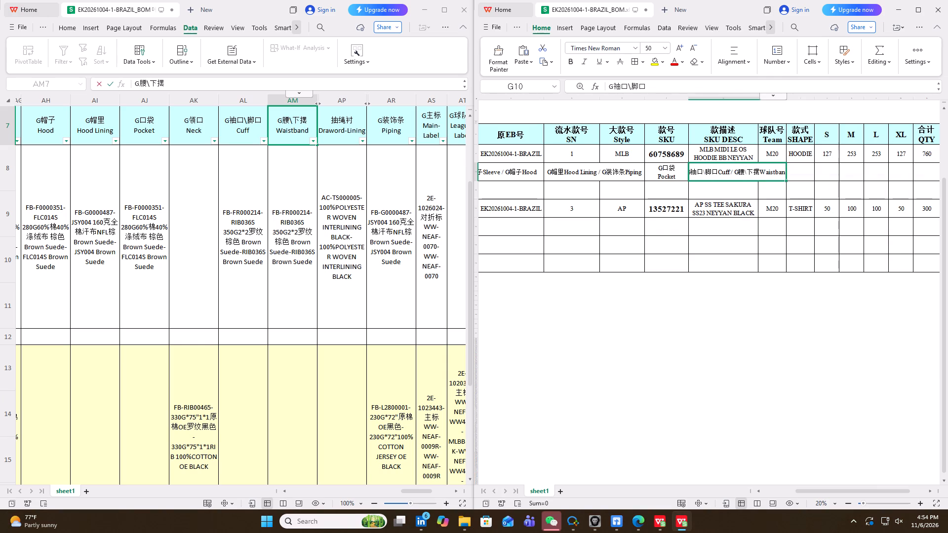
Set the width of the order sheet's column H, 球队号 Team, to 60 ch.
click(739, 98)
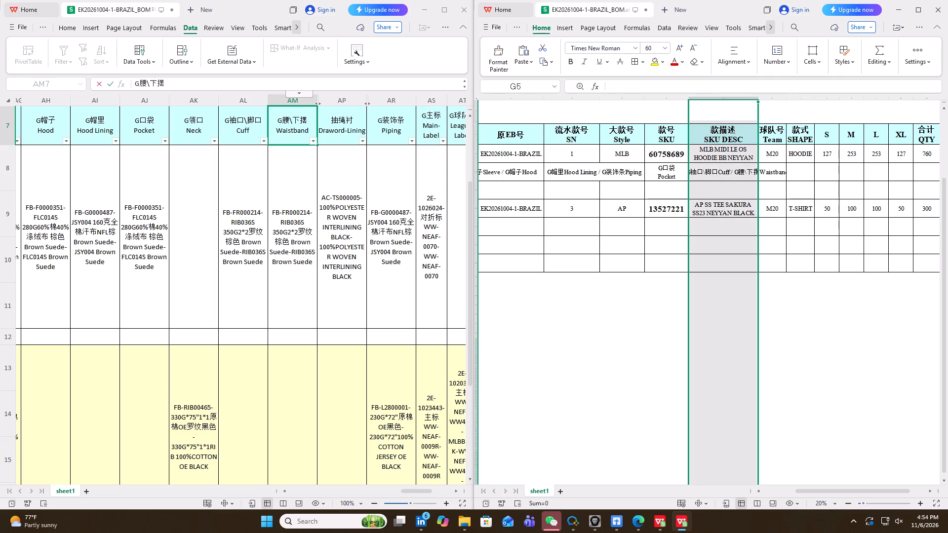
click(772, 97)
right_click(769, 146)
click(804, 263)
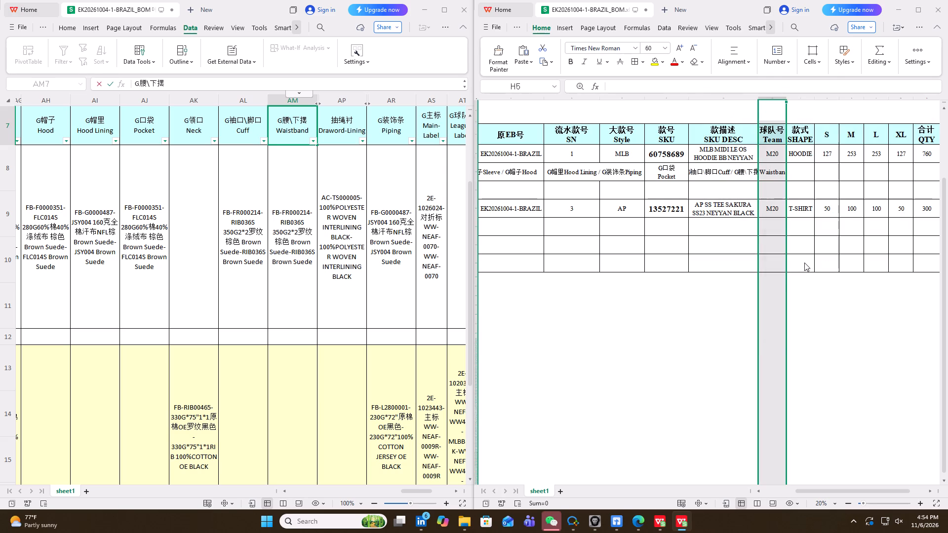
text(50)
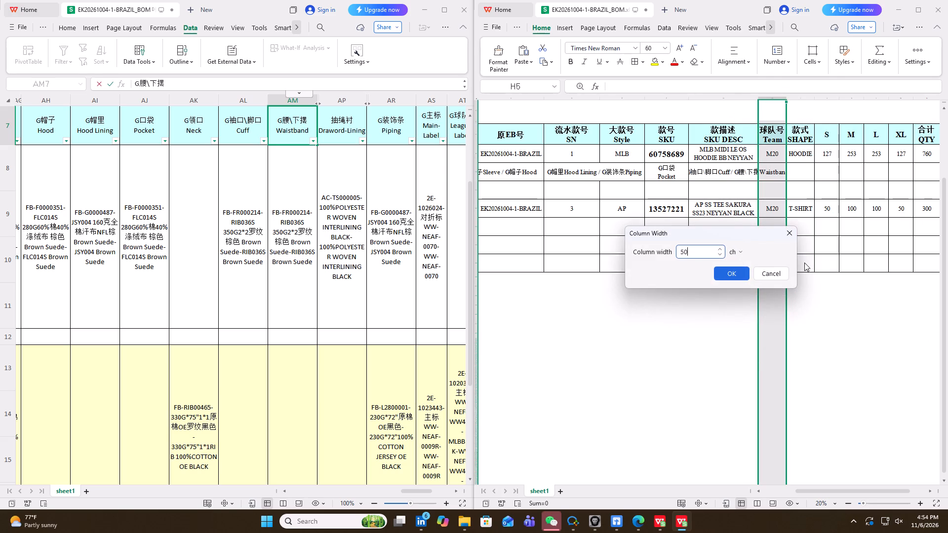
key(Return)
right_drag(781, 164, 784, 169)
click(812, 285)
text(60)
key(Return)
click(749, 190)
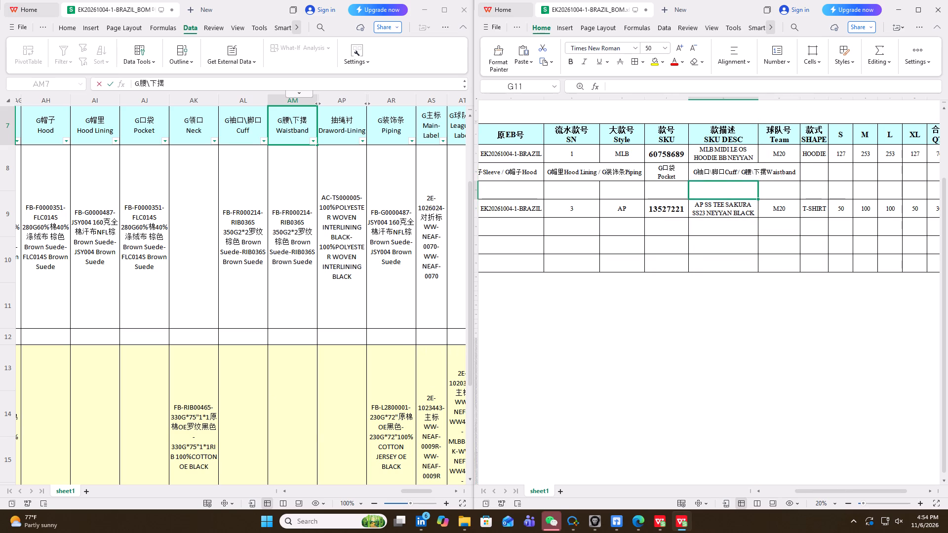
Insert one blank column between 球队号 Team and 款式 SHAPE in the order sheet.
click(351, 218)
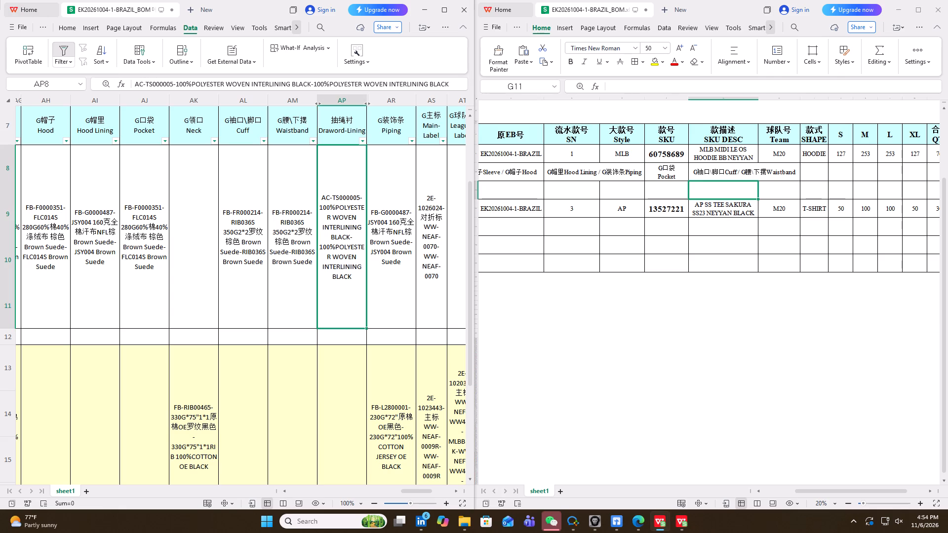
double_click(364, 129)
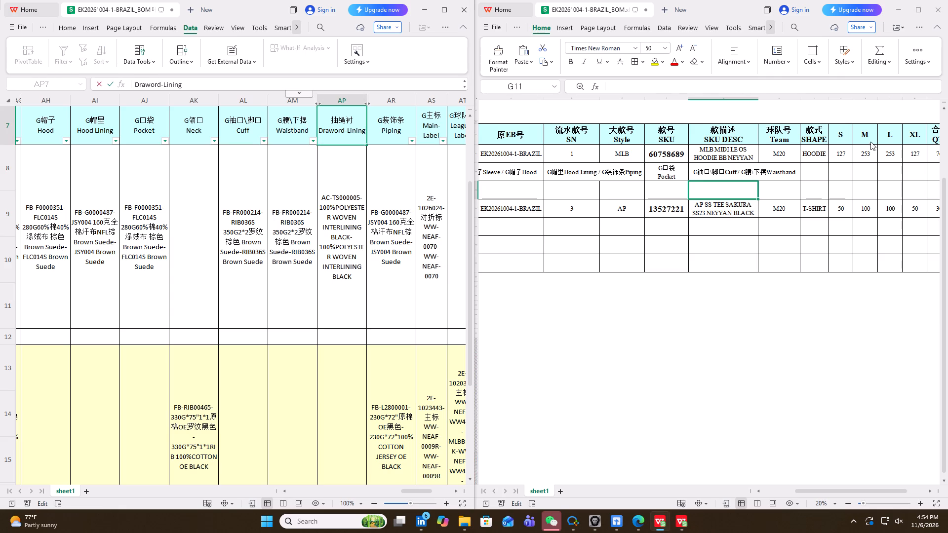
click(782, 98)
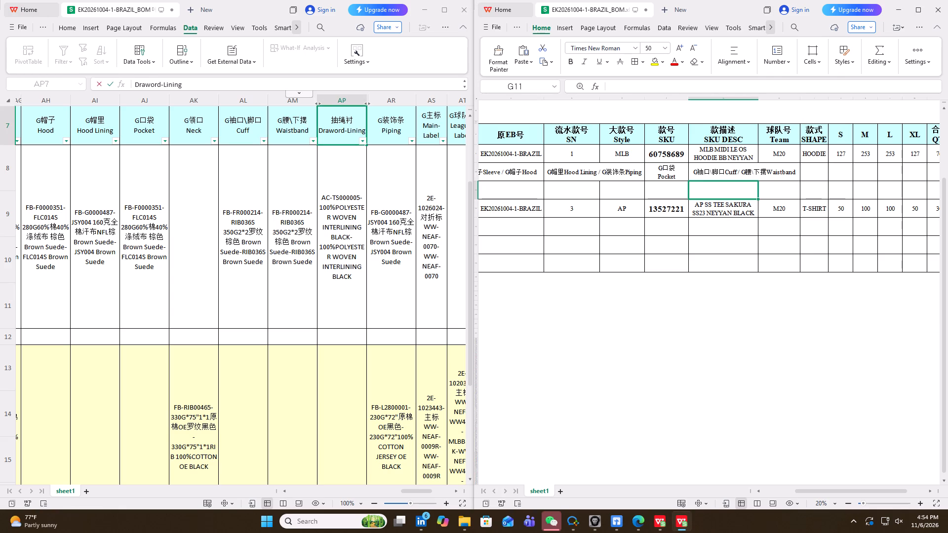
click(784, 97)
right_click(782, 110)
click(837, 212)
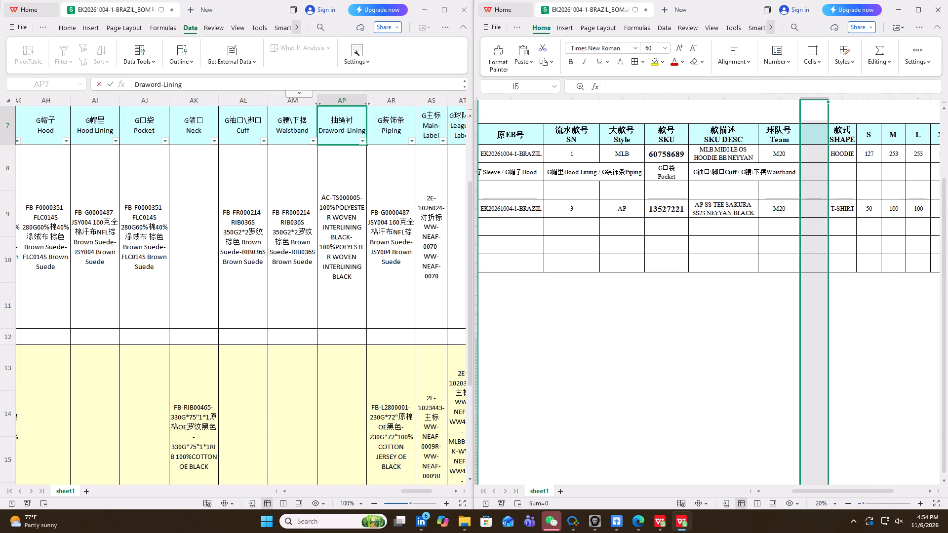
Copy the 抽绳衬 Draword-Lining header text from AP7 of the BOM workbook into cell I10 of the order sheet.
click(350, 220)
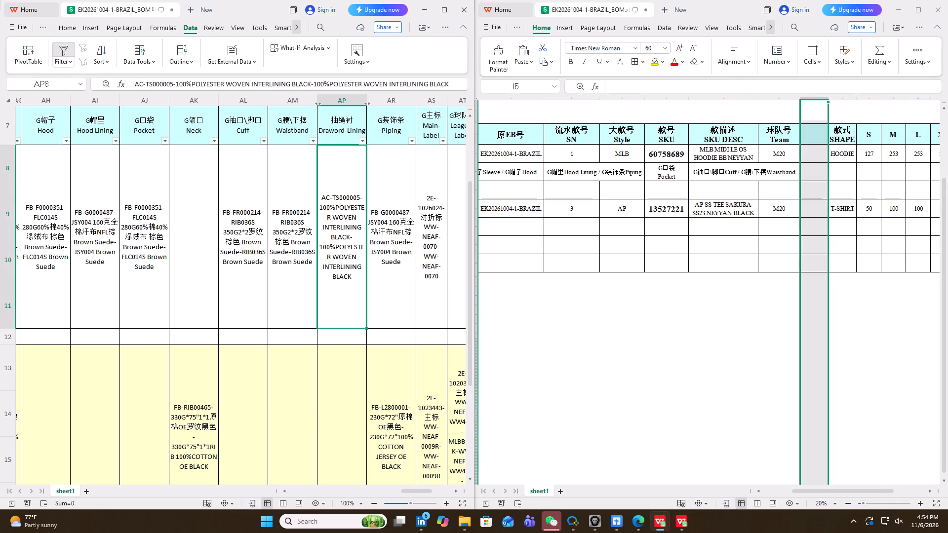
double_click(365, 129)
drag(365, 130, 308, 123)
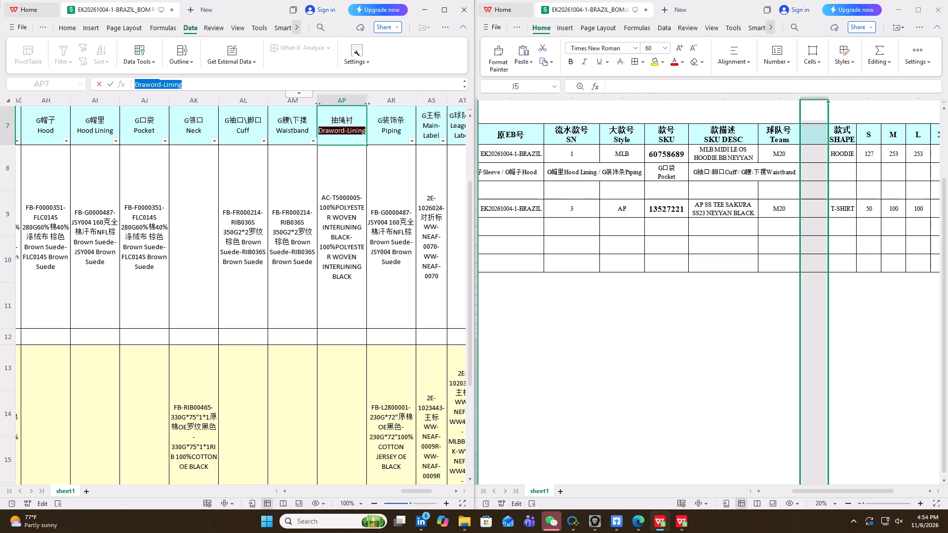
drag(308, 123, 310, 118)
click(341, 106)
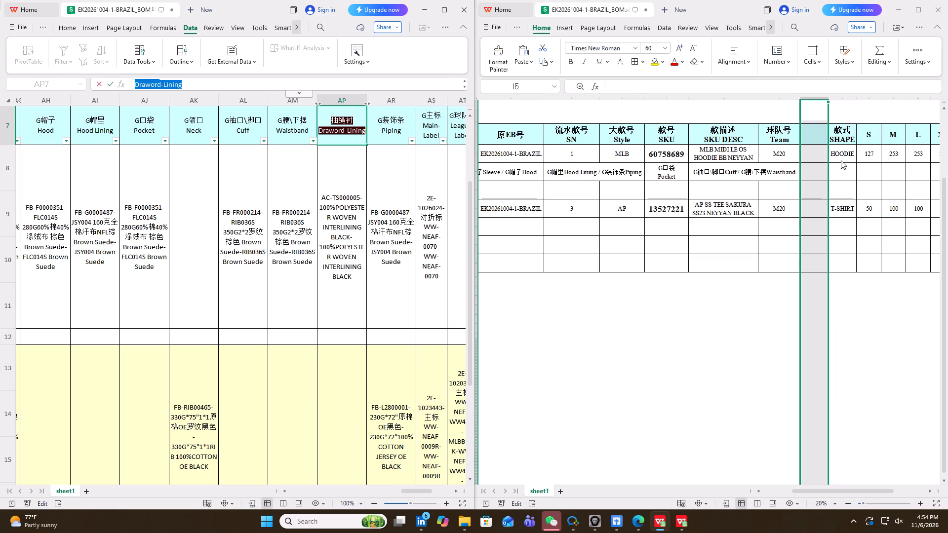
click(809, 170)
triple_click(812, 174)
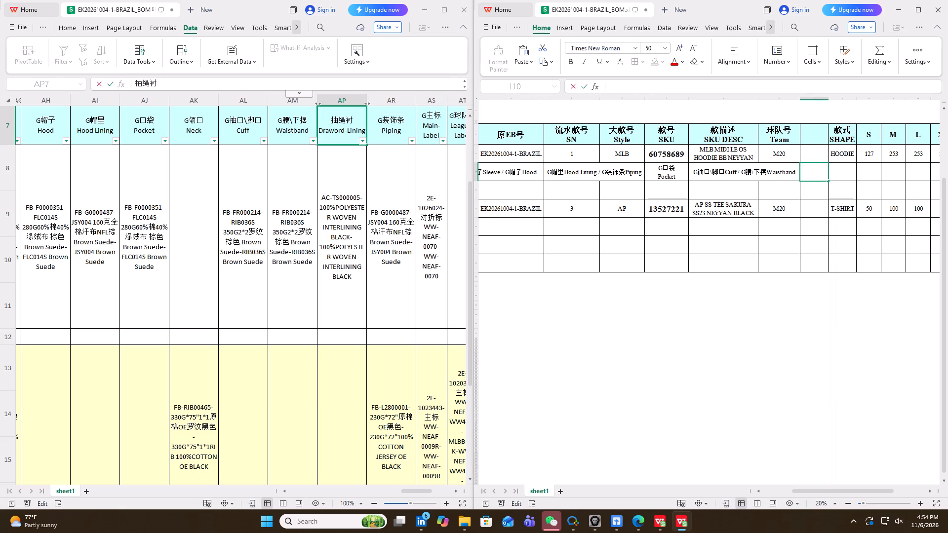
key(ctrl+v)
click(840, 172)
click(813, 174)
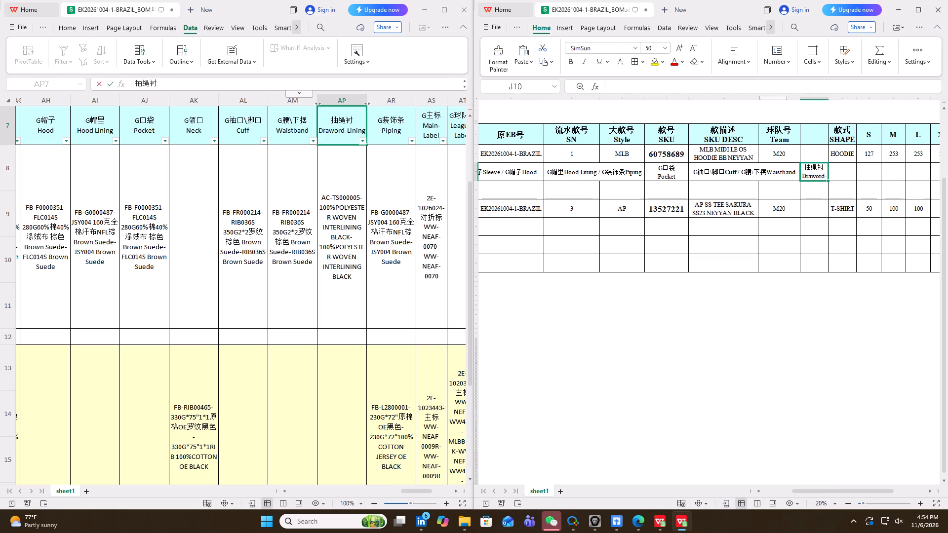
Set the width of the order sheet's new column I to 80 ch.
click(815, 98)
right_click(816, 143)
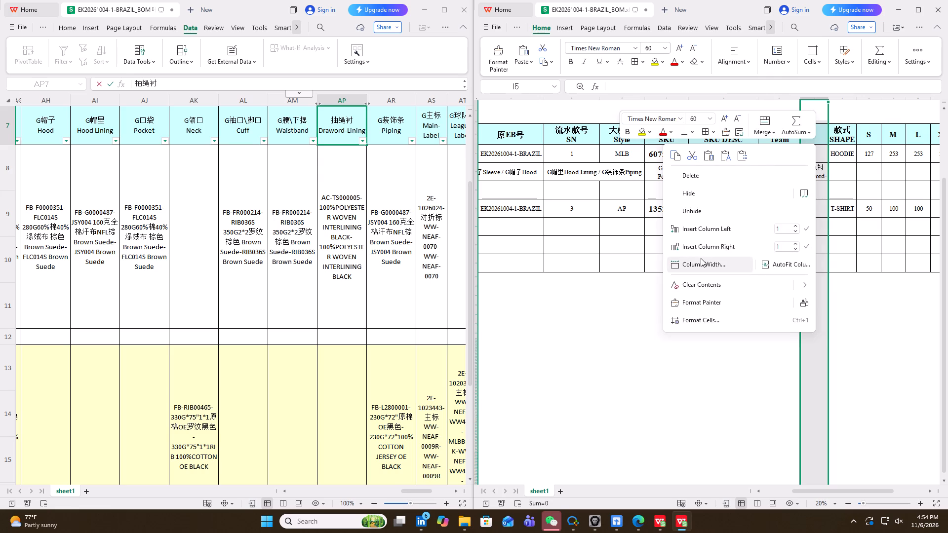
click(701, 258)
text(60)
key(Return)
right_click(830, 163)
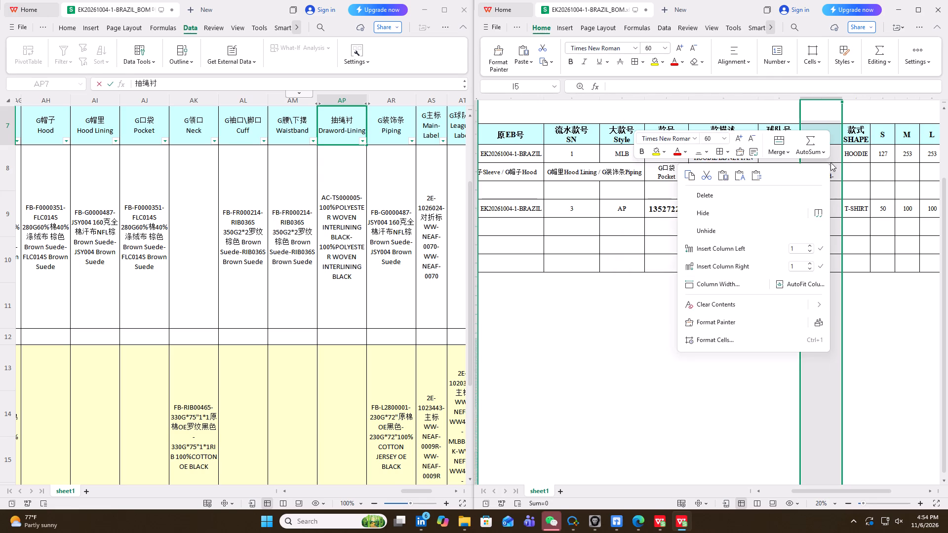
click(727, 282)
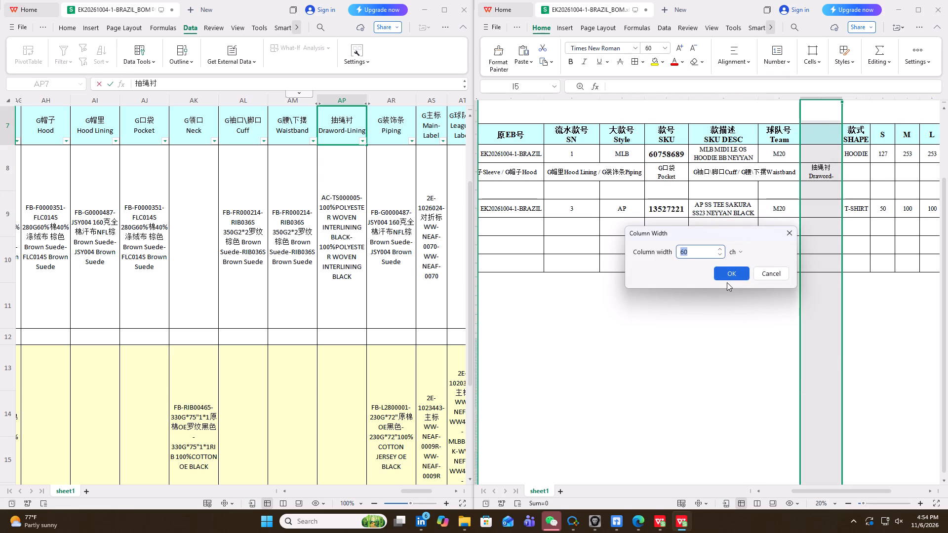
text(80)
key(Return)
click(843, 182)
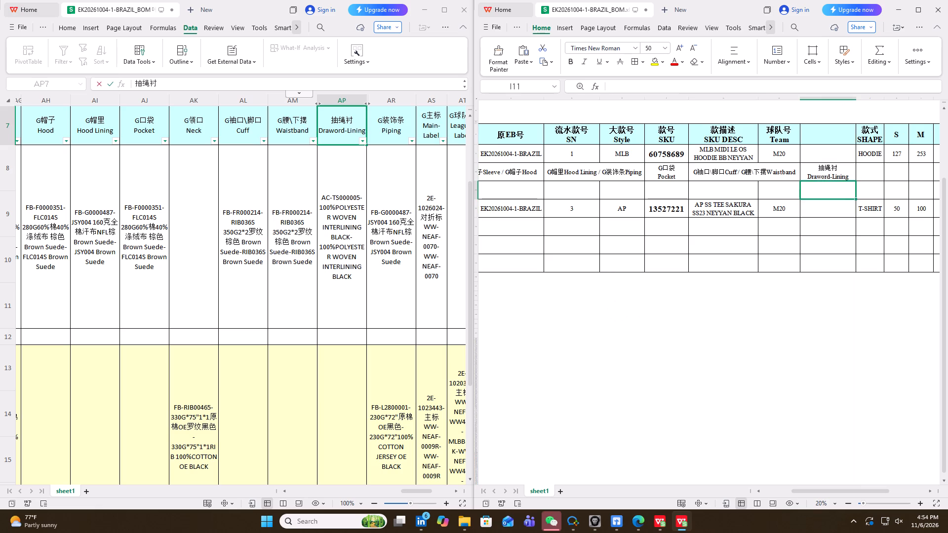
Switch to WeChat and check the EBK planning group chat, including the reference picture and latest messages.
drag(829, 491, 805, 493)
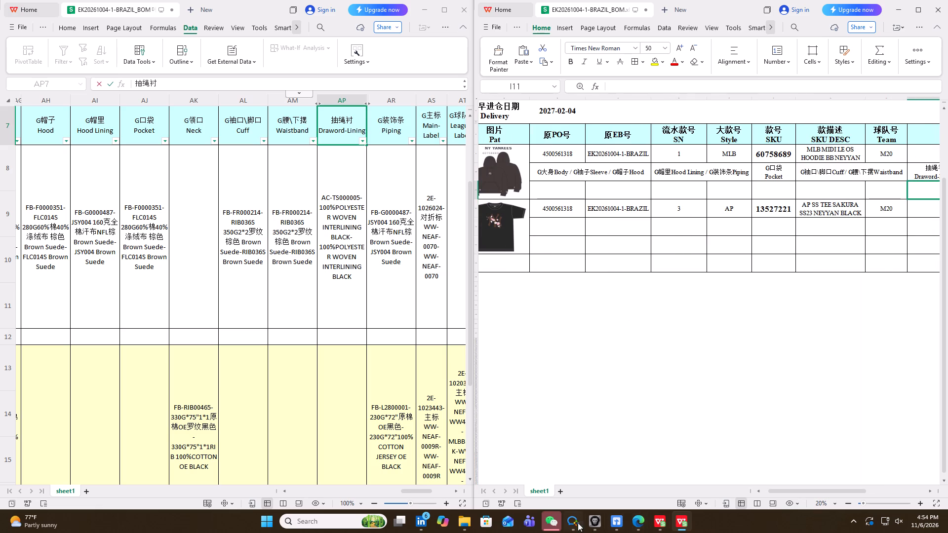
click(551, 523)
scroll(682, 208, down, 2)
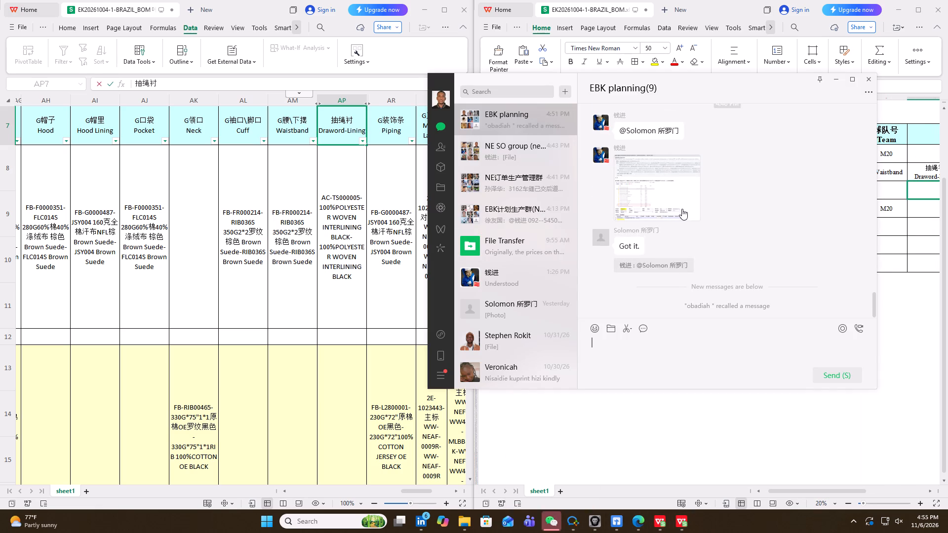
scroll(682, 209, down, 4)
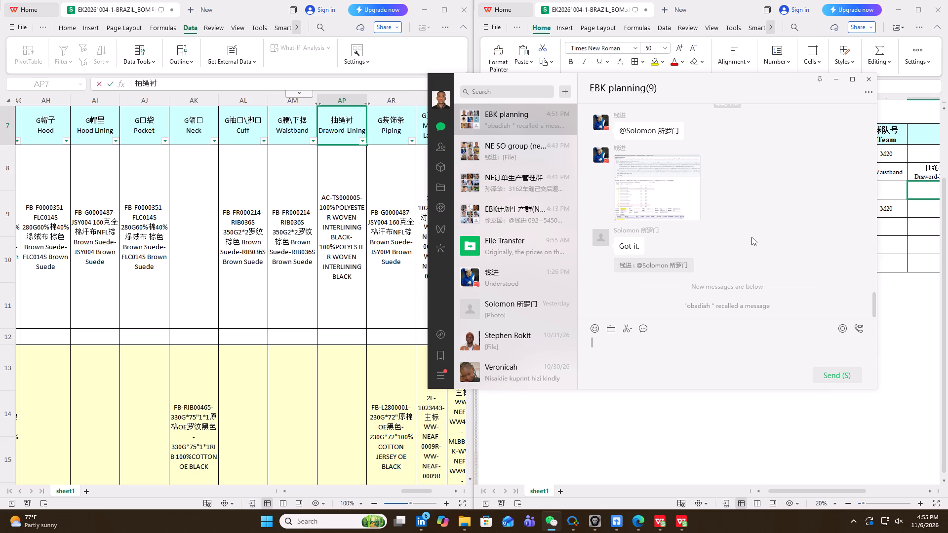
scroll(751, 237, down, 3)
scroll(751, 237, up, 2)
scroll(751, 237, down, 5)
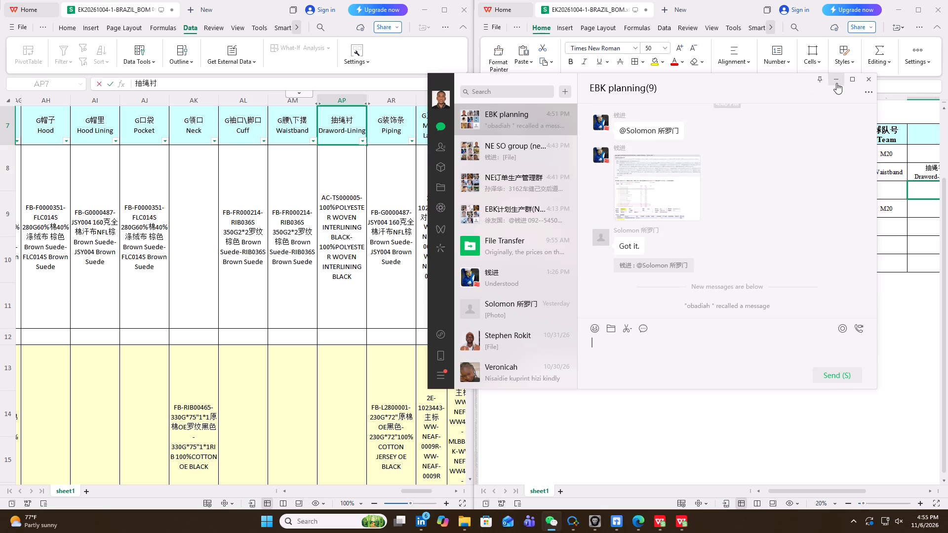
click(836, 83)
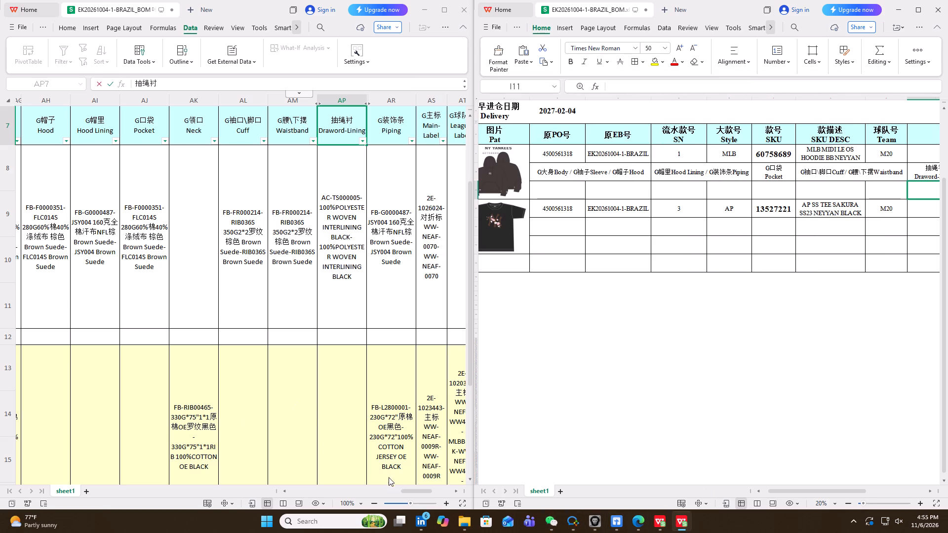
Copy the fabric code "FB-F0000351-" from the G大身 Body cell AF8 of the BOM workbook into cell B11 of the order sheet.
drag(407, 490, 392, 491)
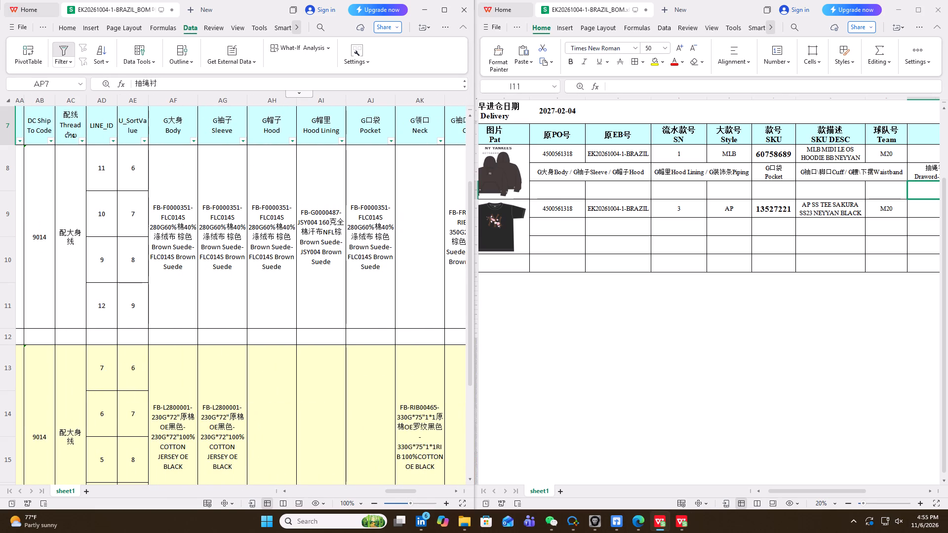
click(182, 242)
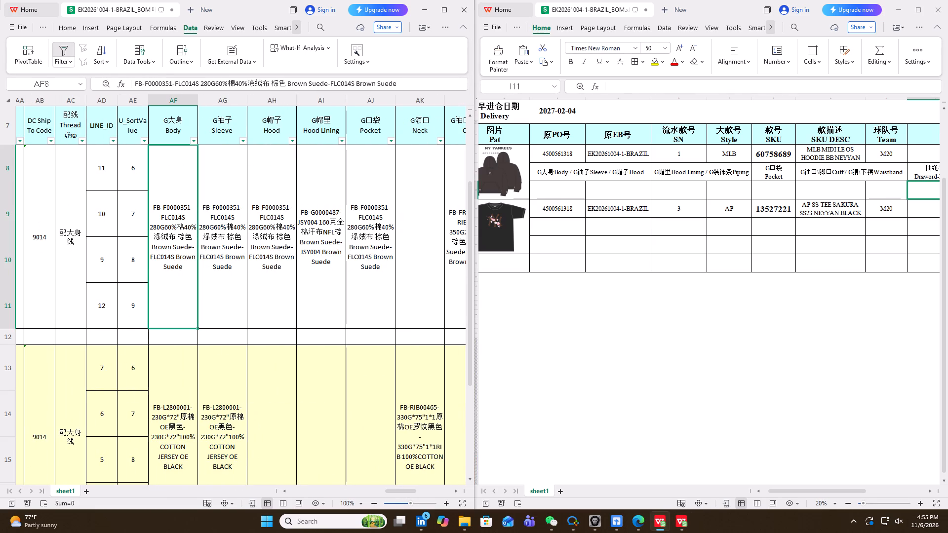
drag(175, 84, 158, 86)
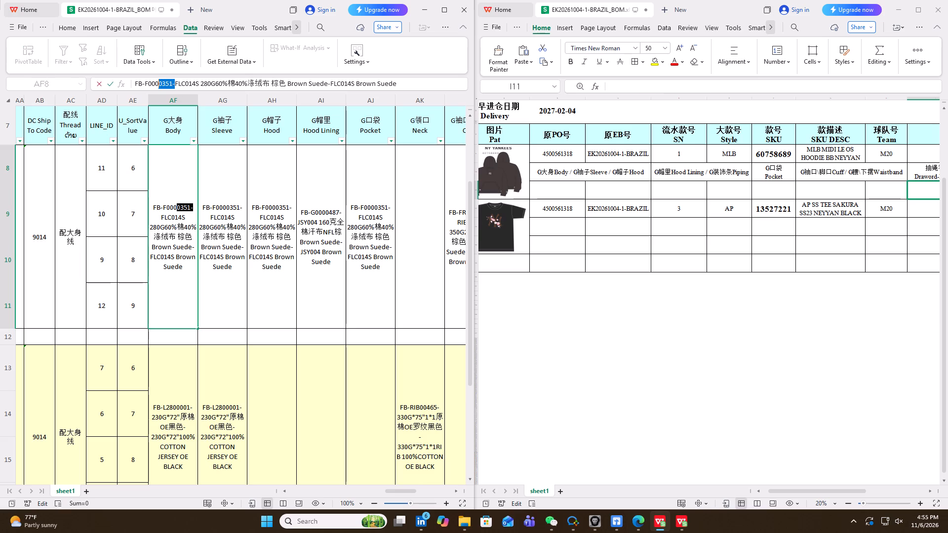
drag(158, 86, 133, 86)
click(140, 72)
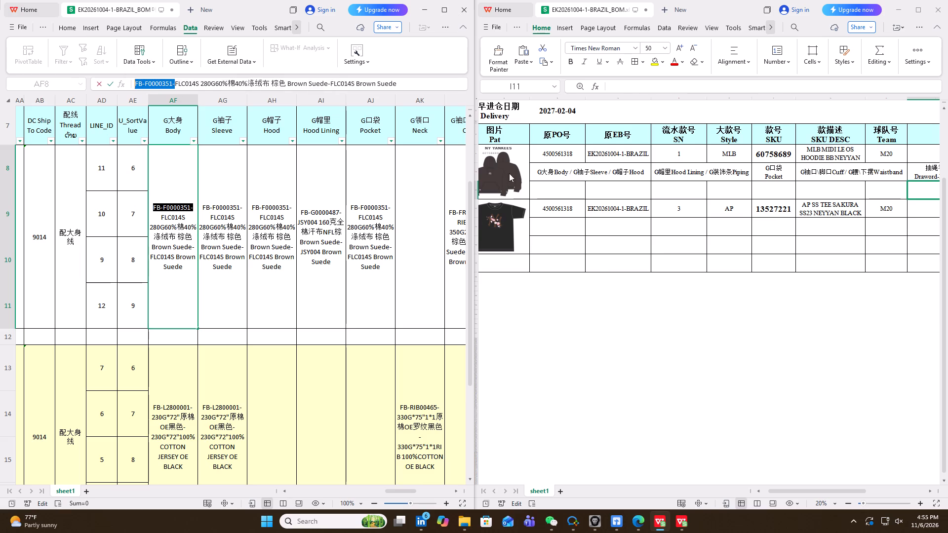
click(554, 186)
click(554, 189)
drag(810, 490, 749, 483)
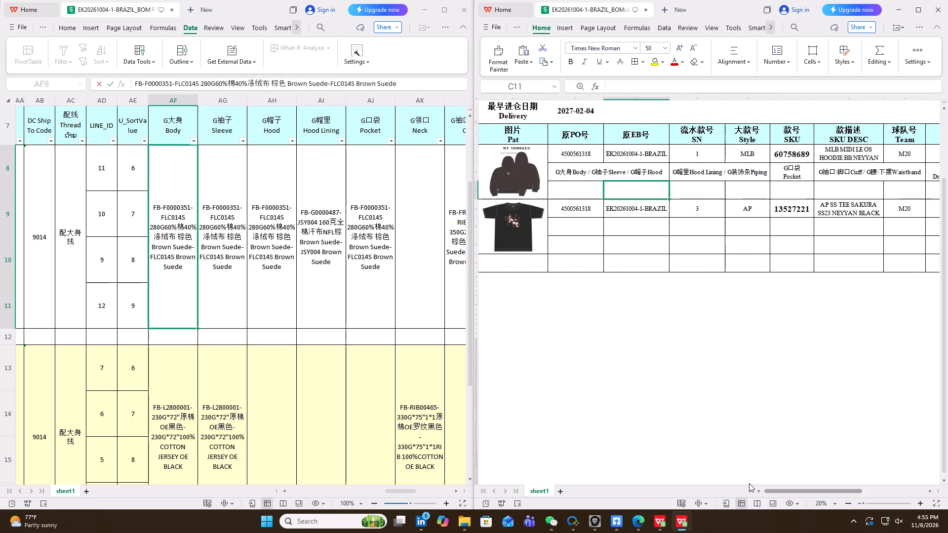
drag(749, 483, 711, 470)
click(566, 186)
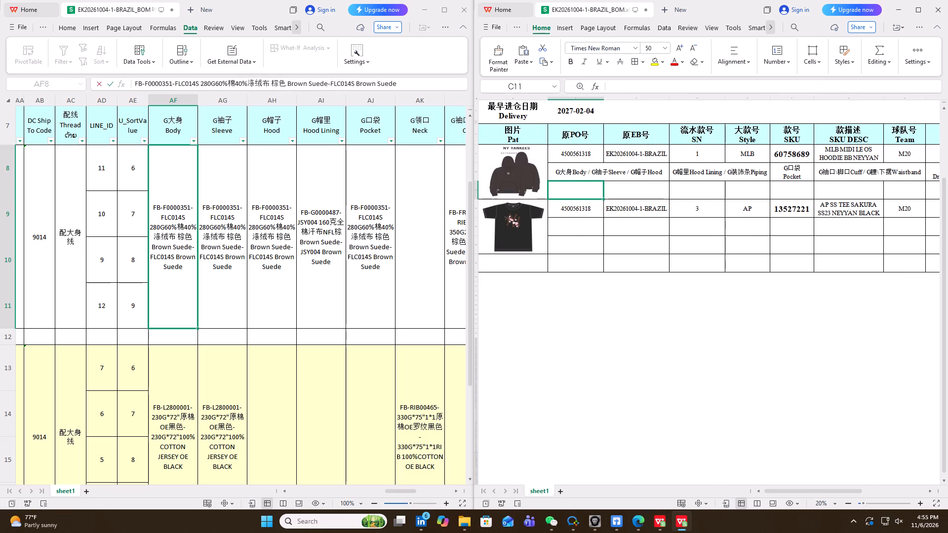
double_click(573, 190)
key(ctrl+v)
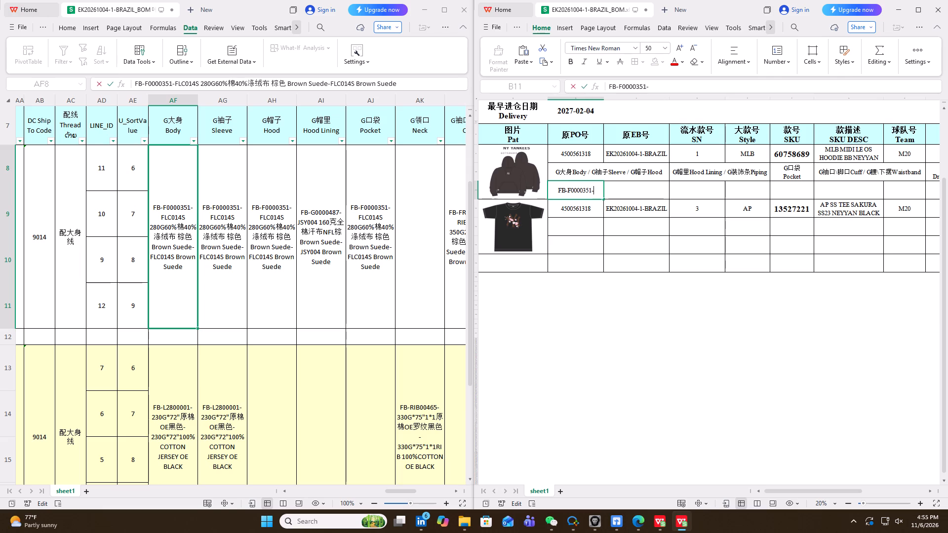
click(636, 193)
Set the font colour of the material-part labels in B10:I10 to a custom blue with RGB blue value 255.
drag(584, 175, 947, 167)
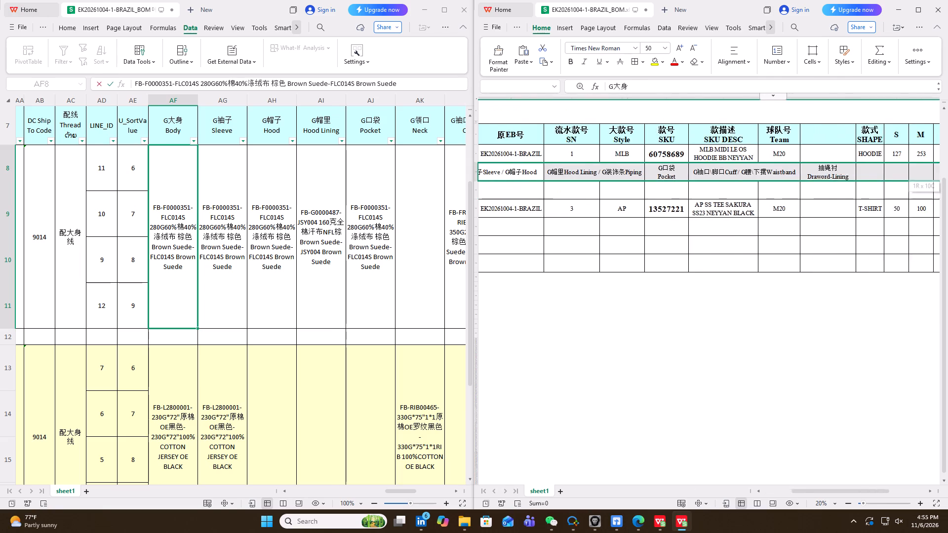
drag(947, 167, 784, 173)
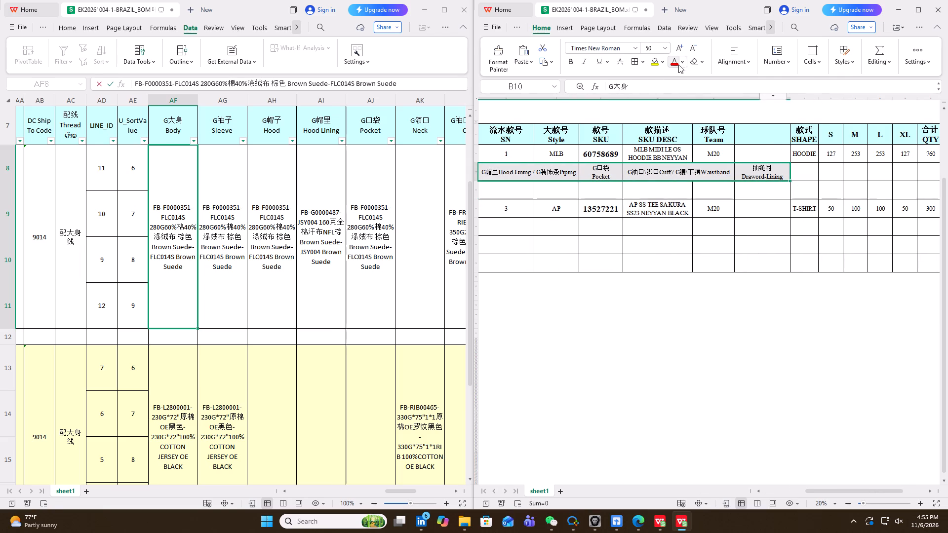
click(682, 61)
click(708, 190)
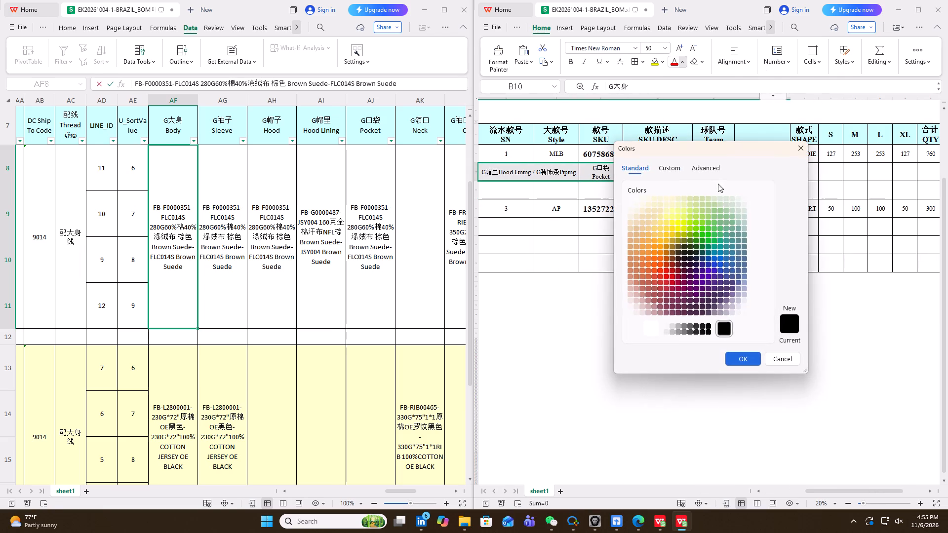
click(669, 165)
click(682, 310)
key(BackSpace)
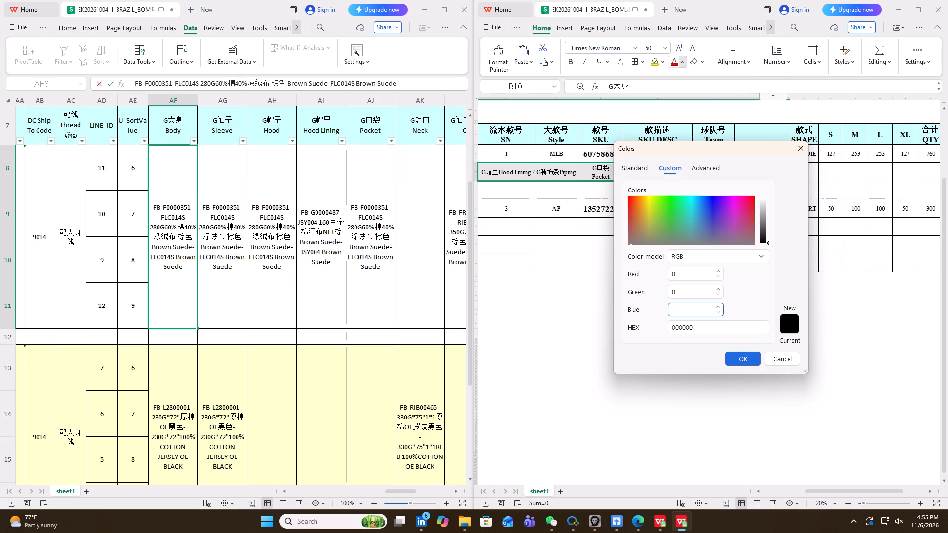
text(255)
key(Return)
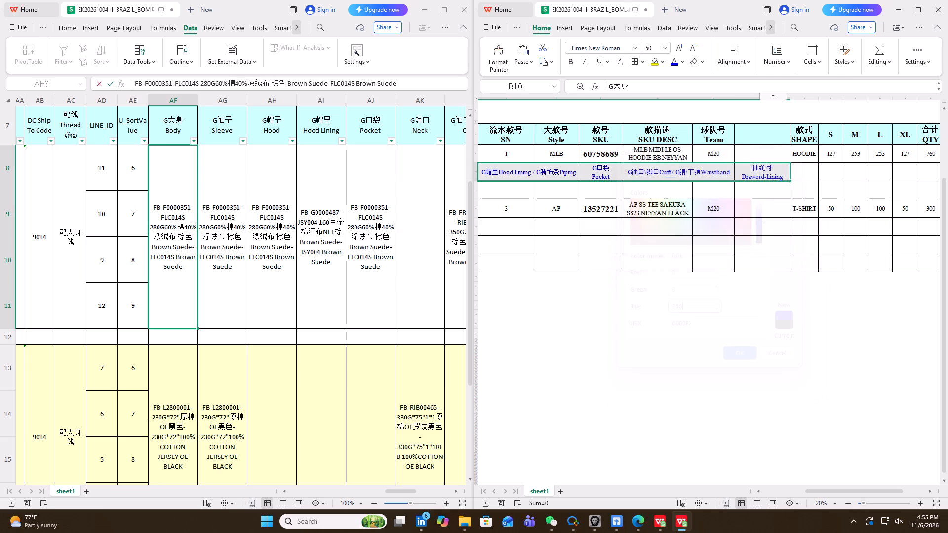
Set the font colour of the fabric code row B11:I11 to standard red and check its custom RGB values.
drag(828, 490, 814, 490)
click(665, 193)
drag(808, 492, 786, 490)
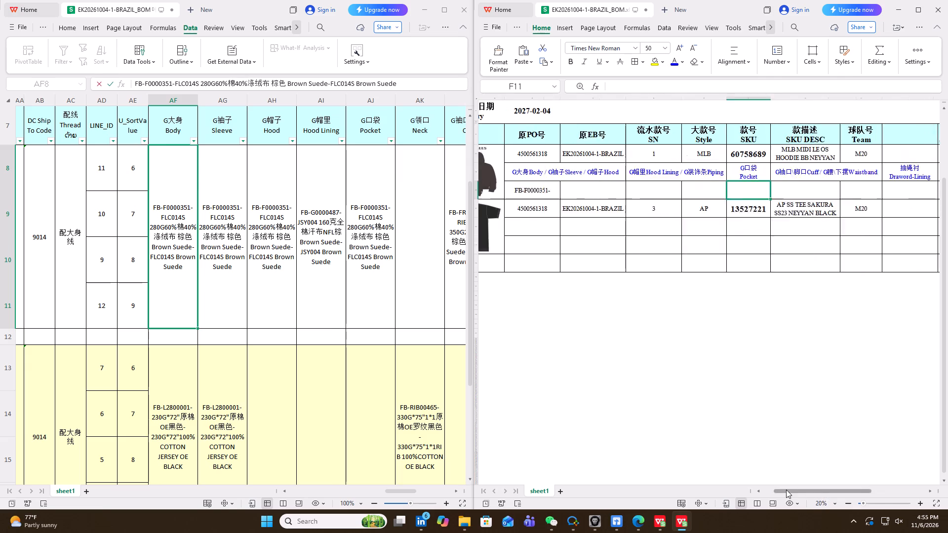
drag(786, 490, 782, 489)
drag(584, 193, 702, 196)
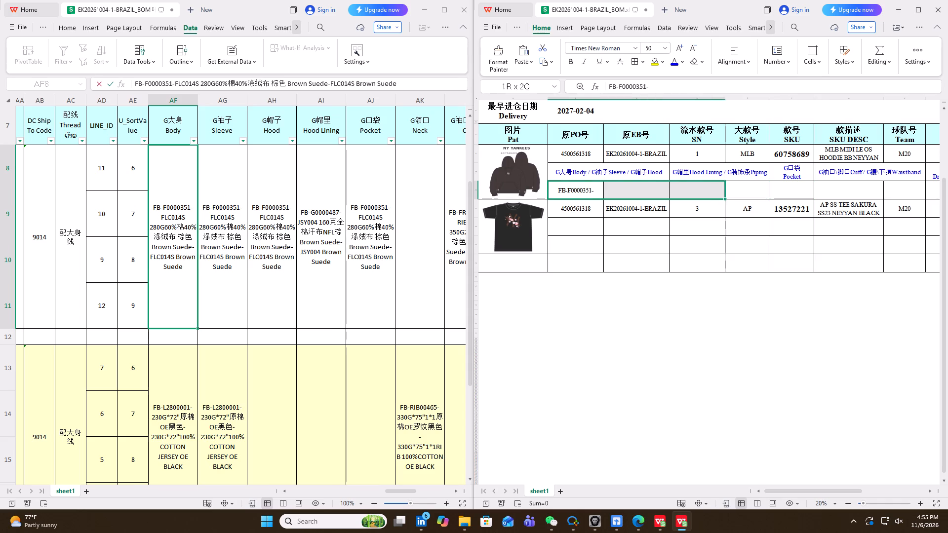
drag(702, 196, 839, 188)
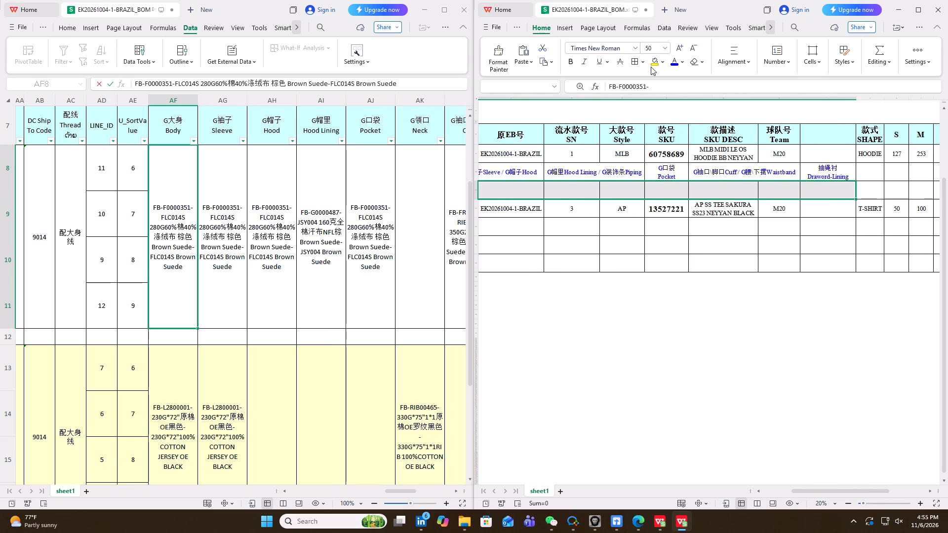
click(684, 63)
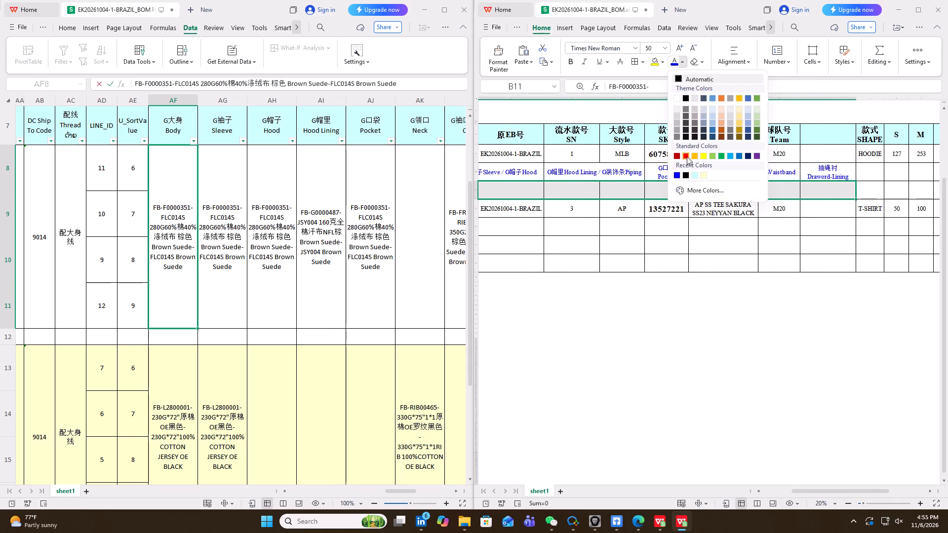
click(685, 156)
click(684, 61)
click(703, 192)
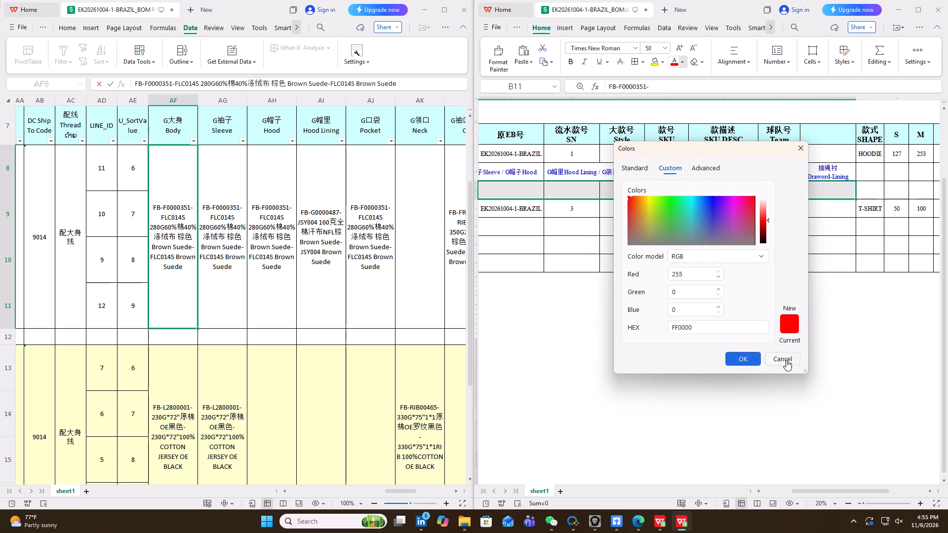
click(786, 358)
click(840, 187)
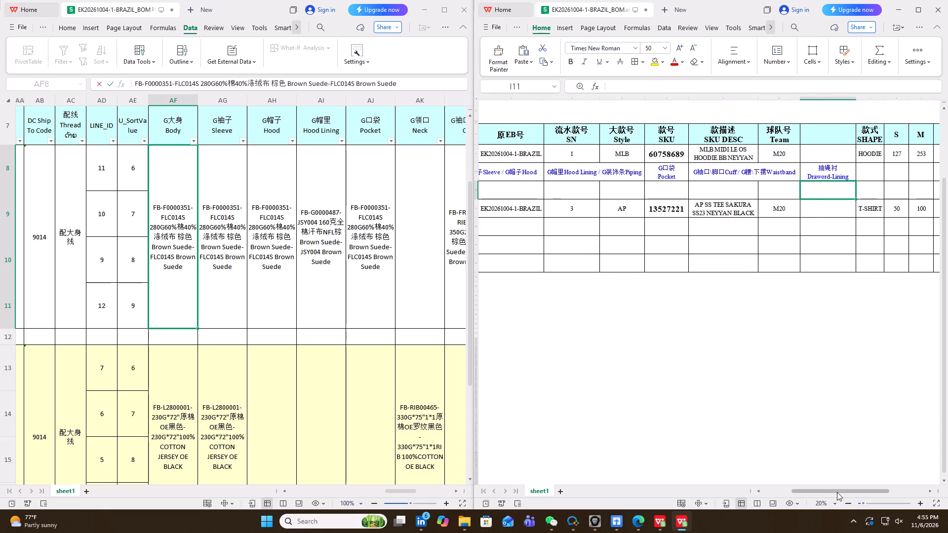
Append the colour name "棕色 Brown Suede" from BOM cell AF8 after the fabric code in B11, separated by a space.
drag(838, 491, 795, 487)
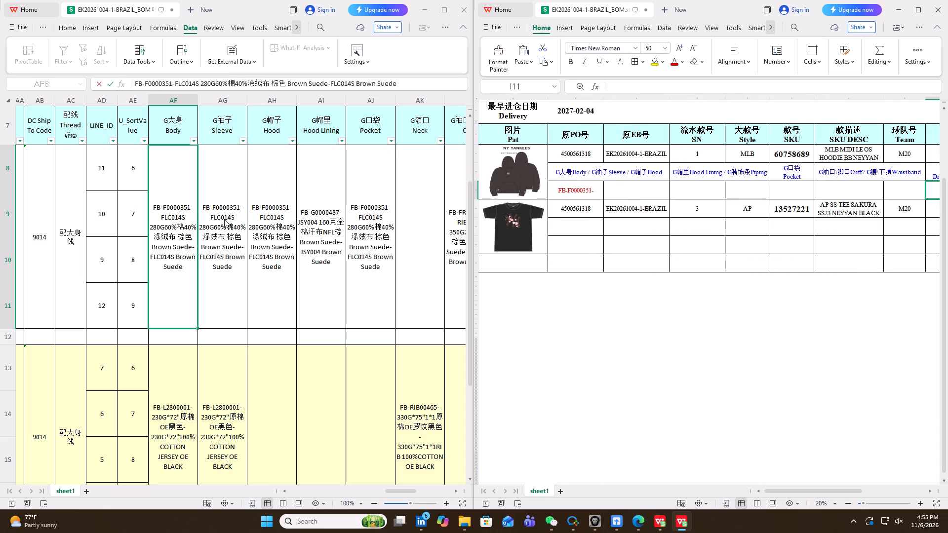
click(182, 258)
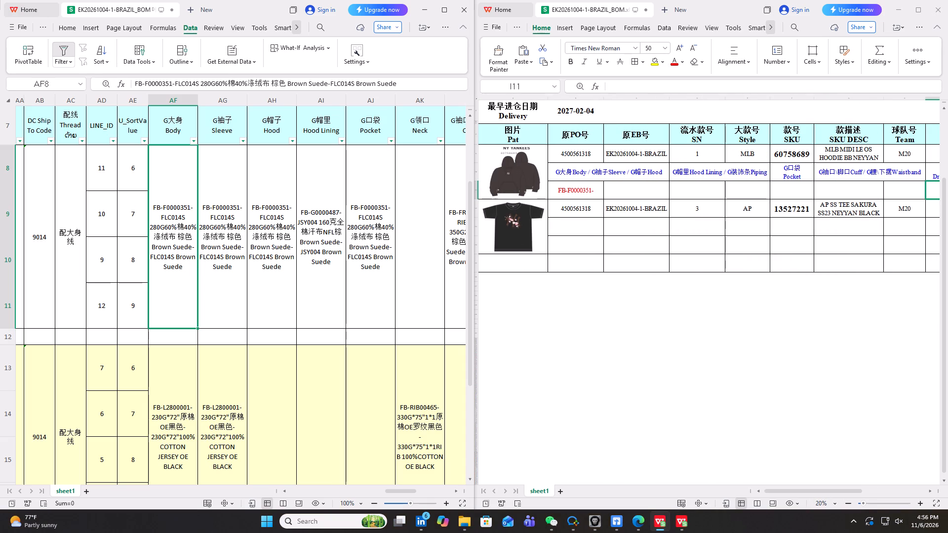
drag(273, 81, 281, 81)
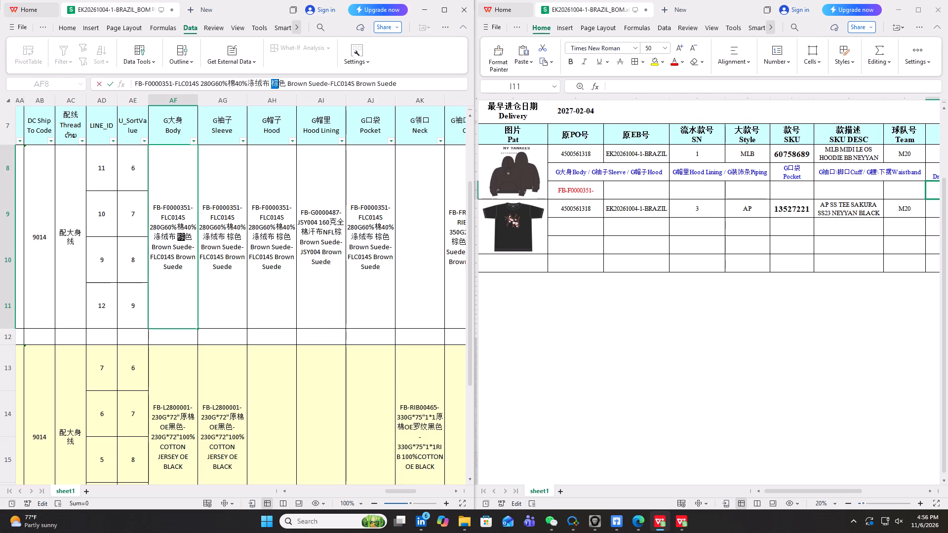
drag(281, 81, 327, 83)
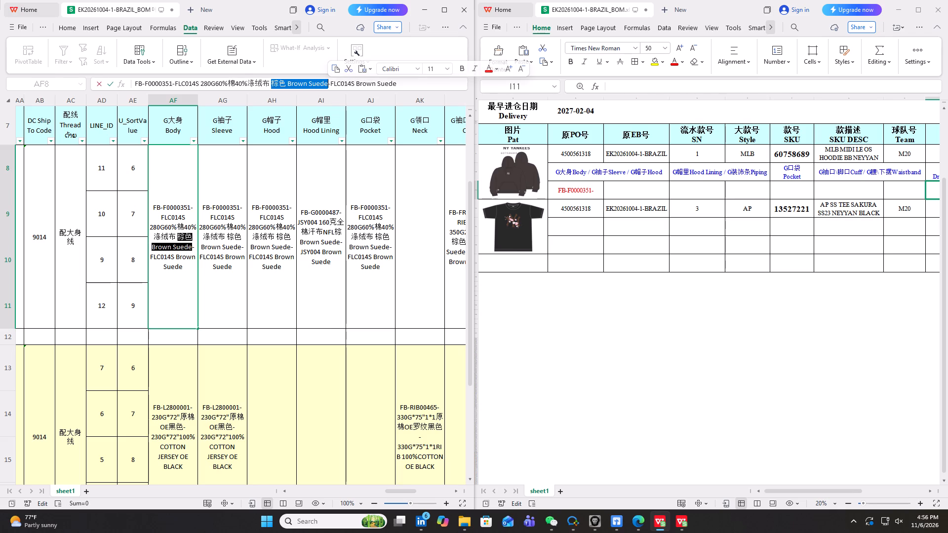
click(334, 67)
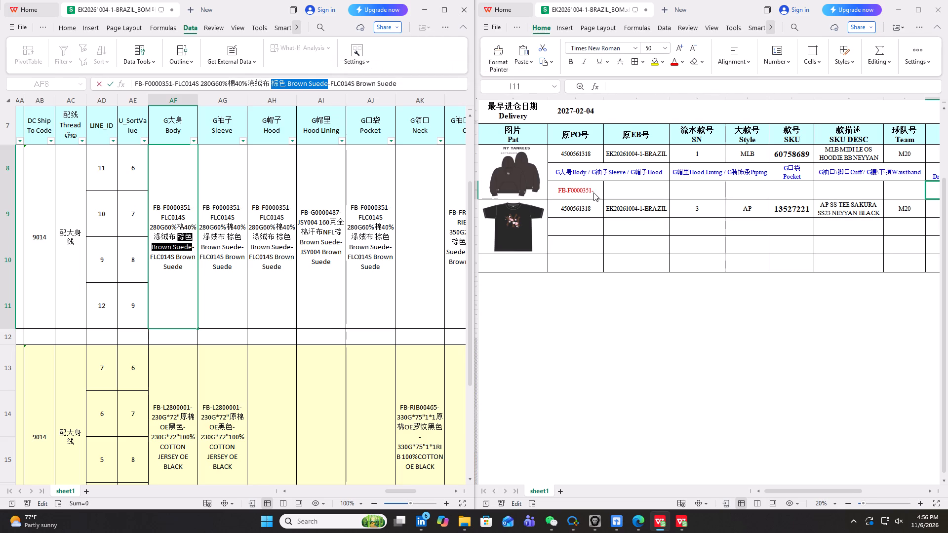
double_click(597, 191)
double_click(531, 191)
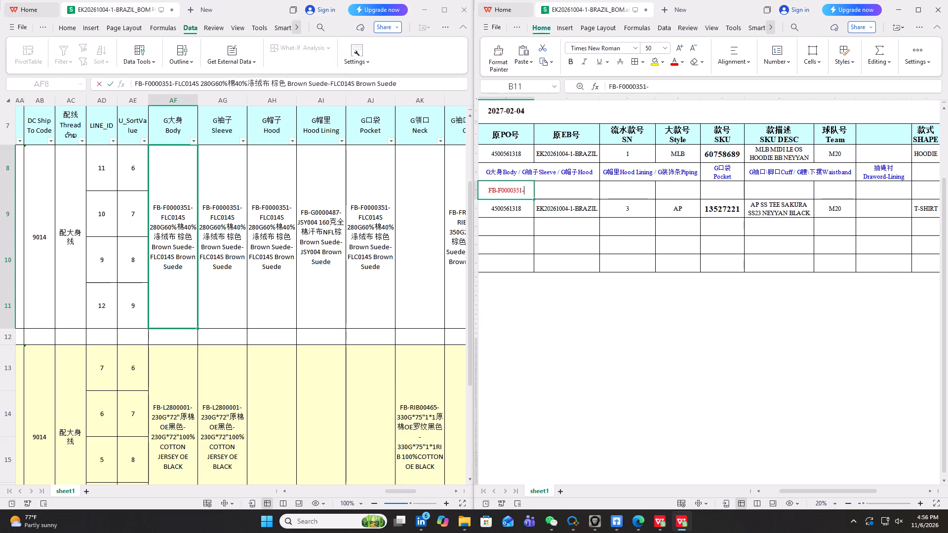
key(space)
key(ctrl+v)
click(563, 189)
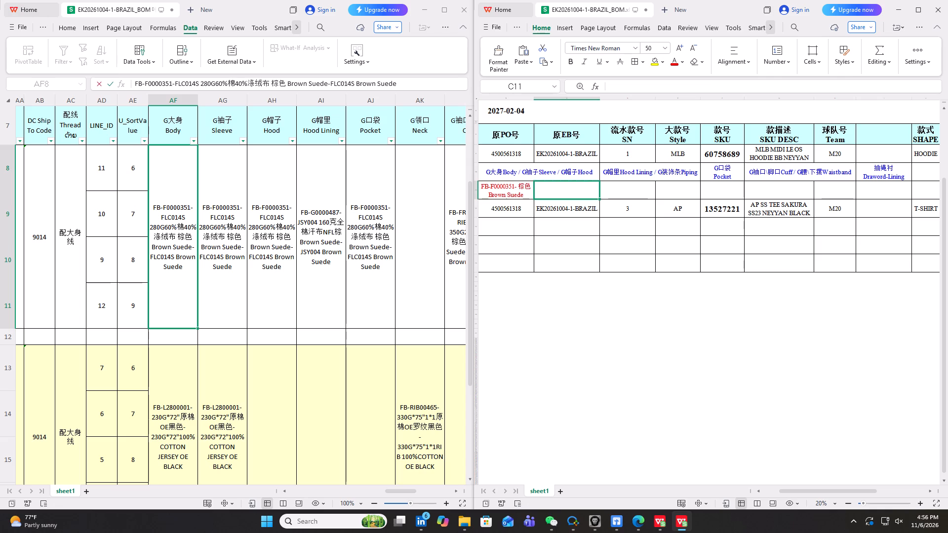
Merge cells B11 and C11 containing the body fabric code under the G大身Body / G袖子Sleeve / G帽子Hood label.
drag(521, 191, 557, 192)
right_click(557, 192)
click(698, 168)
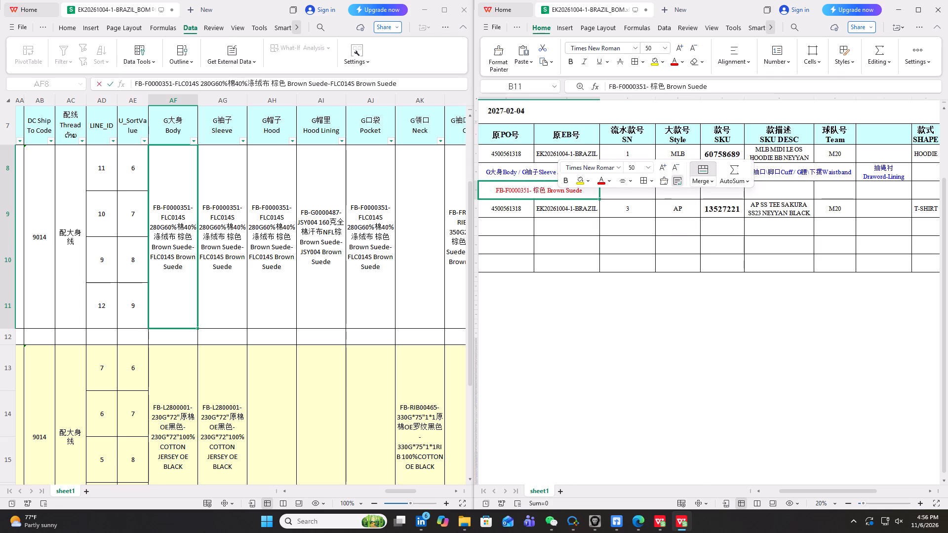
click(523, 189)
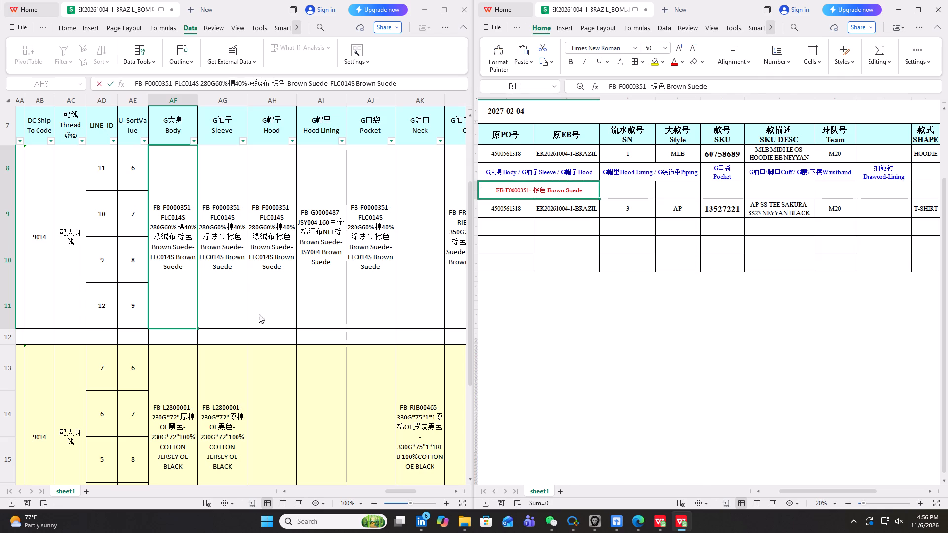
Copy the fabric code "FB-G0000487-" from the G帽里 Hood Lining cell AI8 of the BOM workbook into cell D11.
click(275, 274)
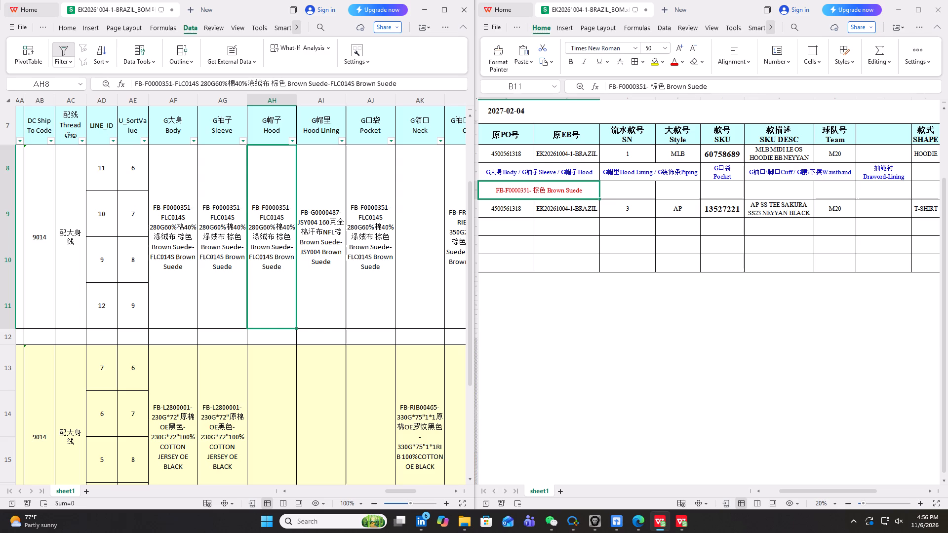
click(326, 256)
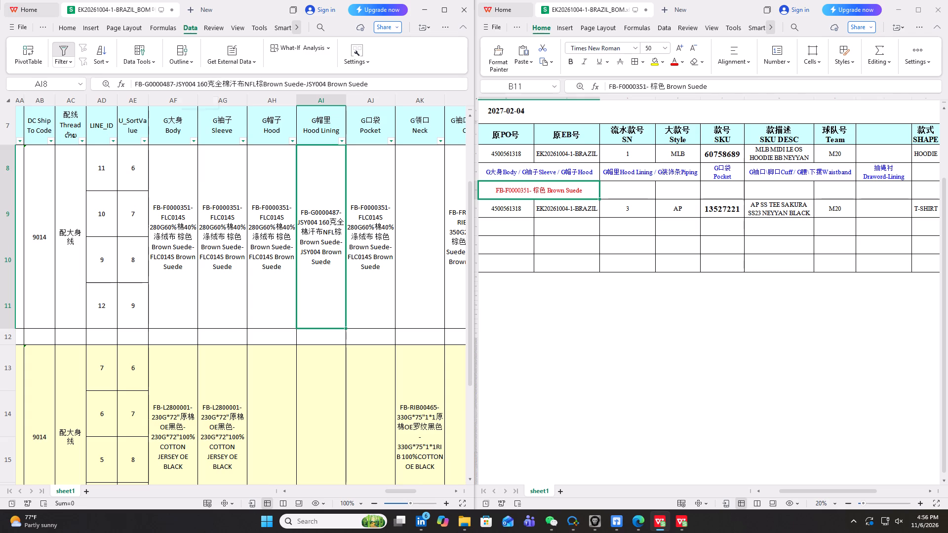
drag(176, 85, 130, 85)
click(139, 68)
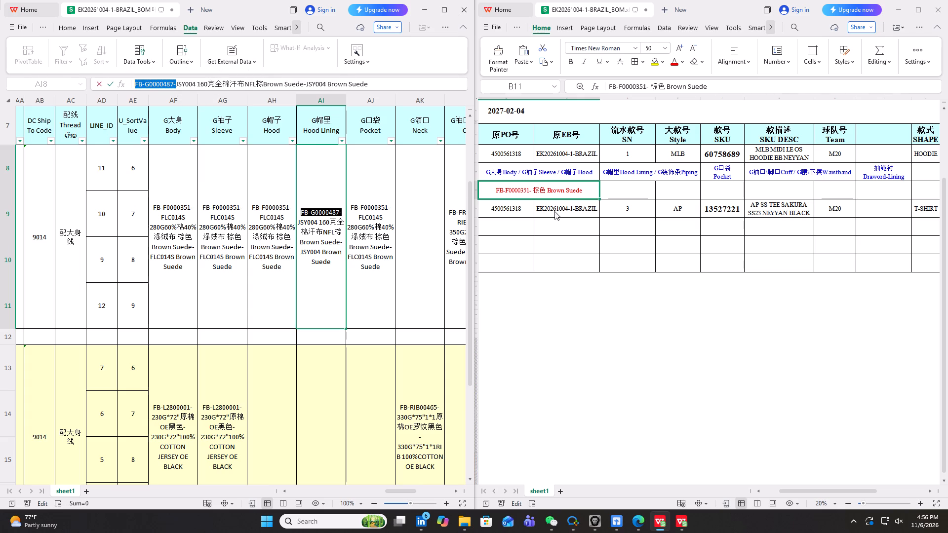
click(622, 187)
click(623, 194)
key(ctrl+v)
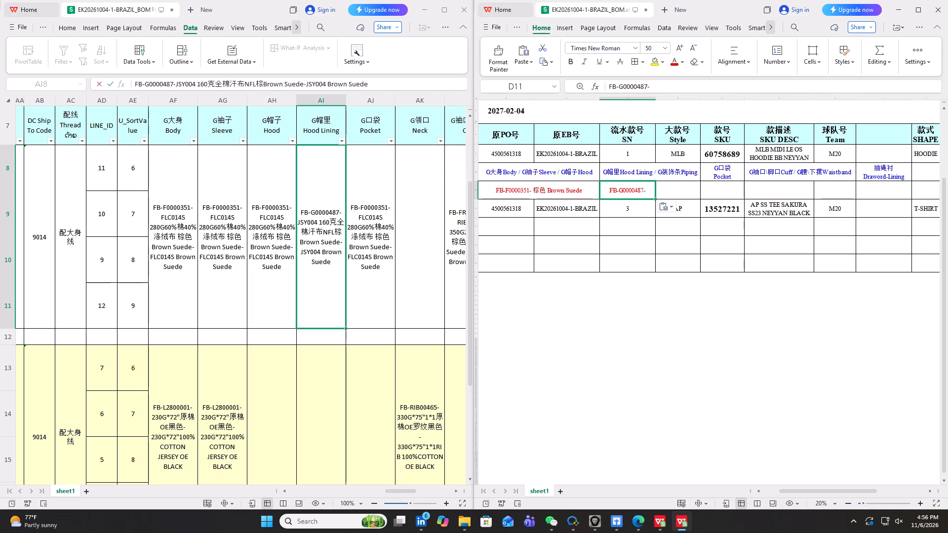
Append the colour name "NFL棕Brown Suede" from BOM cell AI8 after the fabric code in D11, separated by a space.
drag(245, 84, 303, 86)
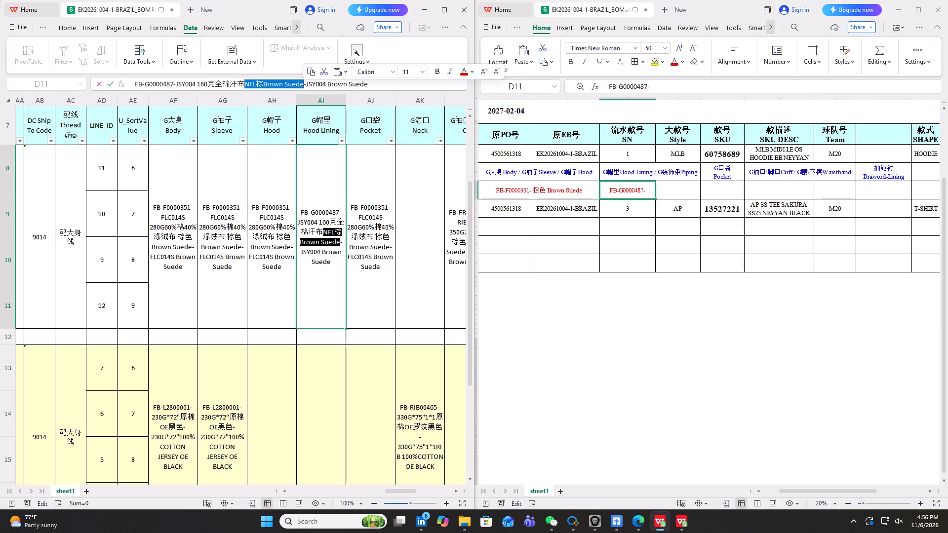
click(310, 71)
double_click(647, 190)
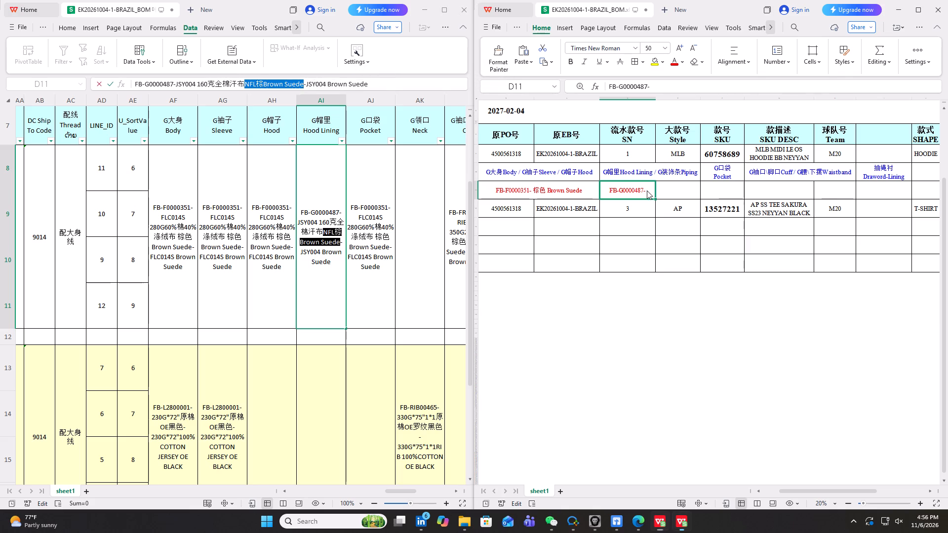
click(651, 190)
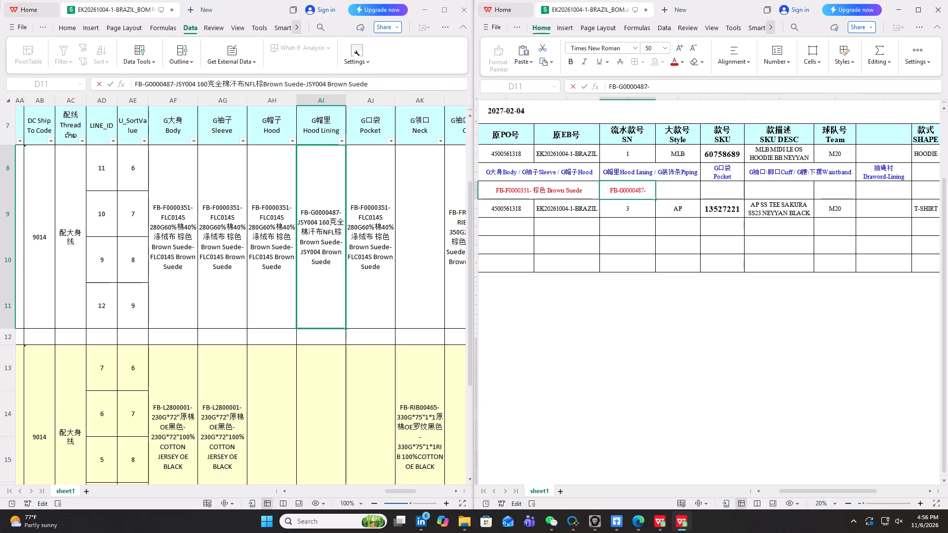
key(space)
key(ctrl+v)
click(678, 192)
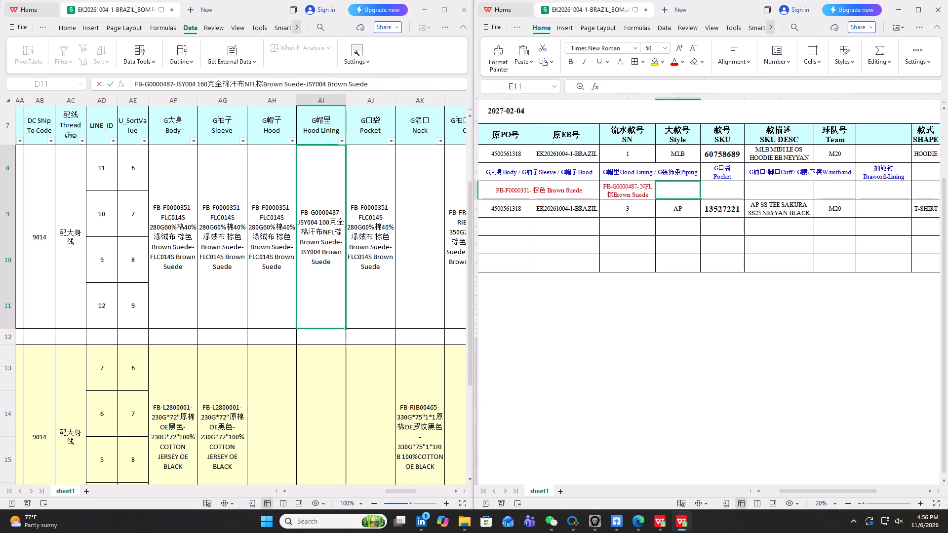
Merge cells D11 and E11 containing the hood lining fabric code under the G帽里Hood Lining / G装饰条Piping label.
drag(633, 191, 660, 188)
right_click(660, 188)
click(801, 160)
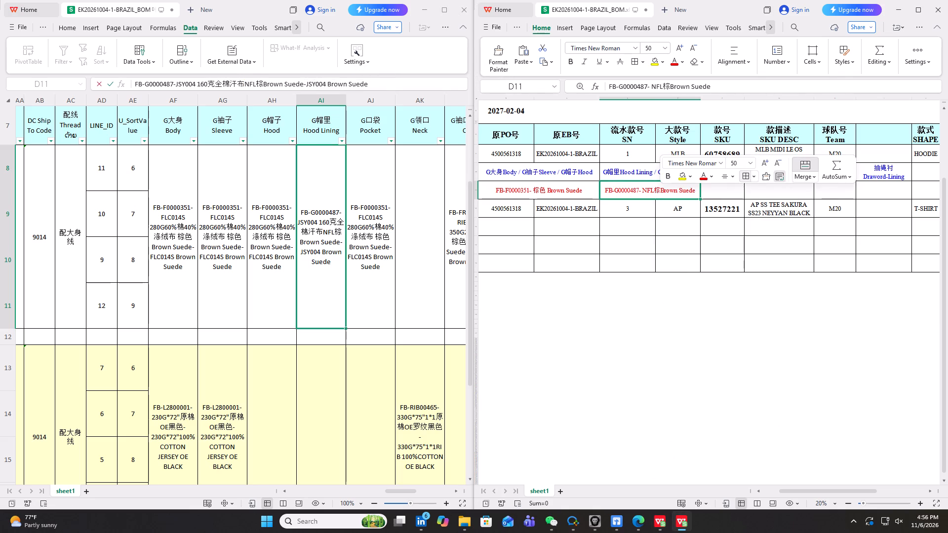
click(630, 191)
Compare the BOM's G口袋 Pocket fabric in AJ8 with the G大身 Body, G袖子 Sleeve and G帽子 Hood fabrics.
click(723, 186)
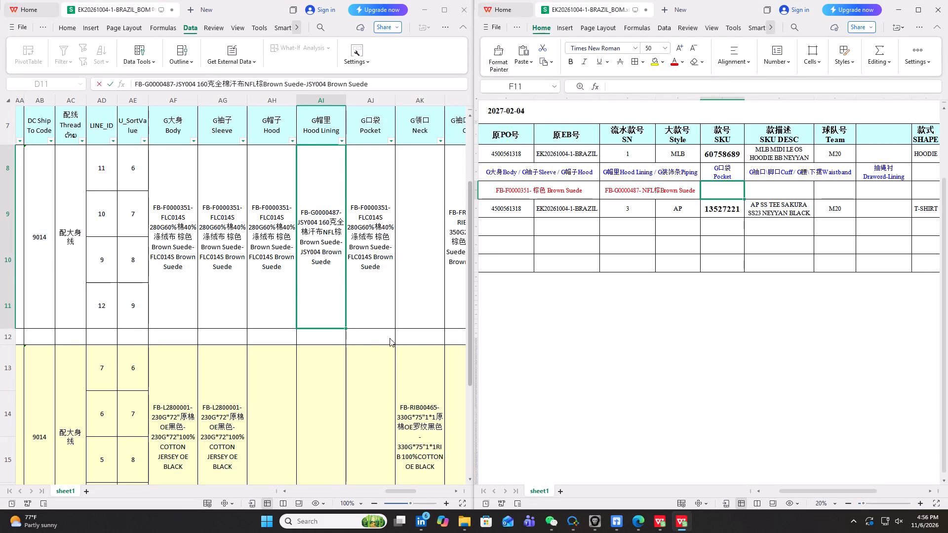
triple_click(455, 492)
triple_click(455, 492)
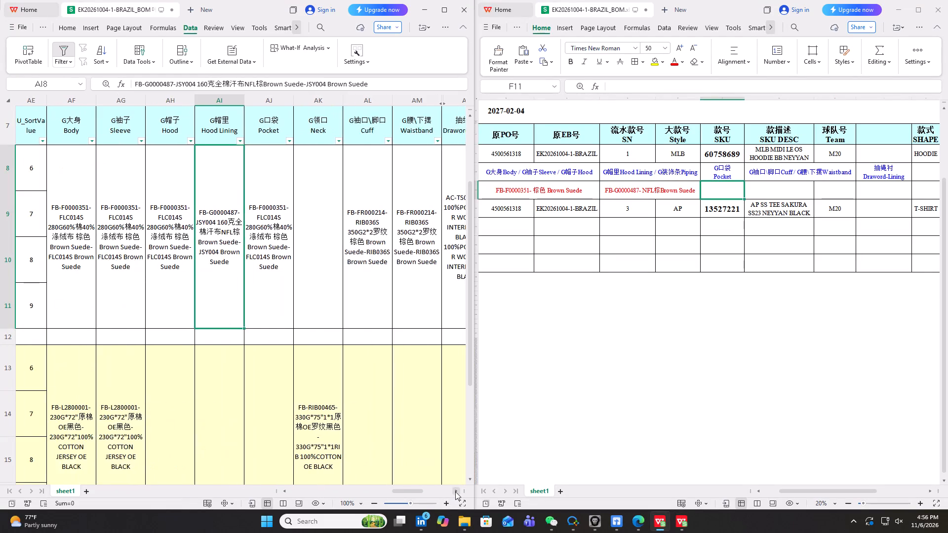
click(197, 234)
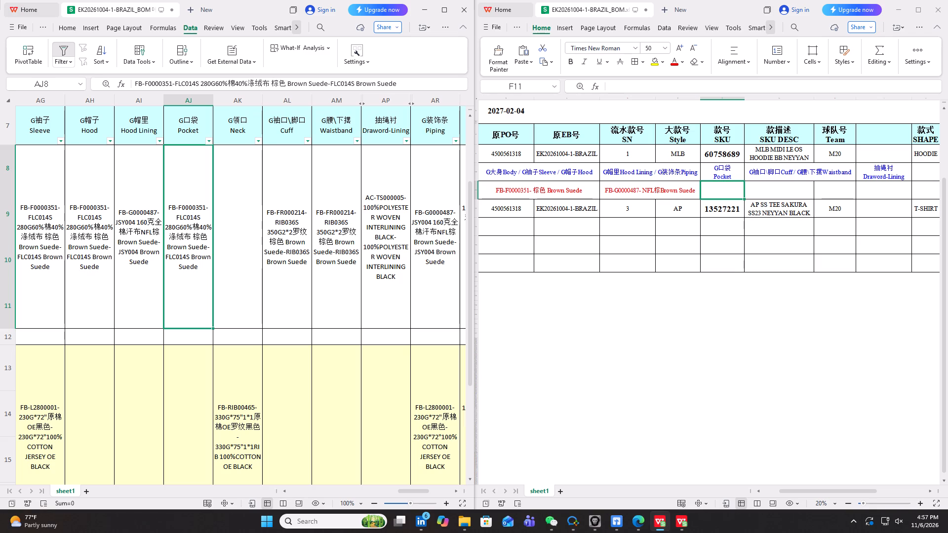
drag(415, 491, 404, 492)
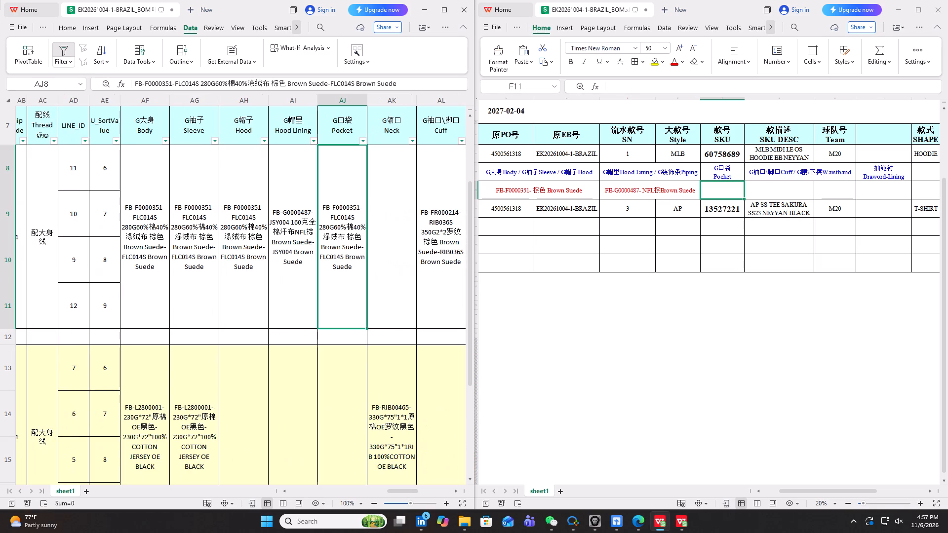
click(151, 246)
click(195, 242)
click(258, 240)
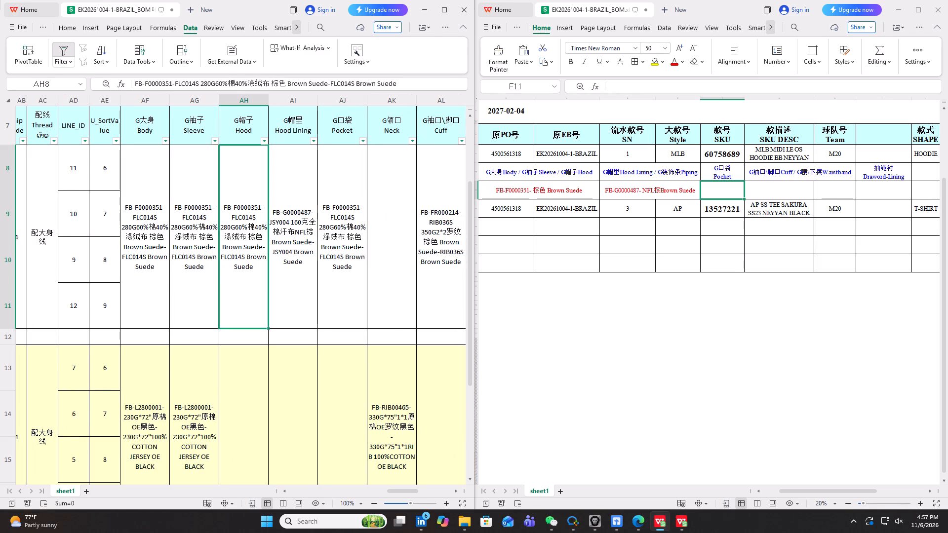
click(342, 236)
click(154, 236)
click(198, 235)
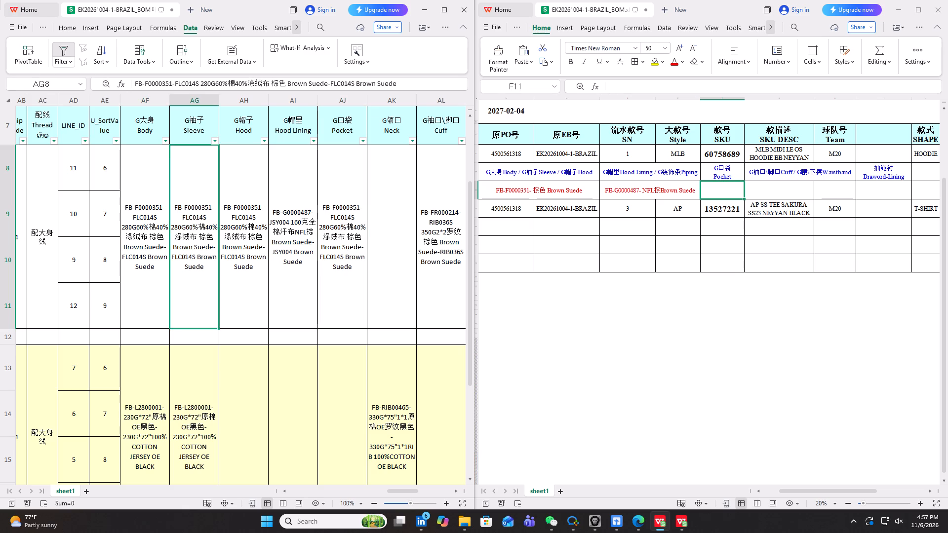
click(245, 229)
click(339, 234)
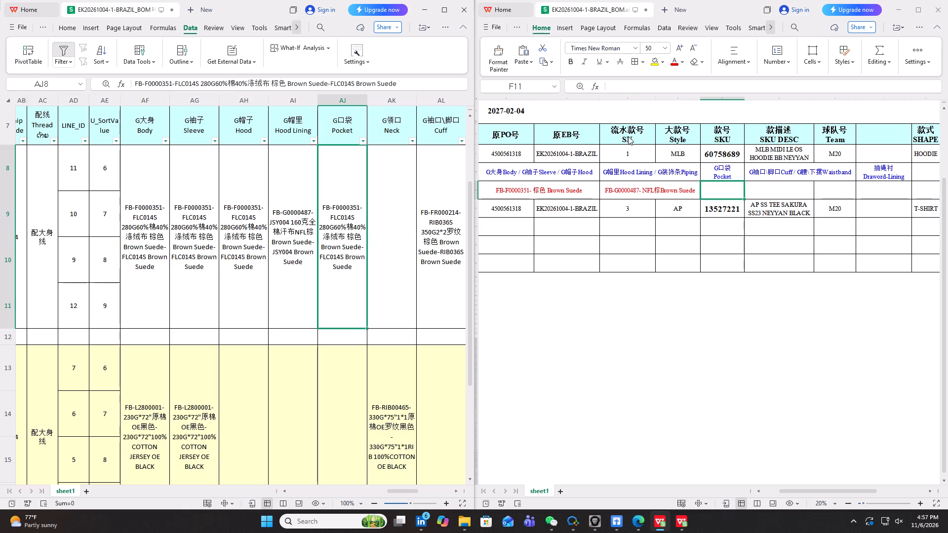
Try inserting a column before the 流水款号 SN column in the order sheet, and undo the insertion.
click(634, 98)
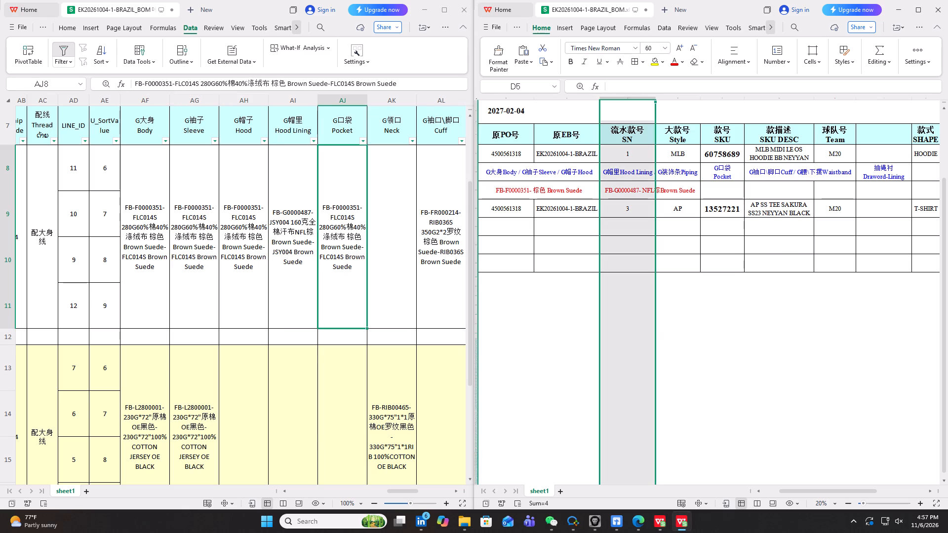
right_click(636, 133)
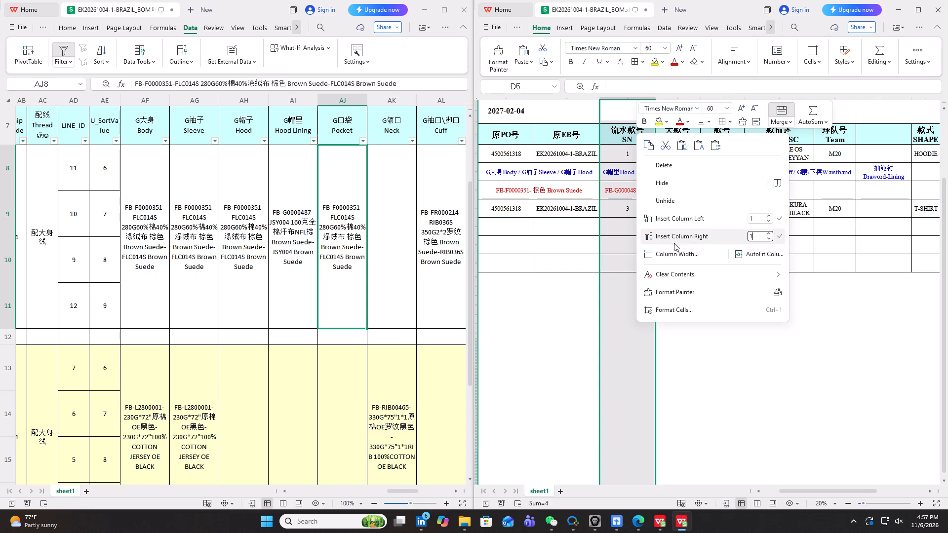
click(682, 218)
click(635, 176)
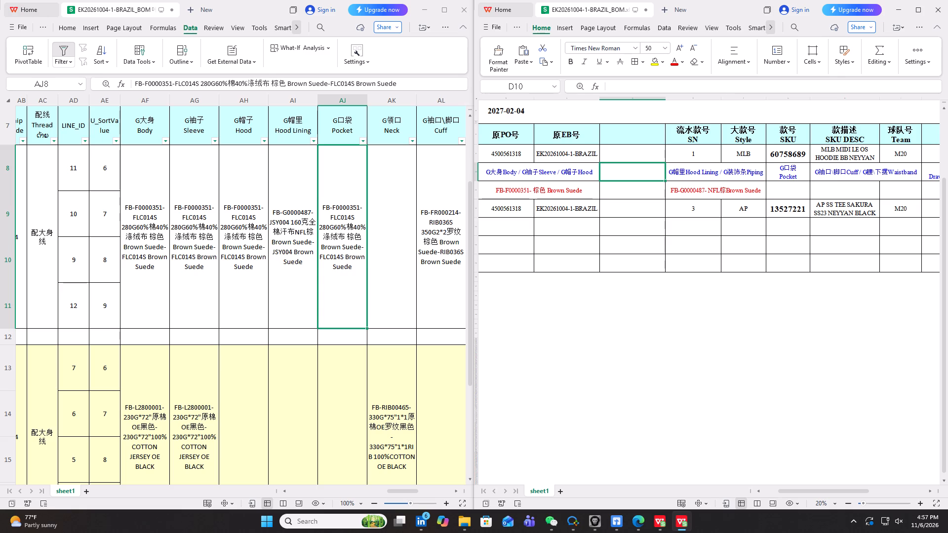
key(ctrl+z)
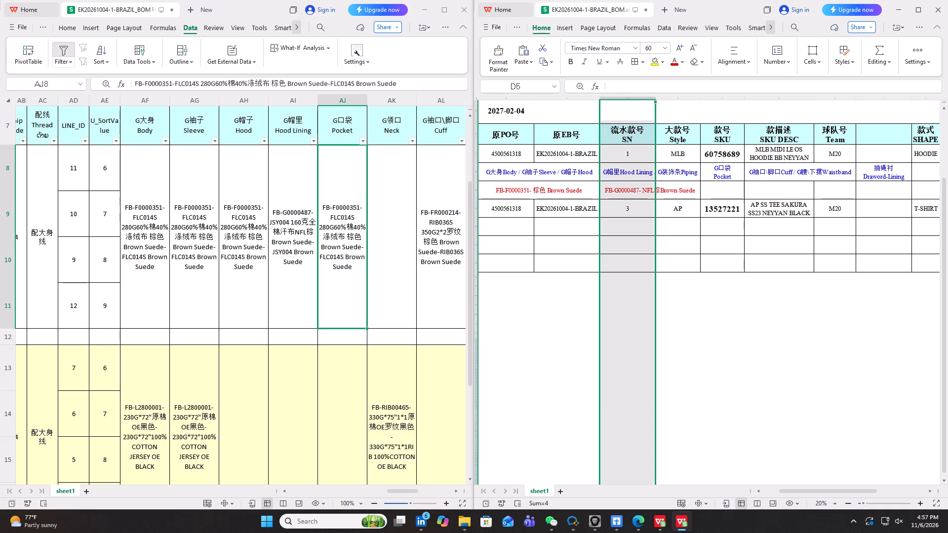
Move the G口袋 Pocket label from F10 to the empty cell F13.
click(726, 175)
key(ctrl+x)
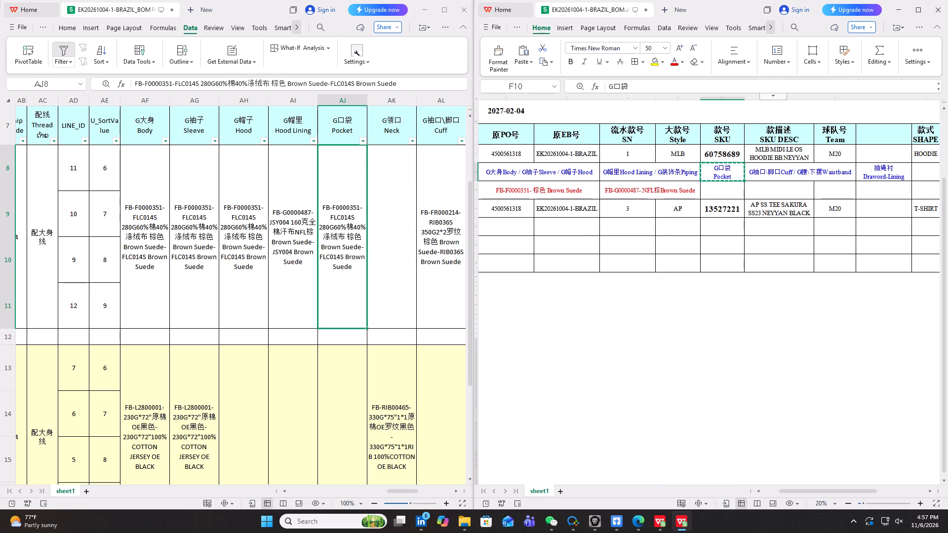
click(717, 229)
key(ctrl+v)
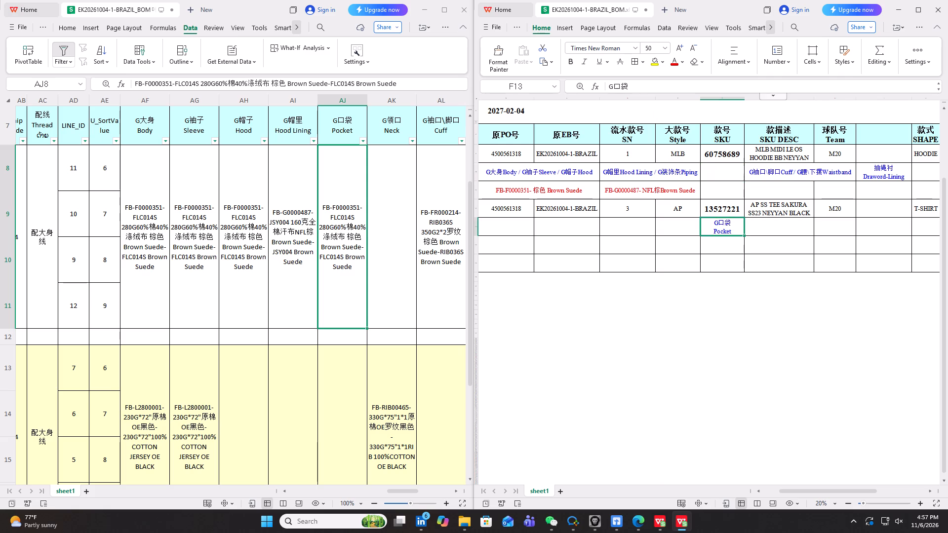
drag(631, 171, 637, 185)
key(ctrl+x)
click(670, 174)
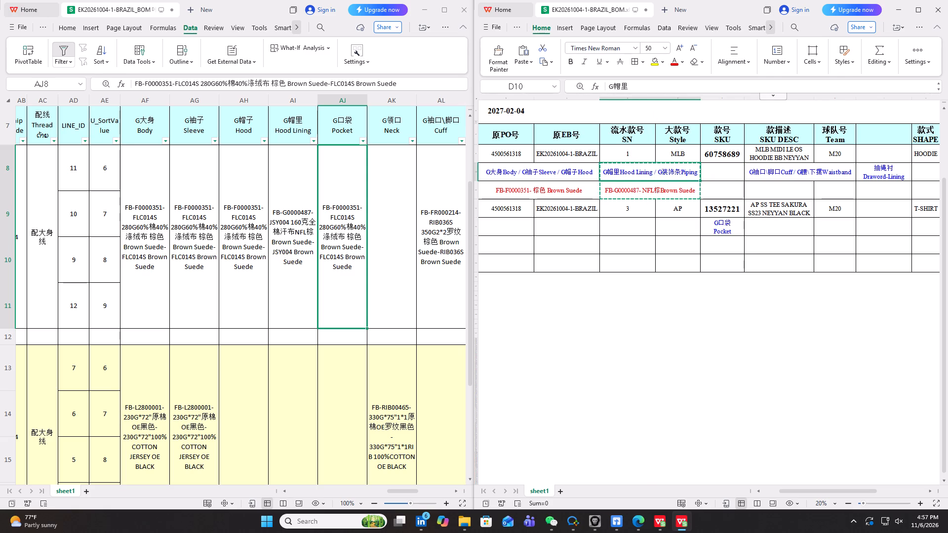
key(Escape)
Unmerge cells D10:E10 and D11:E11 holding the G帽里Hood Lining / G装饰条Piping label and its fabric code.
click(663, 170)
drag(668, 173, 673, 191)
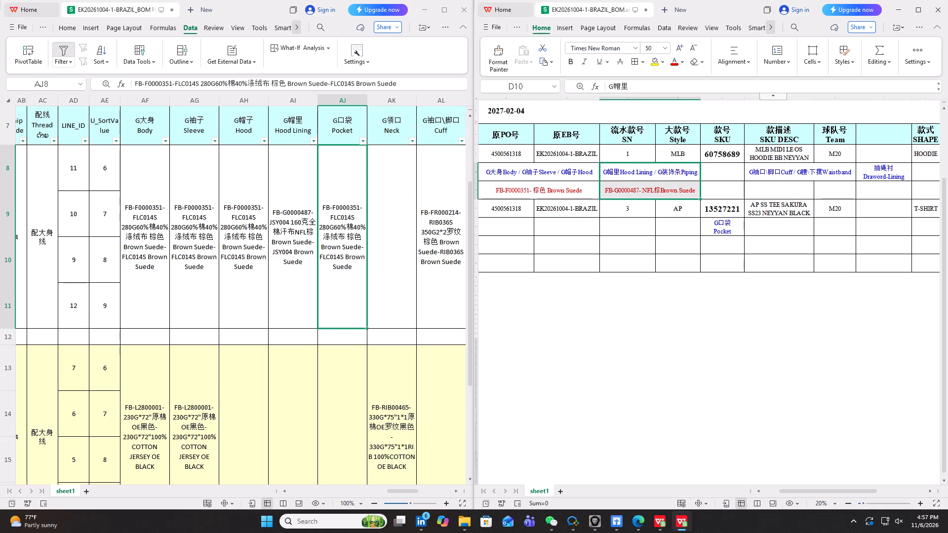
click(670, 168)
ctrl+click(672, 194)
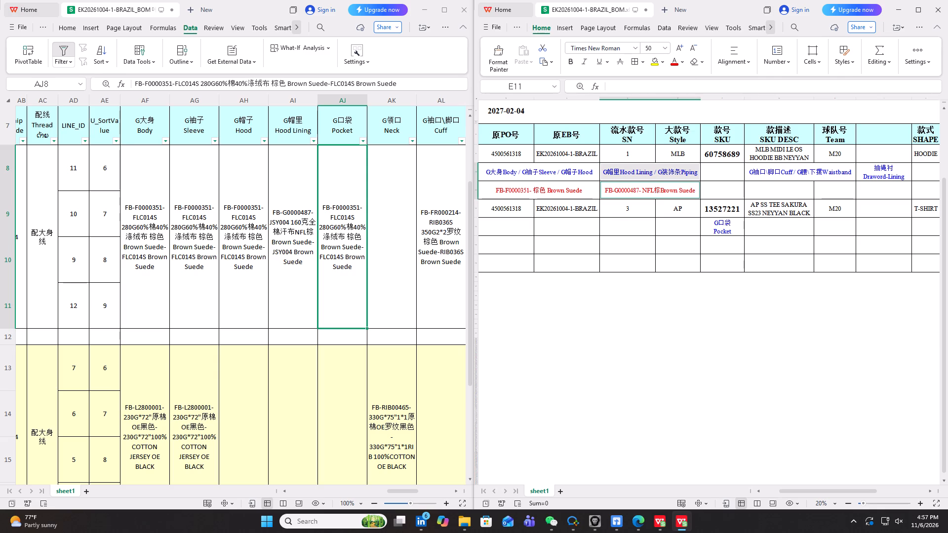
click(732, 66)
click(876, 80)
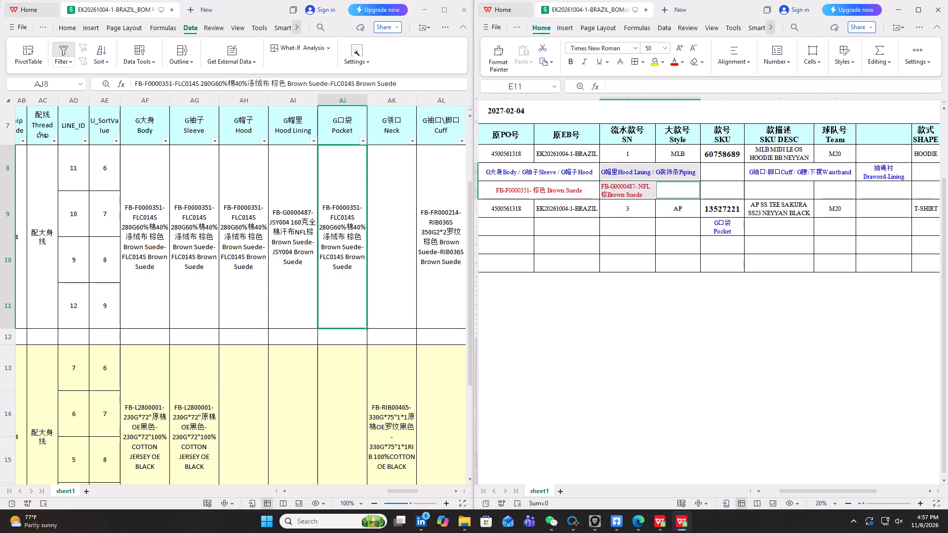
Move the G帽里Hood Lining / G装饰条Piping label cells D10:E10 one column over to E10:F10.
click(663, 173)
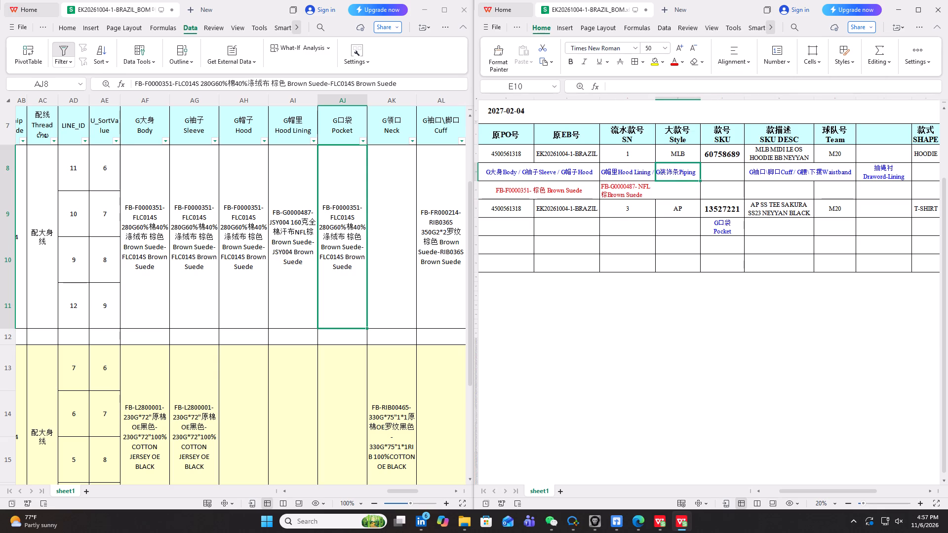
click(623, 175)
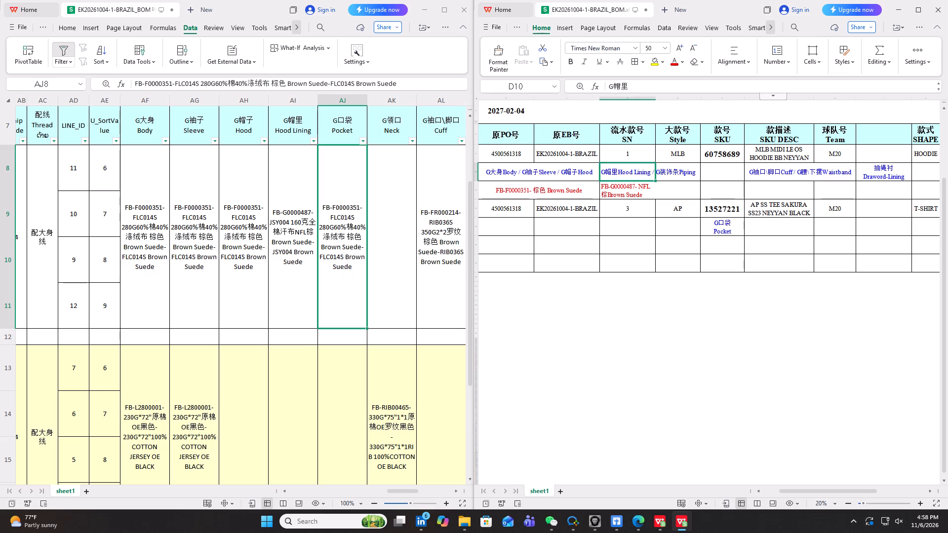
drag(621, 174, 664, 174)
key(ctrl+x)
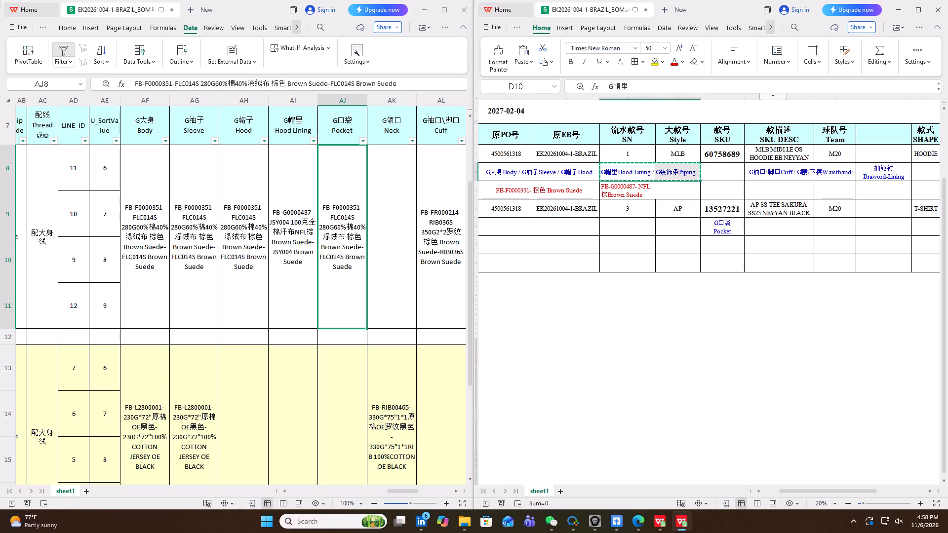
click(676, 174)
key(ctrl+v)
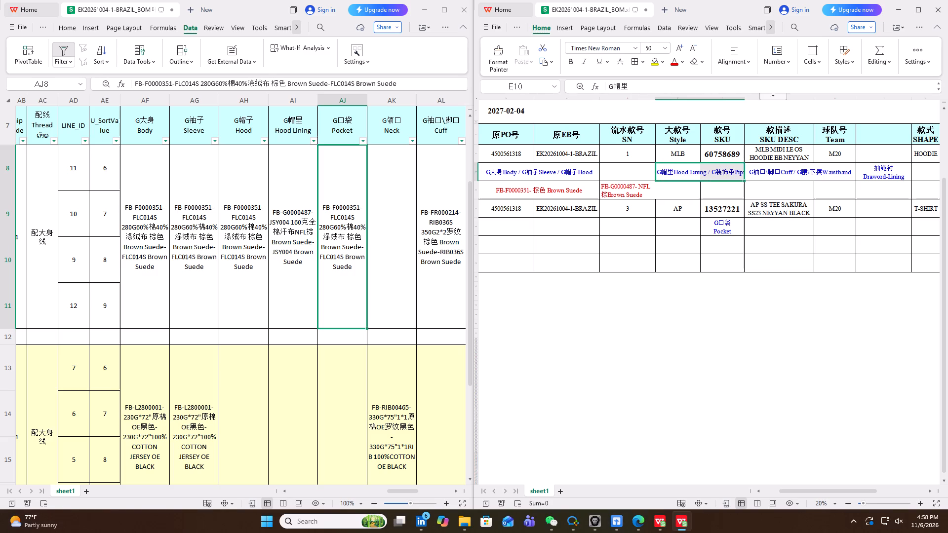
Move the fabric code and colour "FB-G0000487- NFL棕Brown Suede" from D11 to E11.
click(631, 190)
key(ctrl+x)
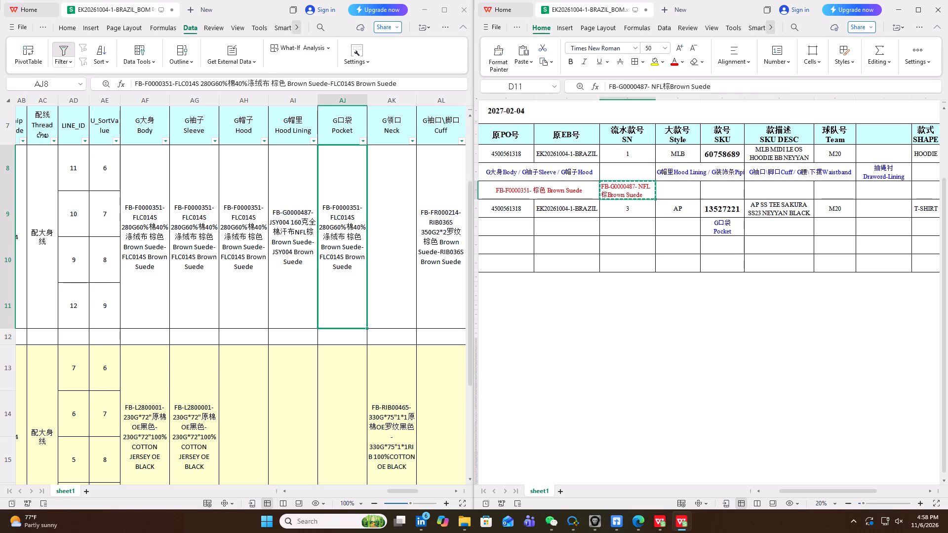
click(688, 192)
key(ctrl+v)
click(734, 191)
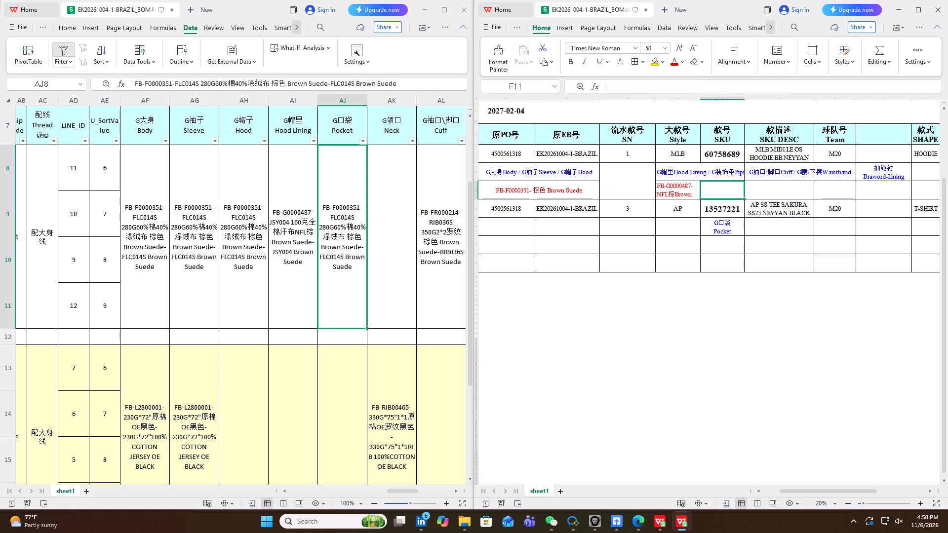
drag(686, 193, 712, 192)
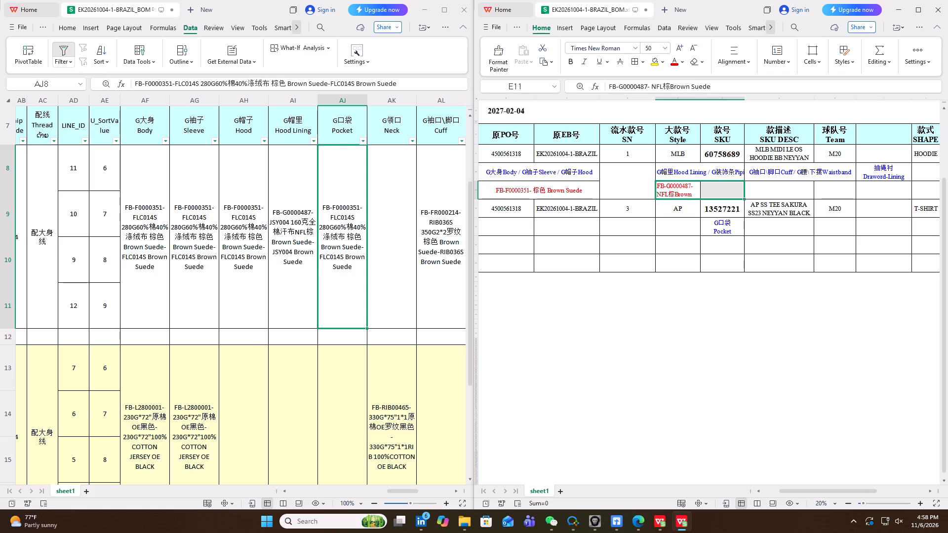
Move the G口袋 Pocket label from F13 to D10, beside the G大身Body / G袖子Sleeve / G帽子Hood label.
click(720, 230)
key(ctrl+x)
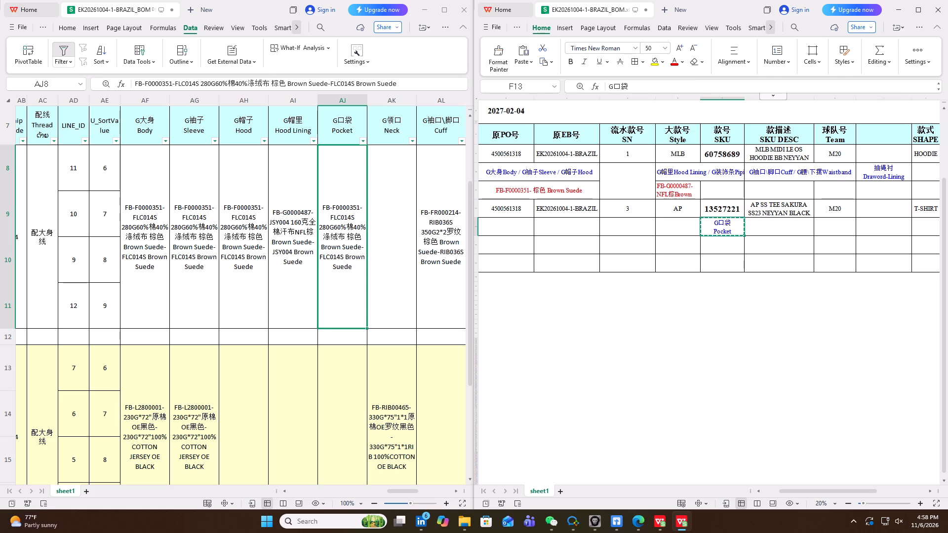
click(614, 167)
key(ctrl+v)
click(620, 193)
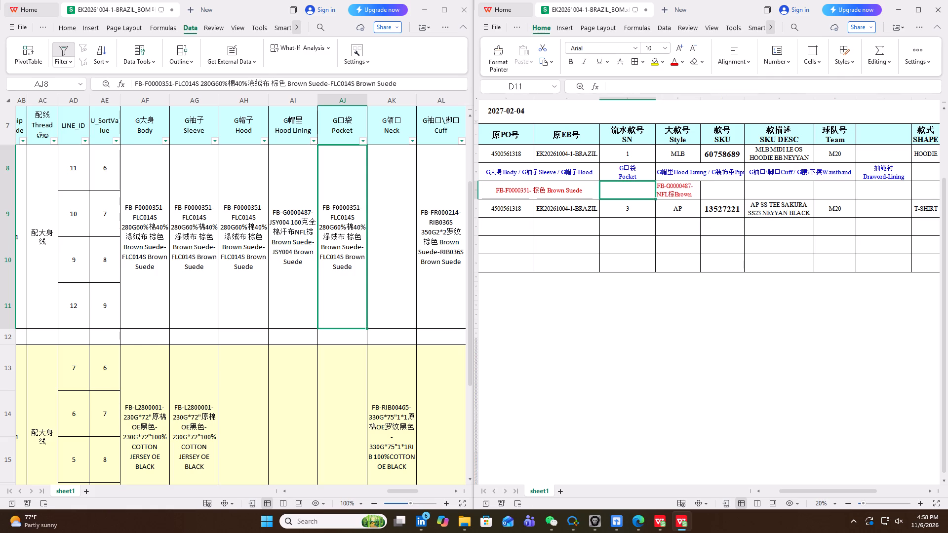
click(634, 192)
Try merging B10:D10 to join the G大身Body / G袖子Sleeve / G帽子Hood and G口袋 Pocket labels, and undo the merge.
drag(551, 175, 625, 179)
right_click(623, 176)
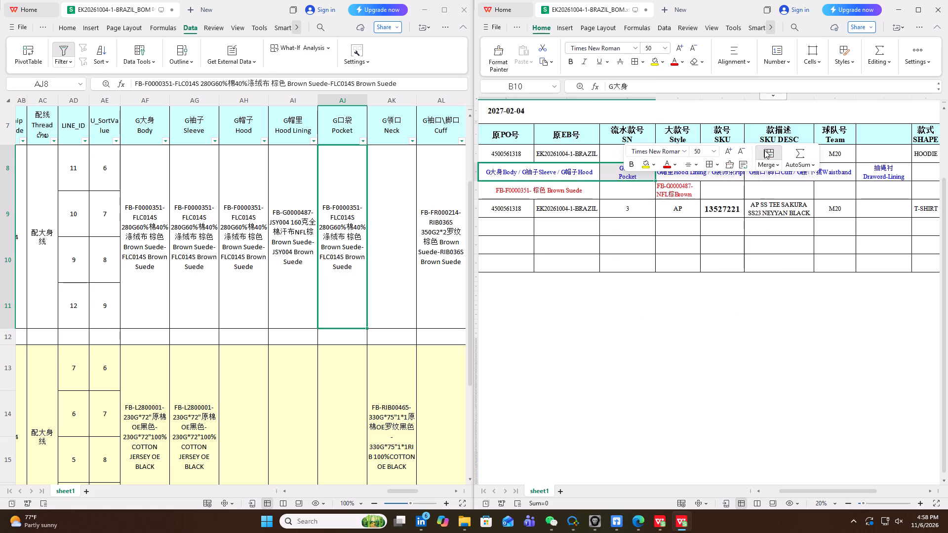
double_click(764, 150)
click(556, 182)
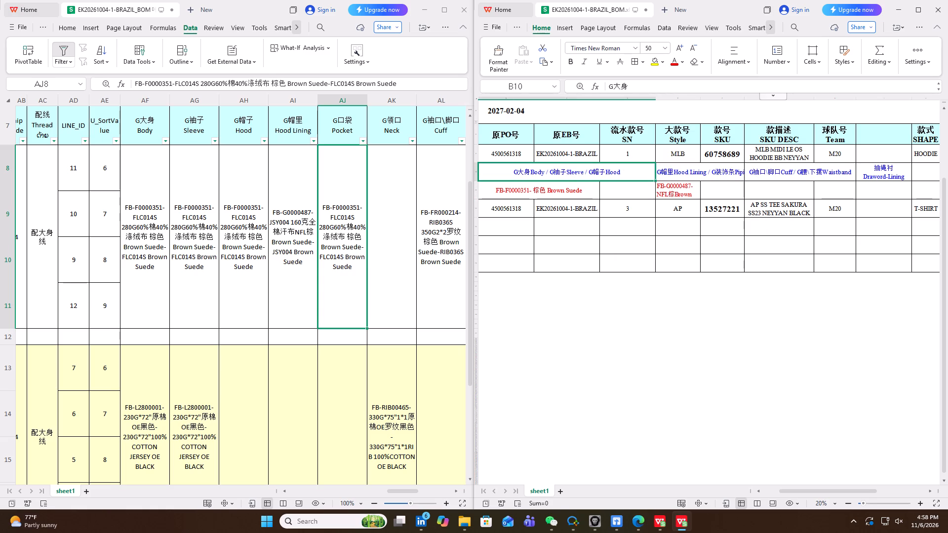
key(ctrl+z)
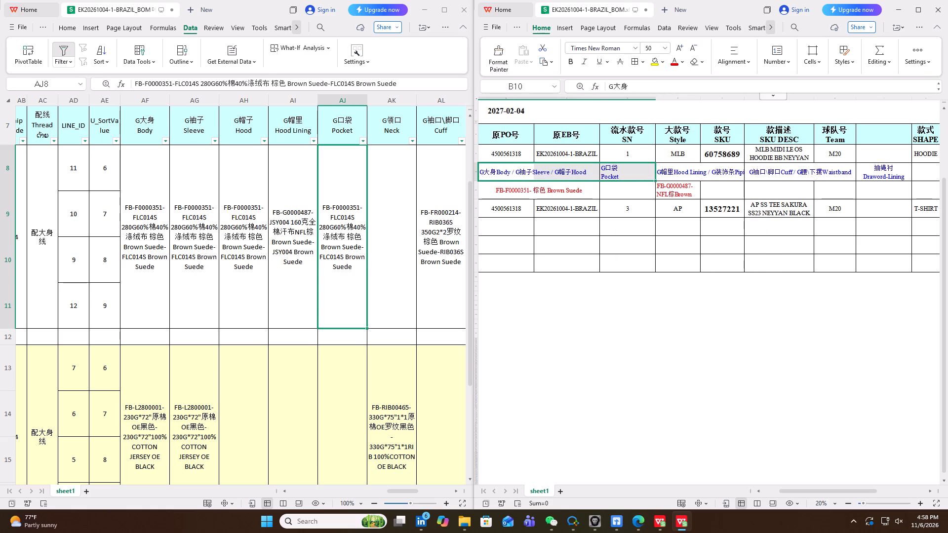
Clear the G口袋 Pocket label text from cell D10 of the order sheet.
click(619, 175)
double_click(629, 178)
click(625, 176)
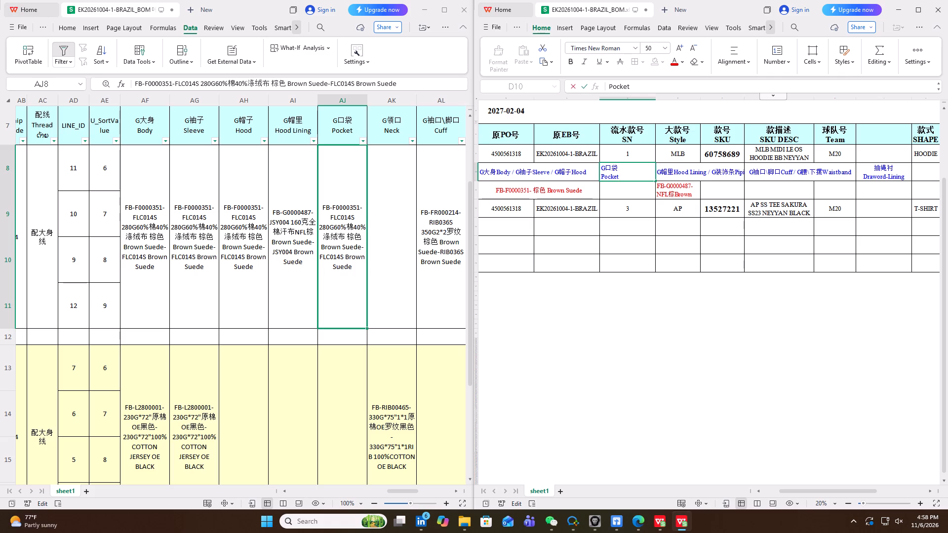
key(BackSpace)
key(BackSpace)
key(BackSpace)
key(BackSpace)
key(BackSpace)
key(BackSpace)
key(BackSpace)
key(BackSpace)
key(BackSpace)
key(BackSpace)
key(BackSpace)
click(619, 193)
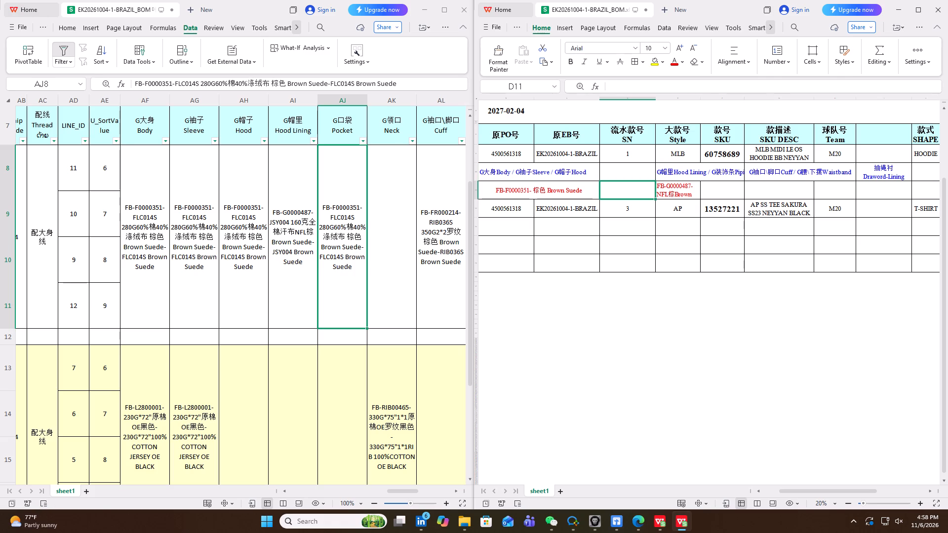
Copy the "G口袋 Pocket" header text from the BOM and append it after " / " to the G大身Body / G袖子Sleeve / G帽子Hood label in B10.
click(352, 130)
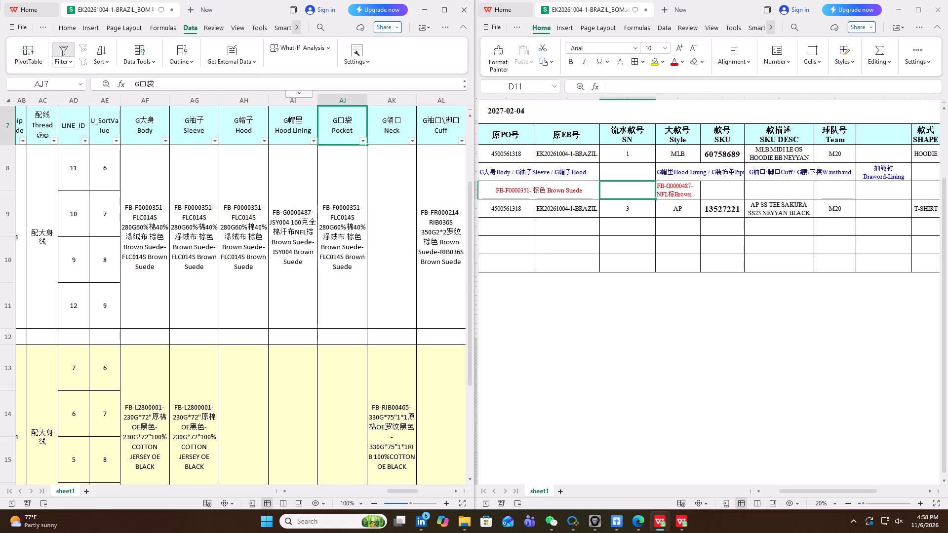
double_click(359, 133)
drag(357, 131, 328, 120)
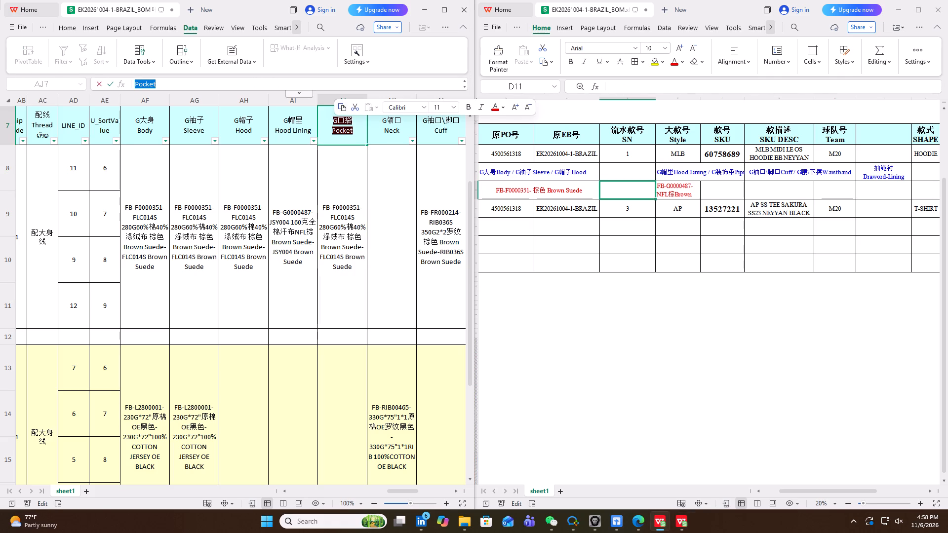
click(340, 105)
triple_click(589, 171)
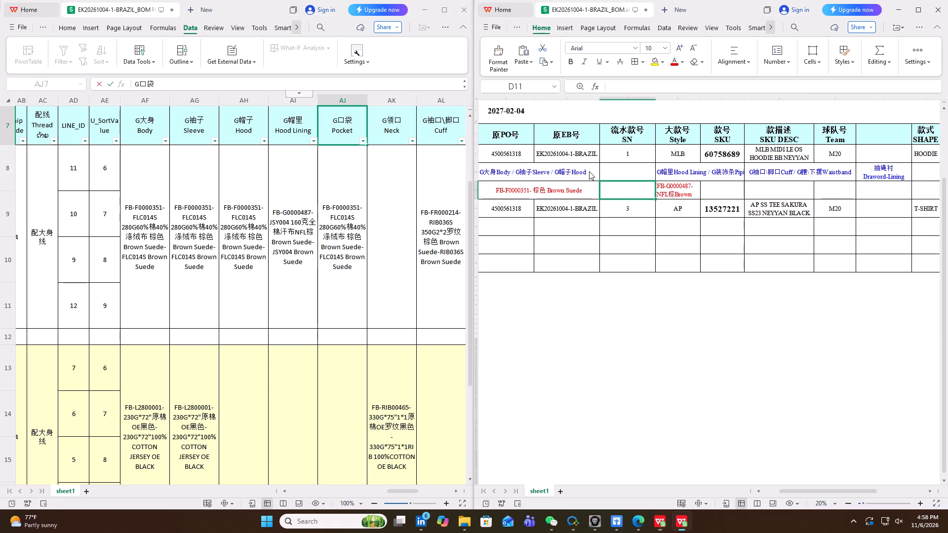
click(589, 171)
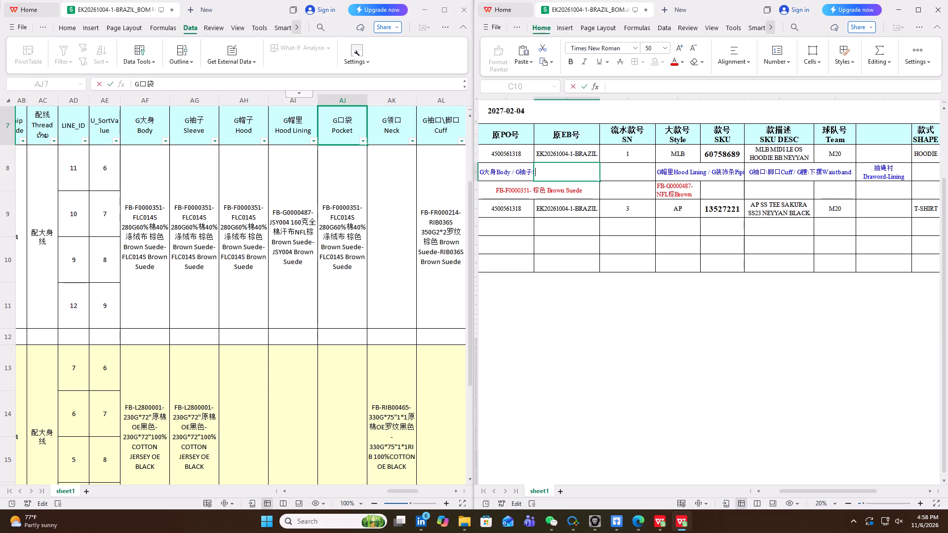
click(637, 170)
click(489, 175)
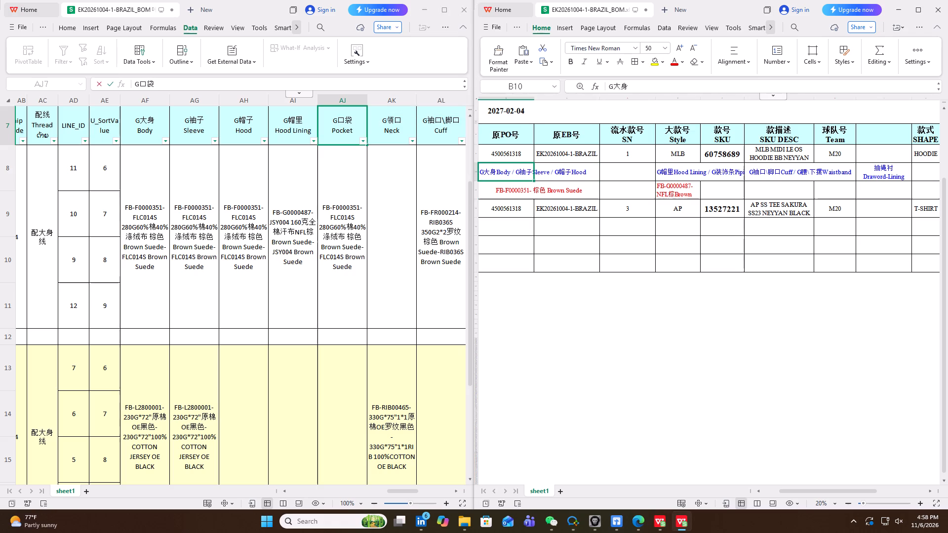
double_click(590, 173)
double_click(494, 174)
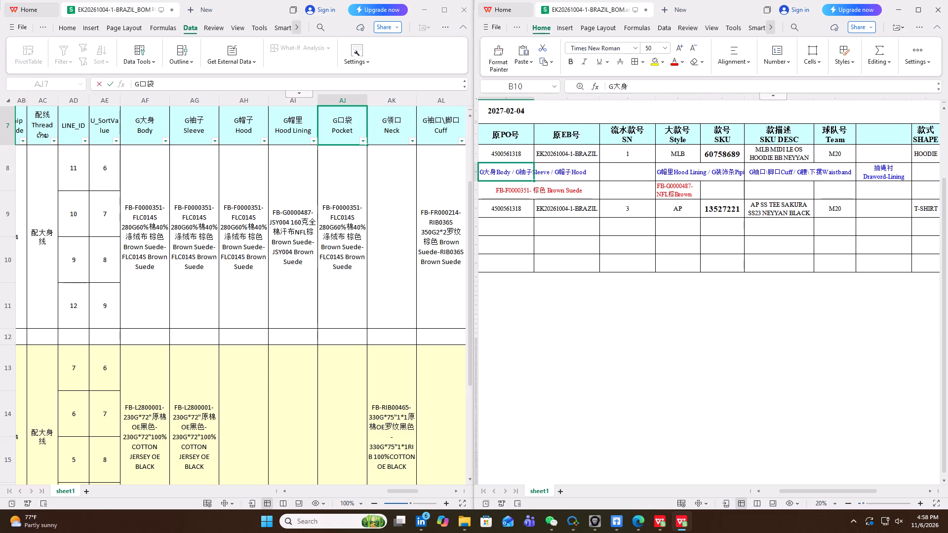
click(501, 198)
key(space)
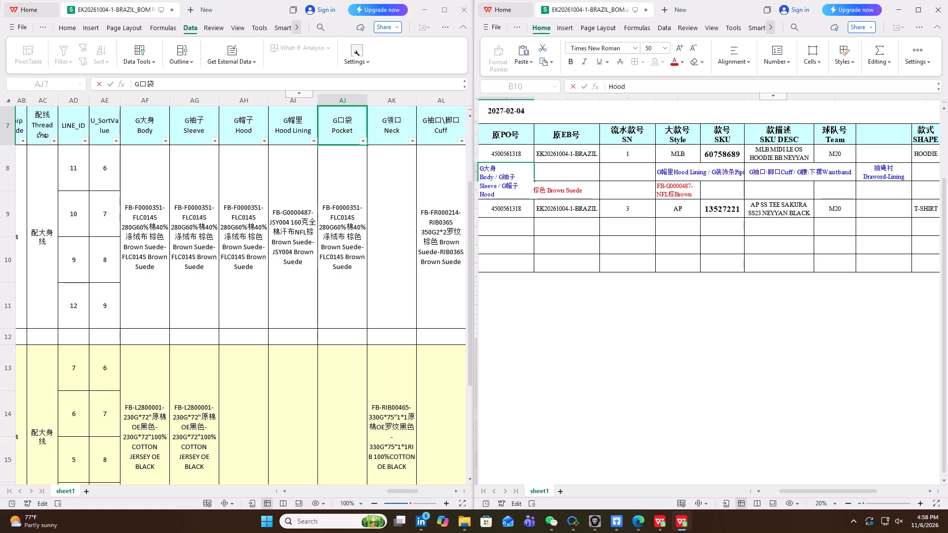
text(/)
key(space)
key(ctrl+v)
click(618, 170)
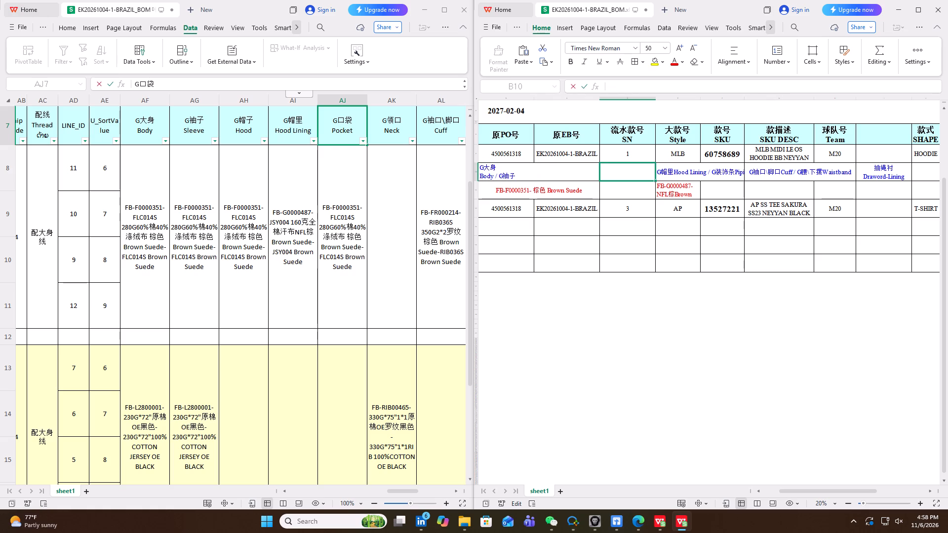
Merge and centre B10:D10 and turn off text wrapping so the G大身Body / G袖子Sleeve / G帽子Hood / G口袋Pocket label stays on one line.
drag(505, 174, 619, 173)
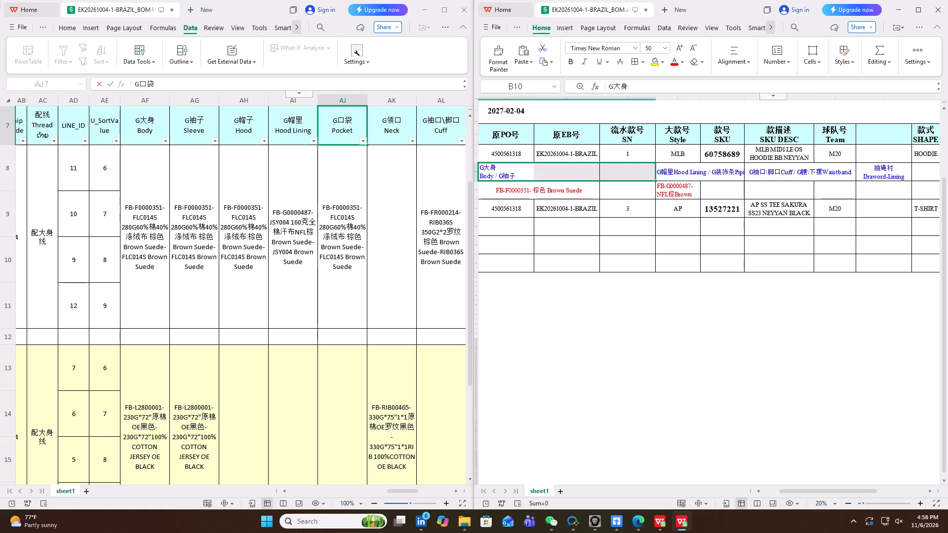
right_click(564, 174)
click(704, 151)
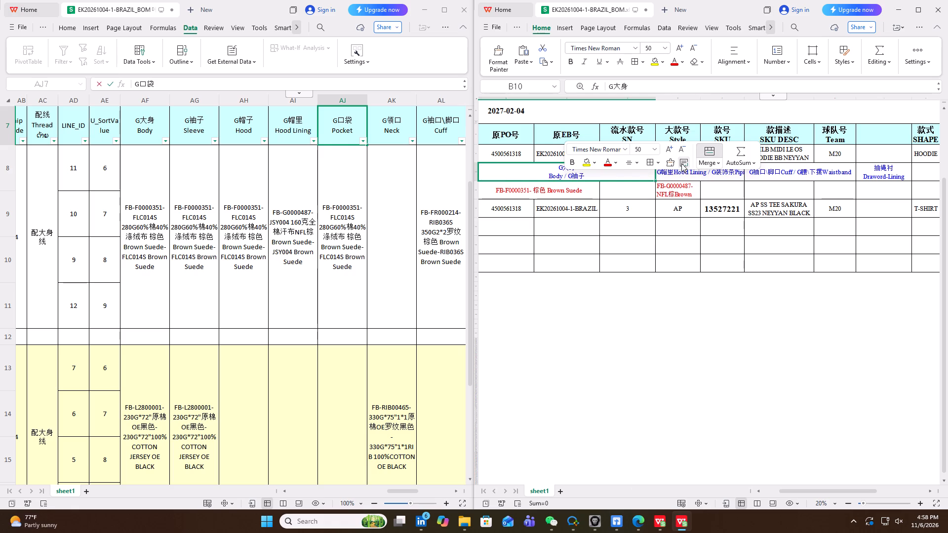
click(681, 163)
click(563, 192)
click(641, 189)
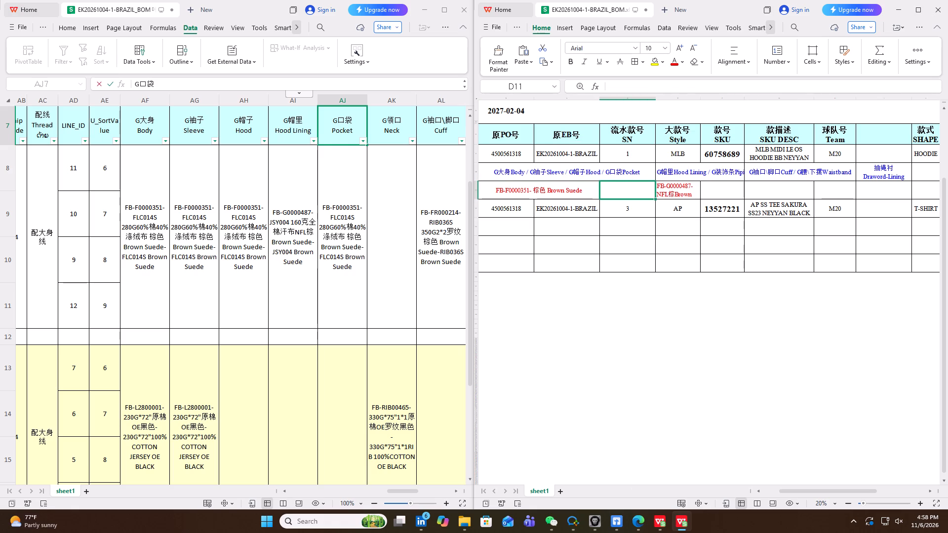
Narrow column D (流水款号 SN) so the merged G大身Body to G口袋Pocket label fits more closely.
drag(655, 99, 643, 119)
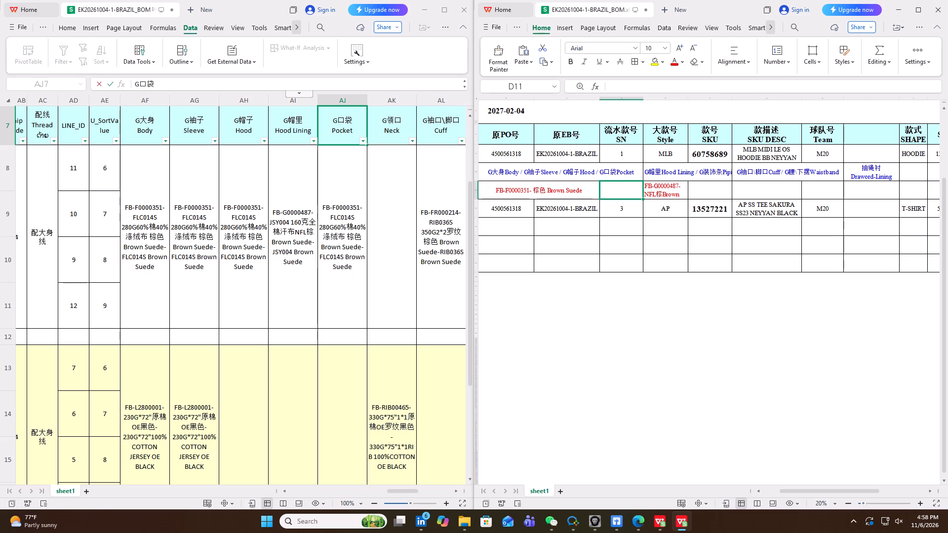
drag(811, 492, 728, 482)
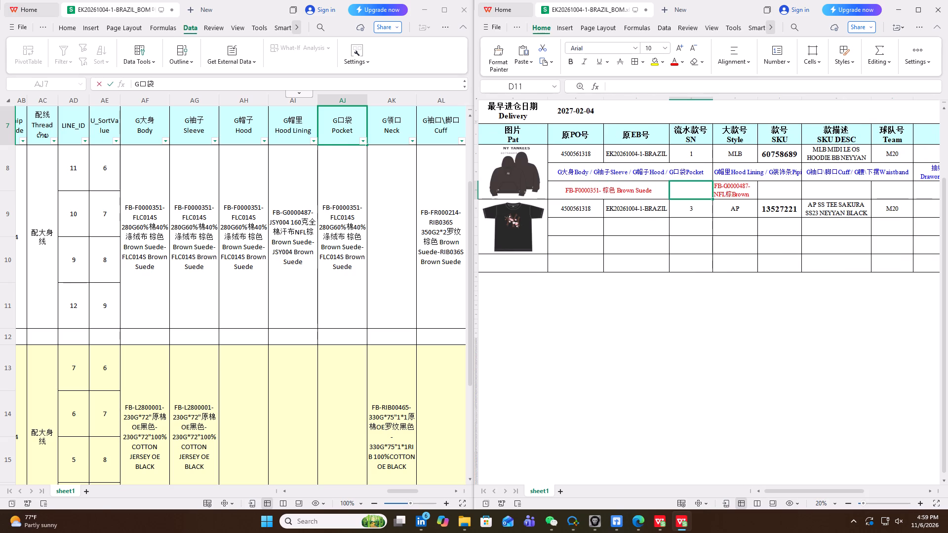
drag(713, 99, 710, 106)
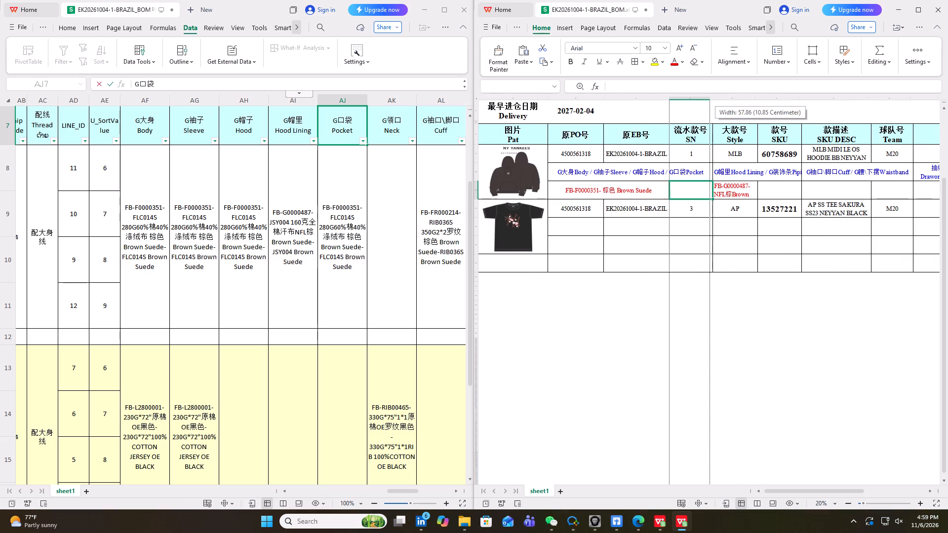
drag(710, 106, 708, 111)
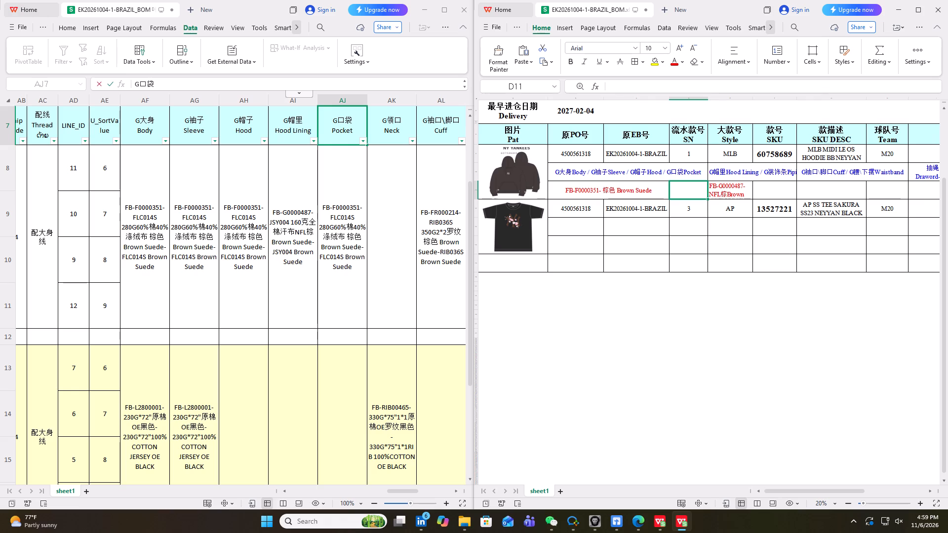
Merge and centre the fabric code "FB-F0000351- 棕色 Brown Suede" across B11:D11, beneath its part label.
click(600, 186)
drag(587, 191, 655, 185)
drag(636, 189, 687, 187)
right_click(635, 195)
double_click(778, 171)
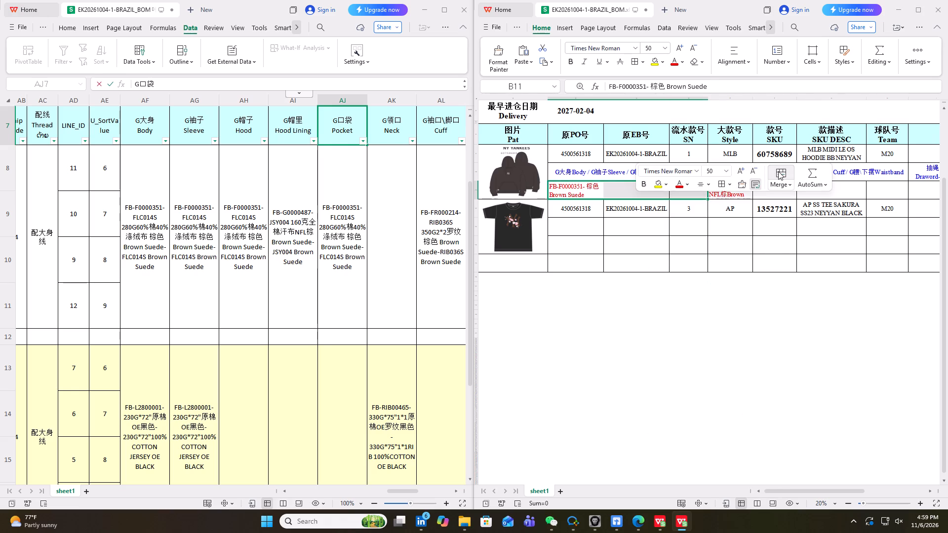
click(593, 186)
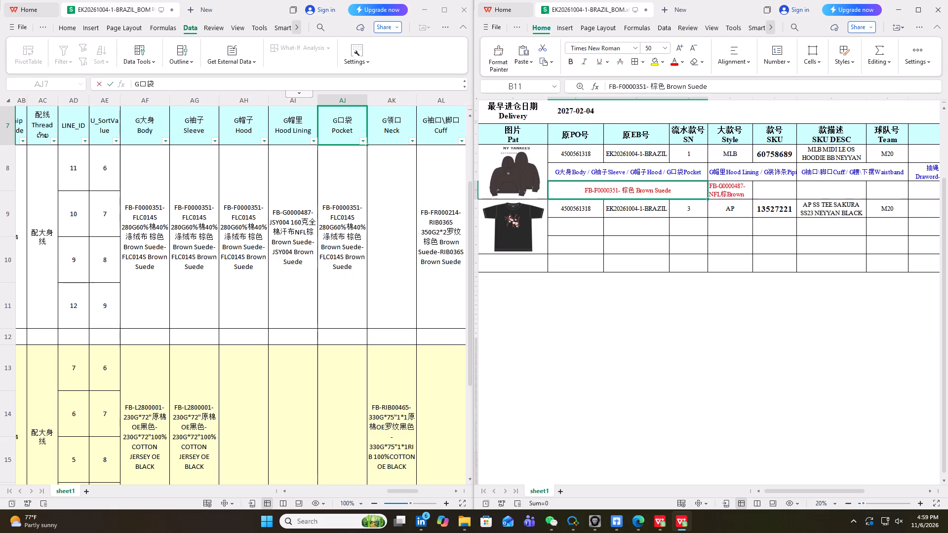
Merge and centre the fabric code "FB-G0000487- NFL棕Brown Suede" across E11:F11, beneath the G帽里Hood Lining / G装饰条Piping label.
drag(733, 191, 772, 190)
right_click(772, 190)
click(627, 192)
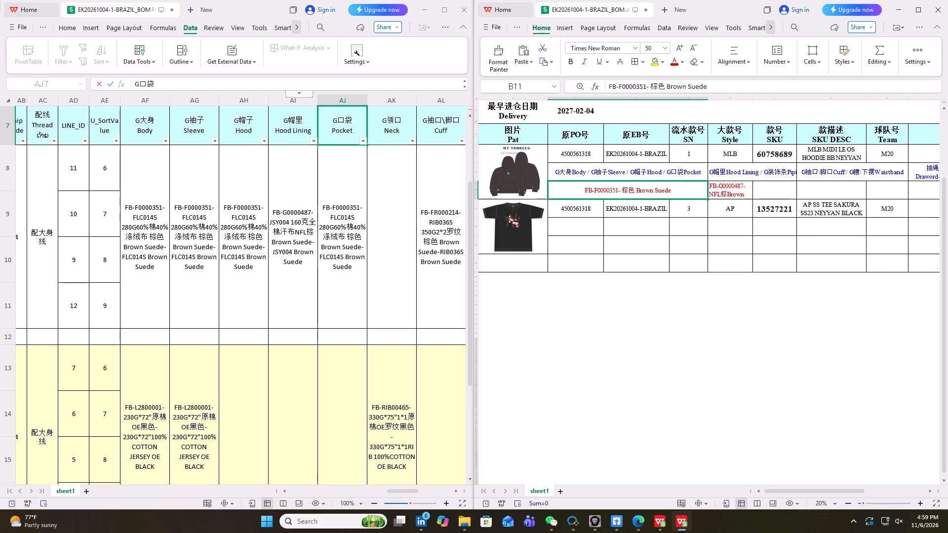
click(634, 62)
drag(738, 190, 752, 188)
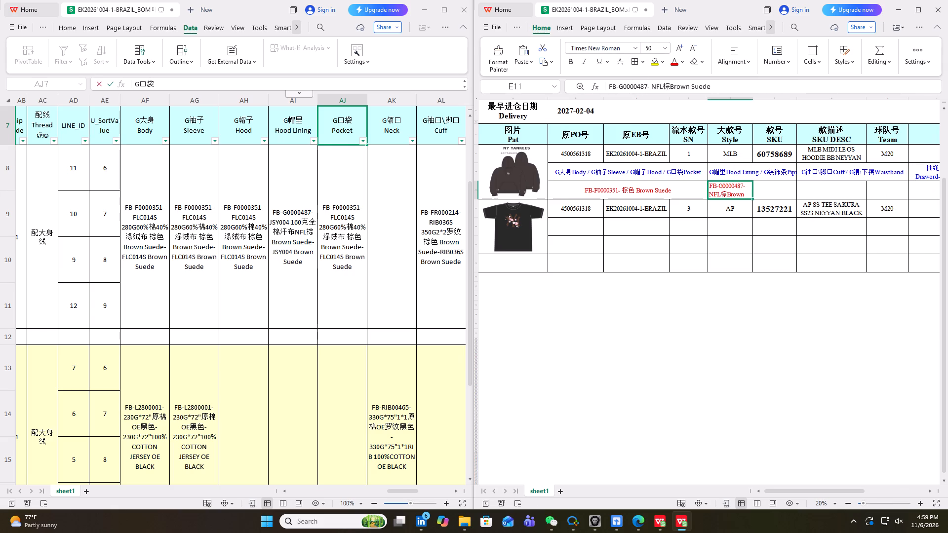
drag(745, 190, 762, 190)
right_click(762, 190)
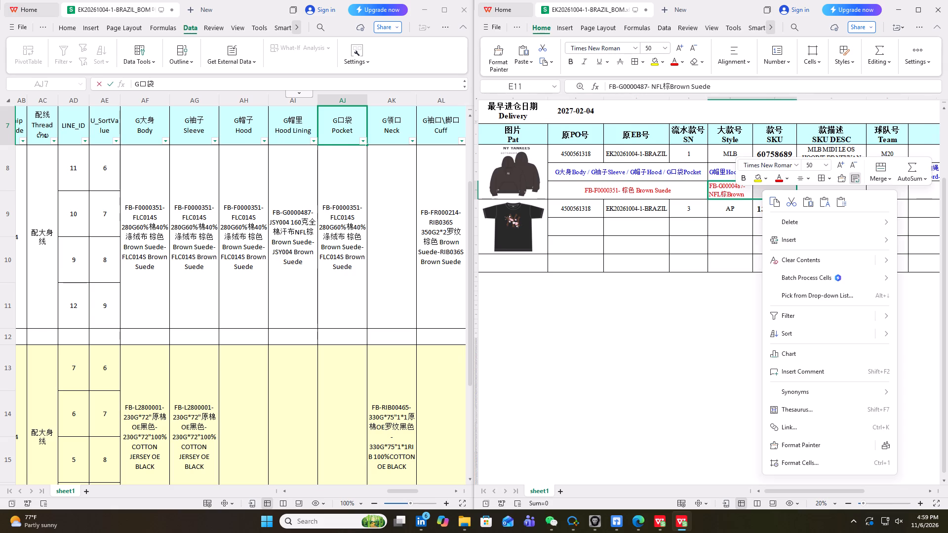
click(873, 164)
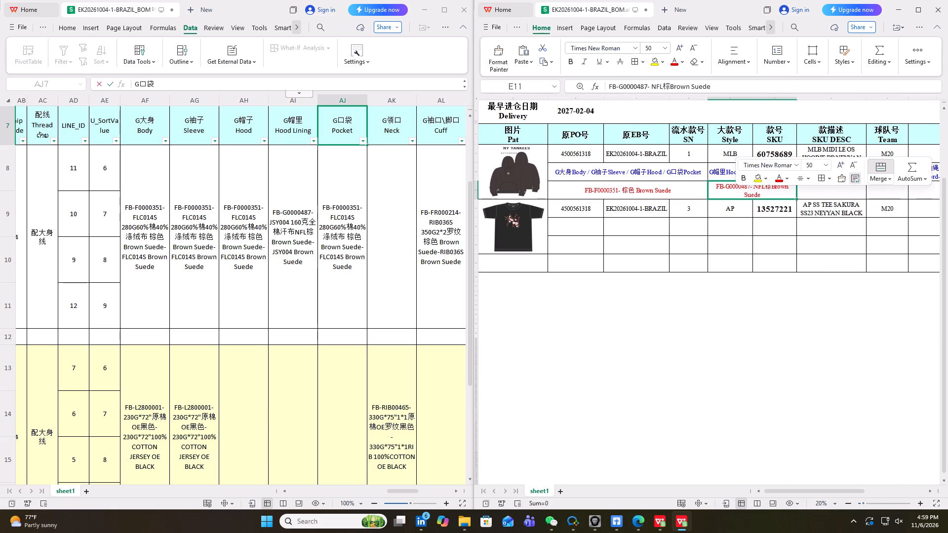
click(720, 193)
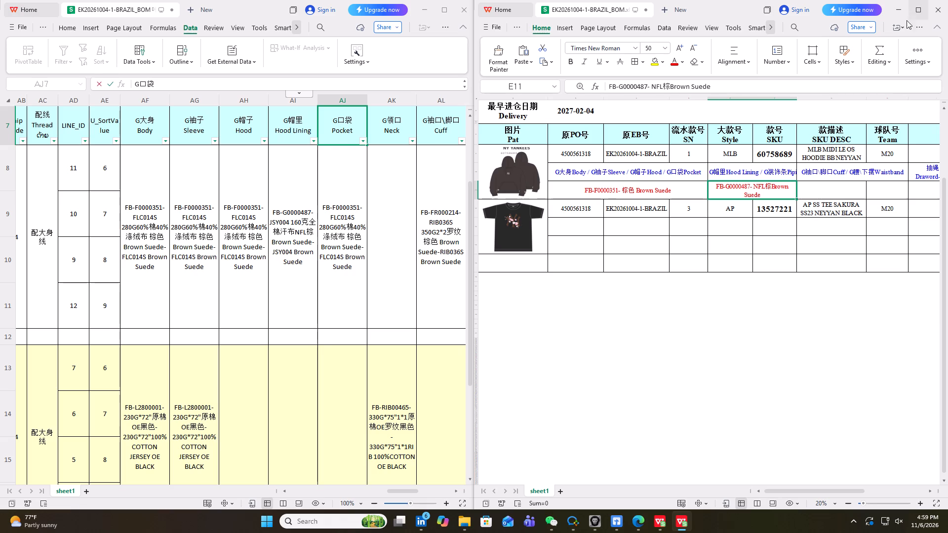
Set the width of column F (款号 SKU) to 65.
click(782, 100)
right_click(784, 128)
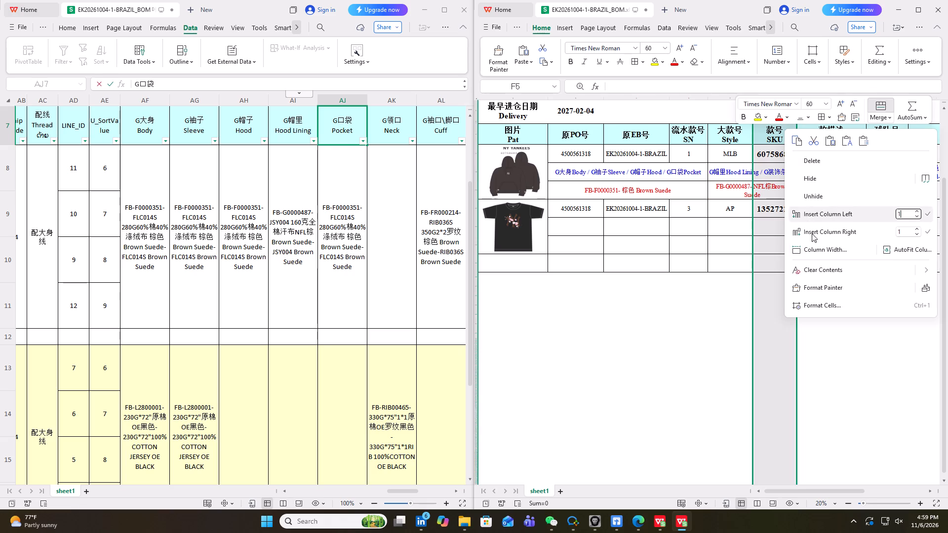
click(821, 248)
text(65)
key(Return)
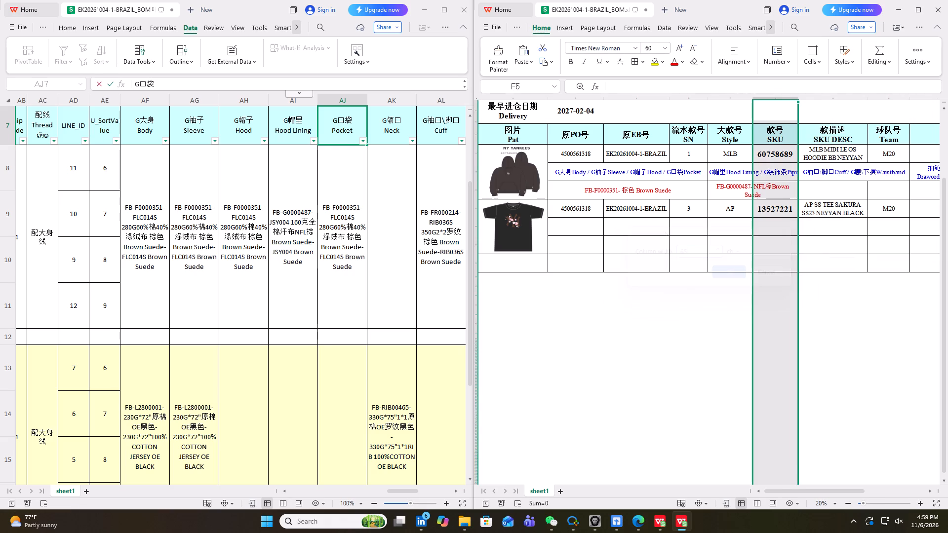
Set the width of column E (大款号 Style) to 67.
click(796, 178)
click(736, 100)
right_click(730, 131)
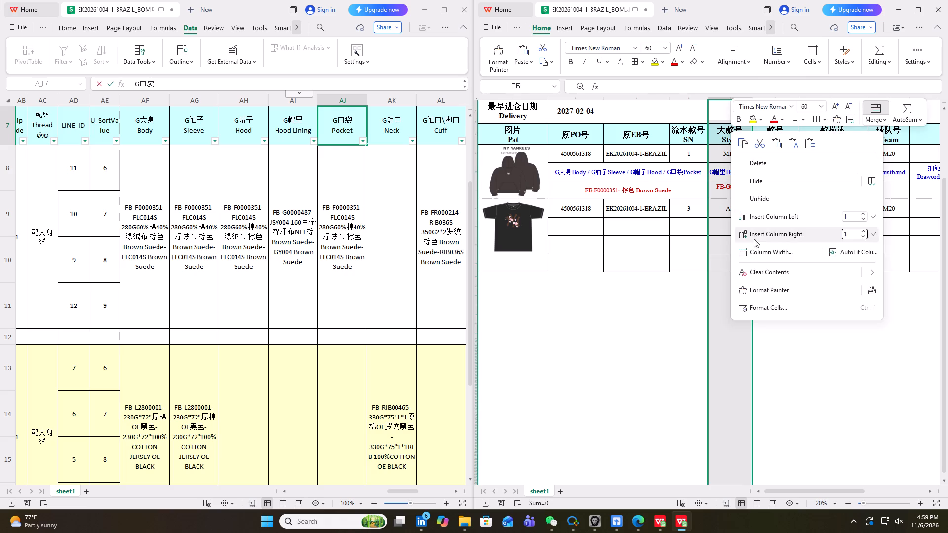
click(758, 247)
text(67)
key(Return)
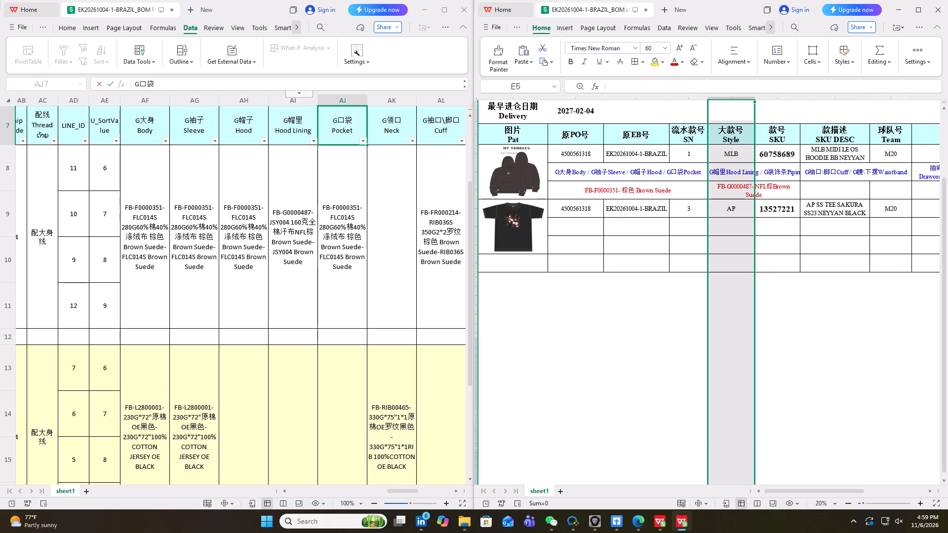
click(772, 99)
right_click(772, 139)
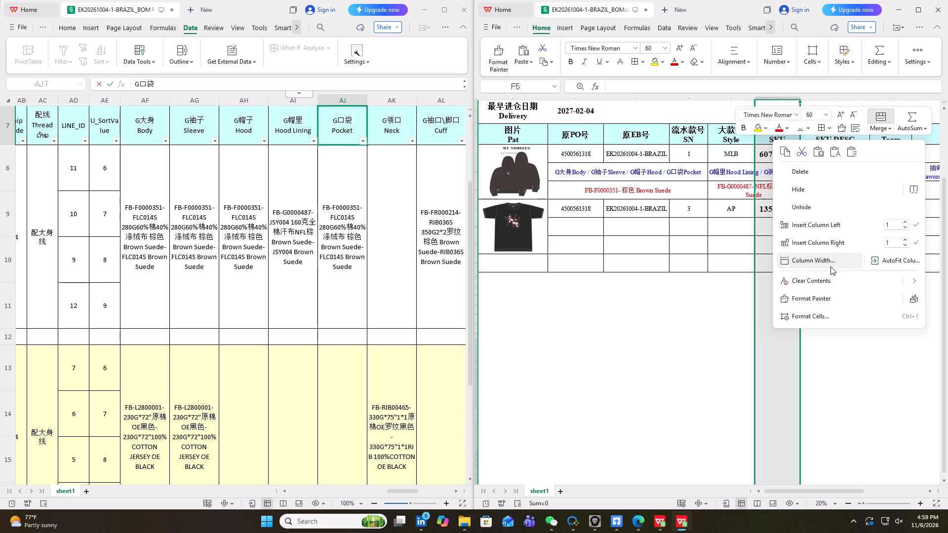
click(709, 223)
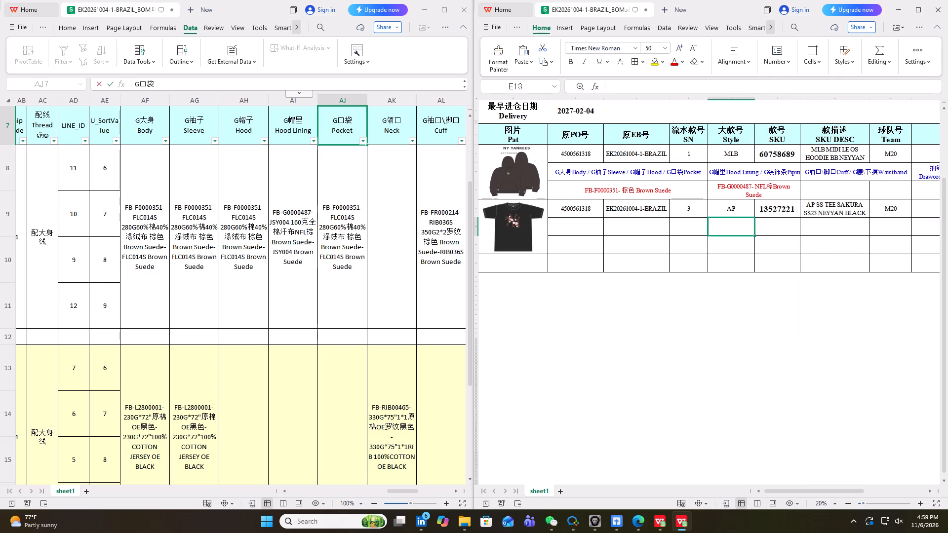
Widen columns E (大款号 Style) and F (款号 SKU), with F at about 68.6, to fit the Hood Lining / Piping label and its fabric code.
drag(755, 98, 759, 99)
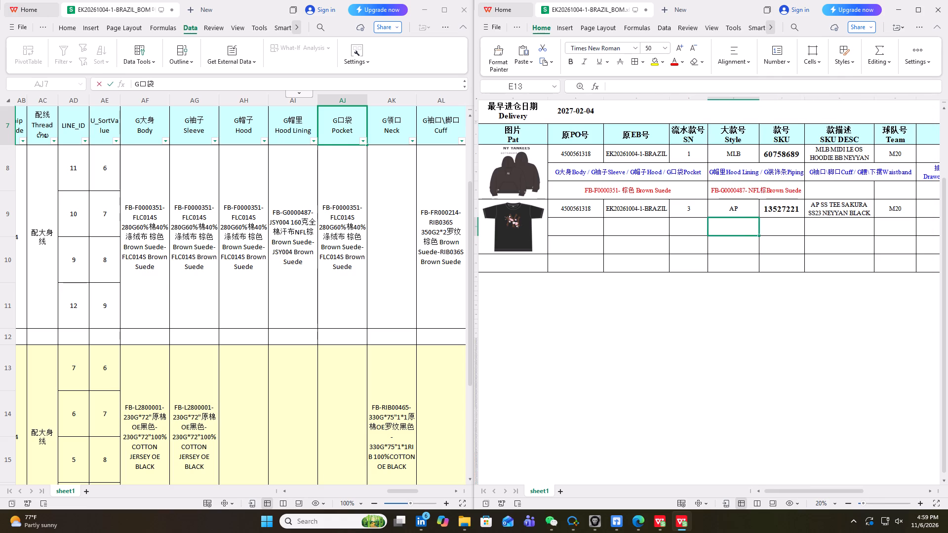
click(805, 100)
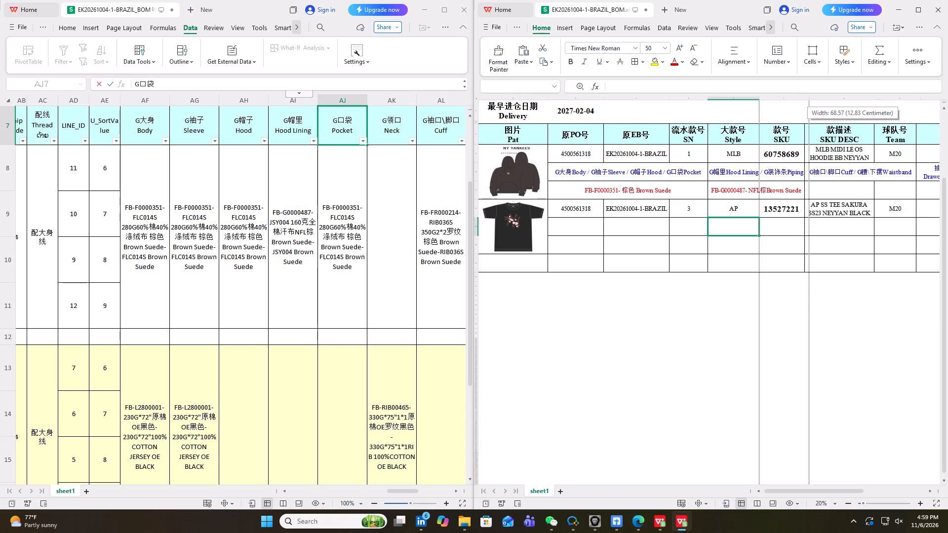
click(764, 190)
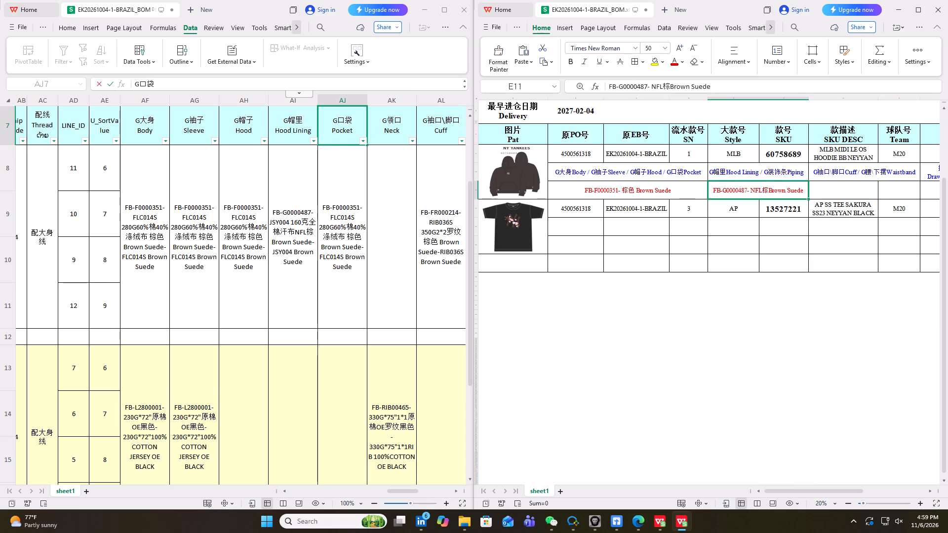
Widen column F (款号 SKU) slightly to about 71.4.
click(808, 100)
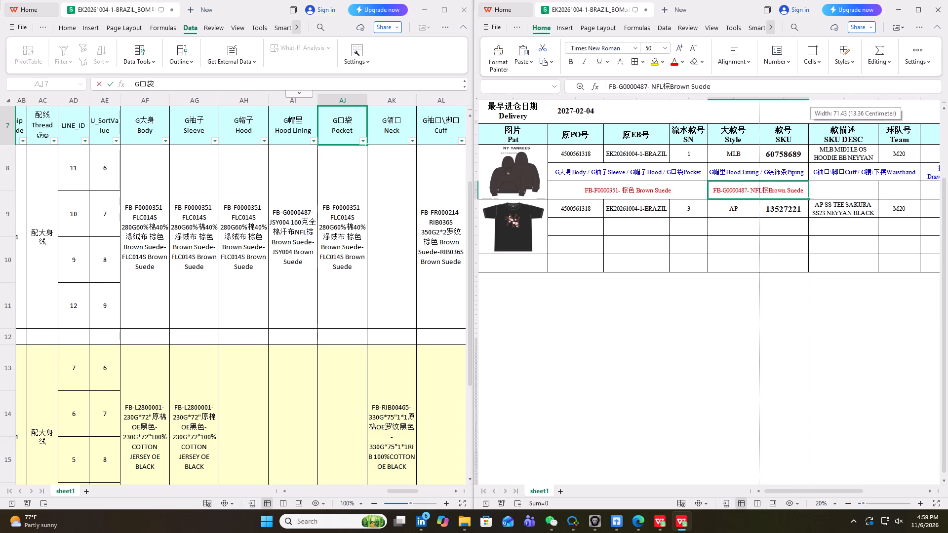
click(760, 191)
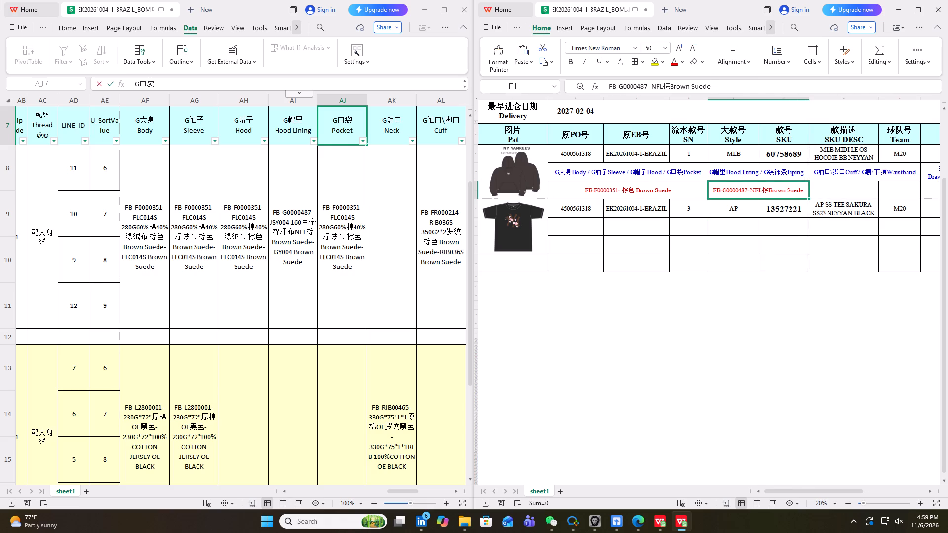
Compare the first red fabric code in the order sheet with the BOM's Body, Sleeve, Hood and Pocket fabrics for the first style.
drag(808, 492, 818, 492)
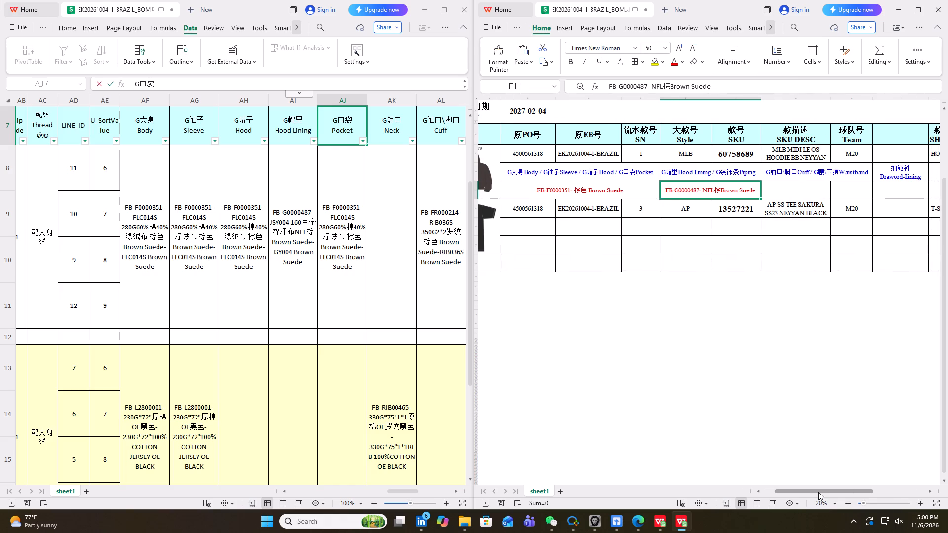
drag(818, 492, 822, 492)
click(578, 189)
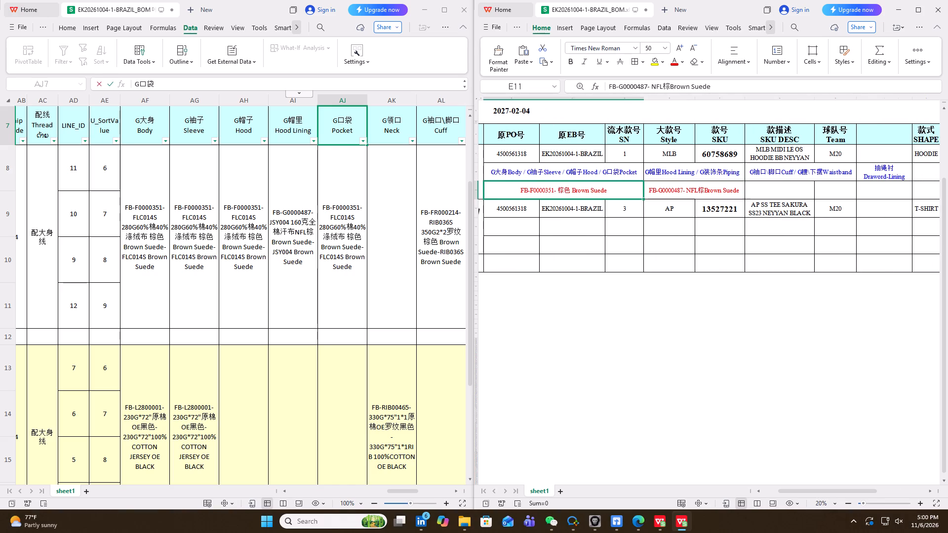
click(718, 187)
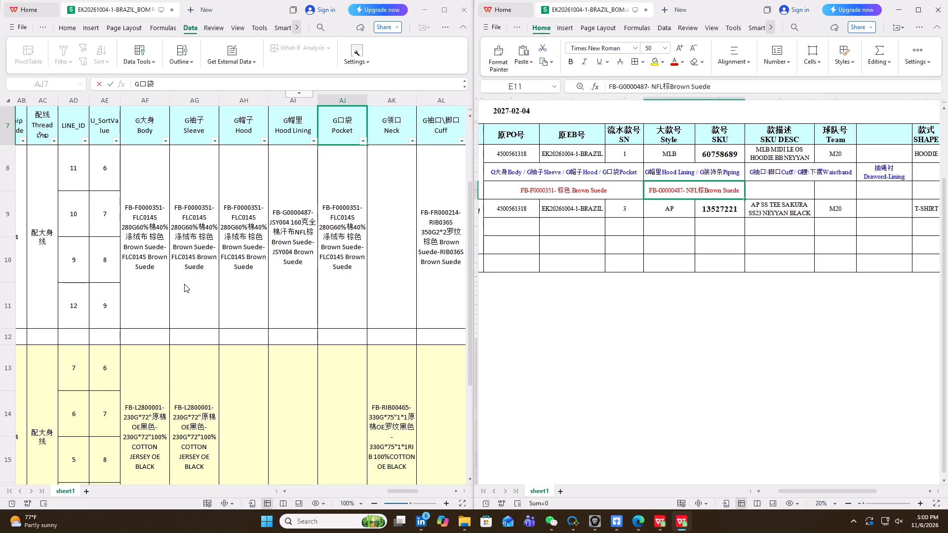
click(155, 181)
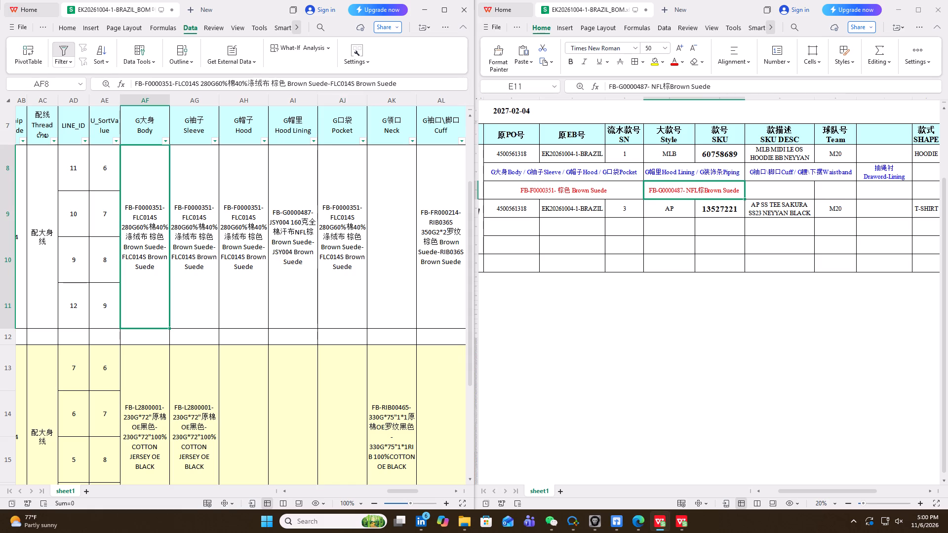
click(203, 193)
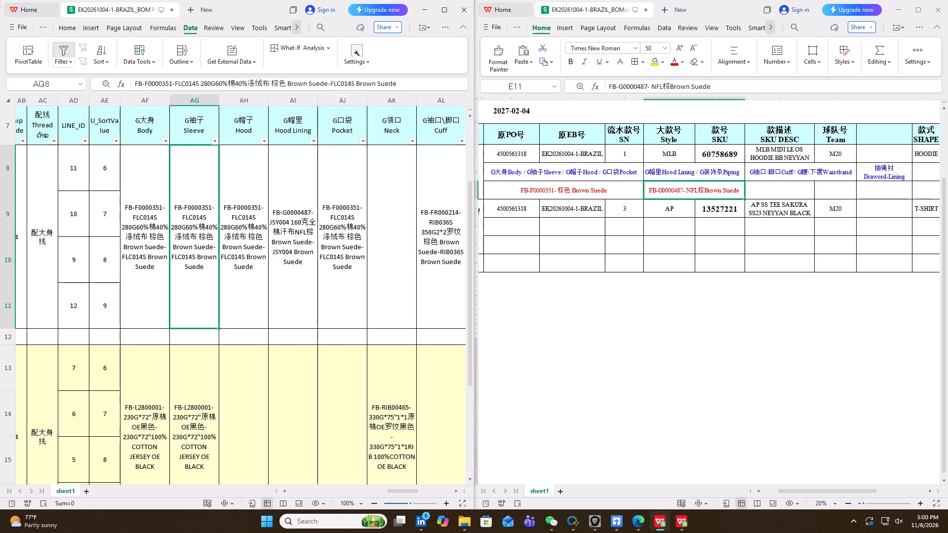
click(159, 210)
click(196, 208)
click(157, 213)
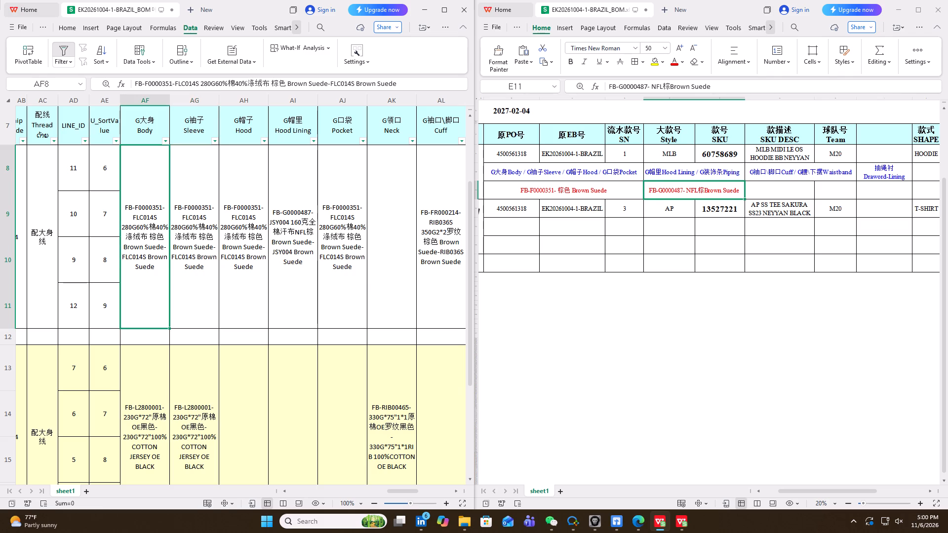
click(203, 209)
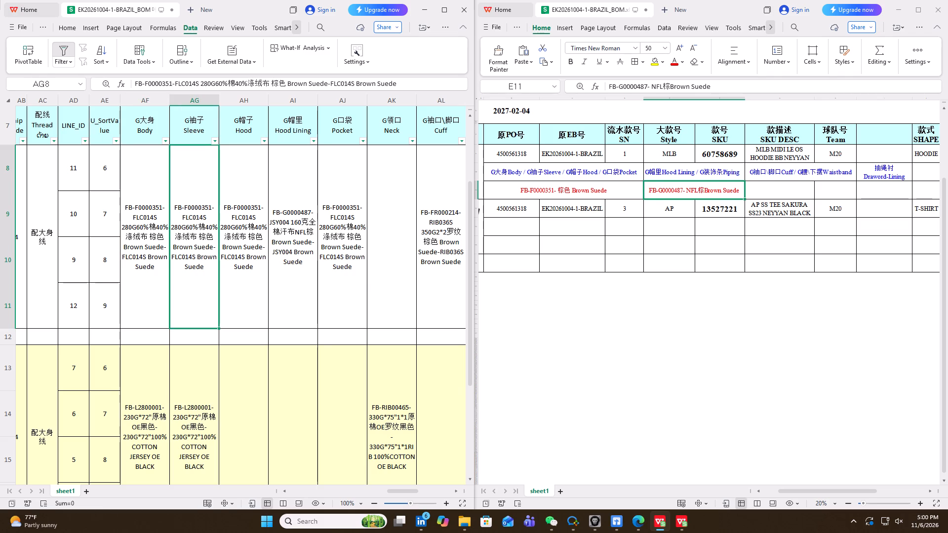
click(237, 211)
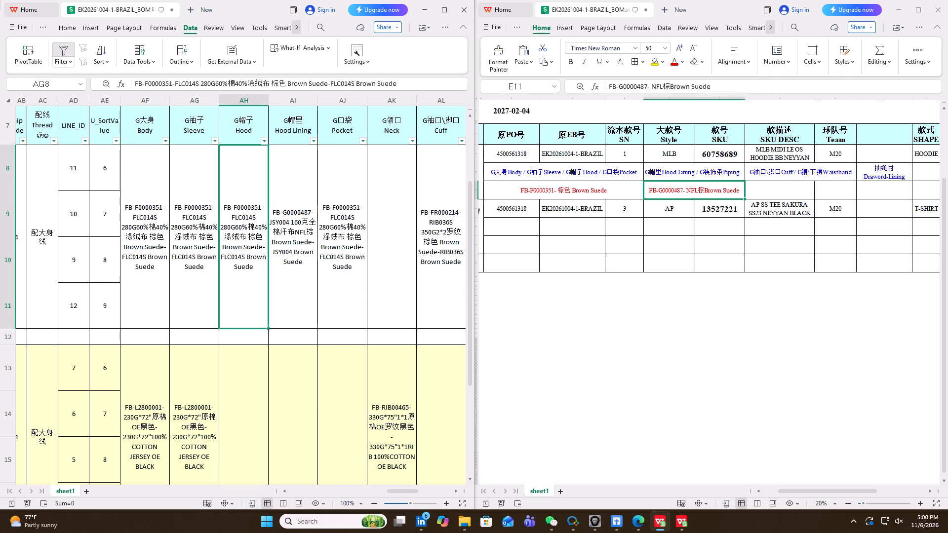
click(343, 209)
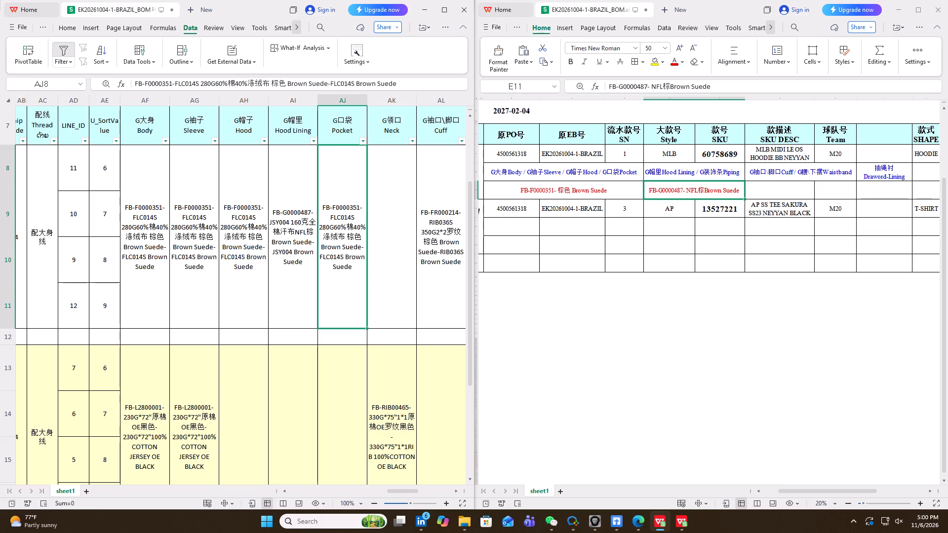
Compare the first style's G帽里 Hood Lining fabric with its G装饰条 Piping fabric in the BOM.
click(301, 233)
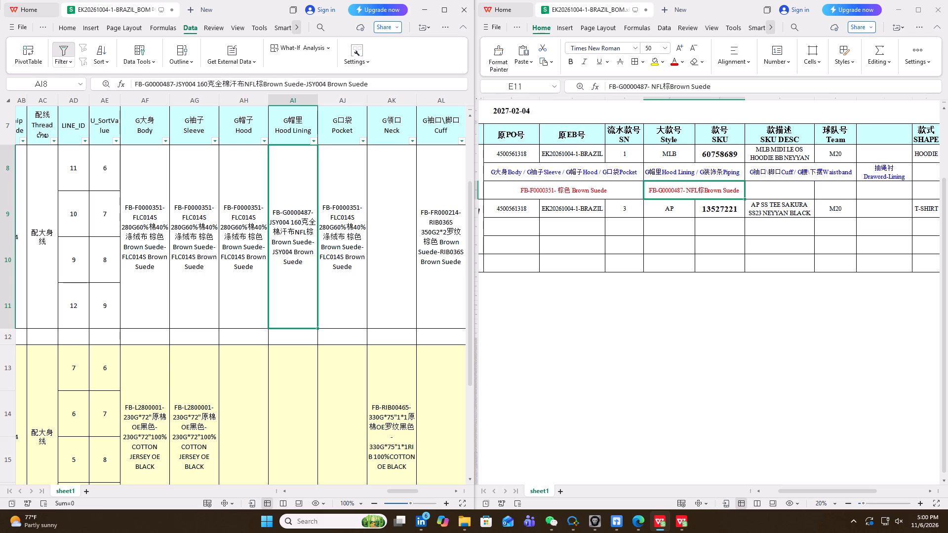
drag(395, 488, 404, 490)
drag(404, 490, 405, 490)
drag(403, 492, 412, 493)
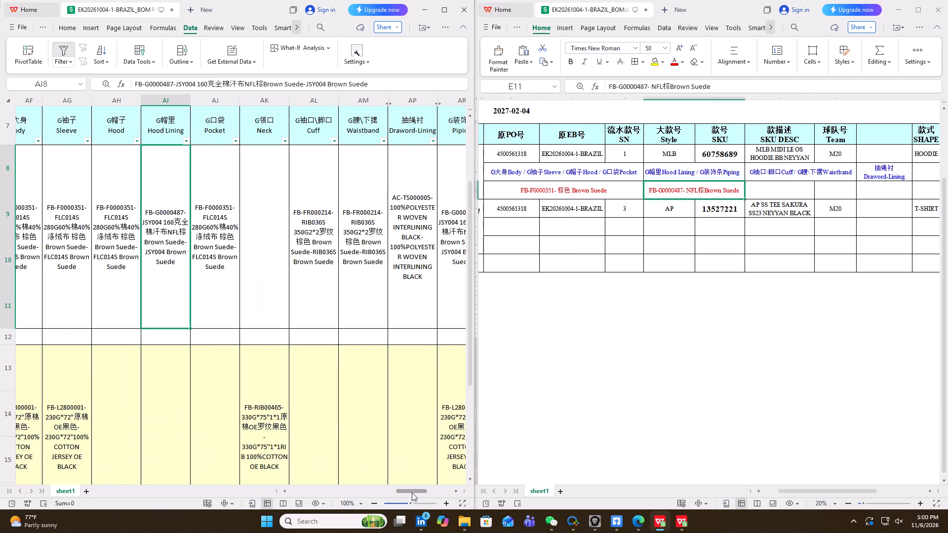
drag(412, 493, 416, 494)
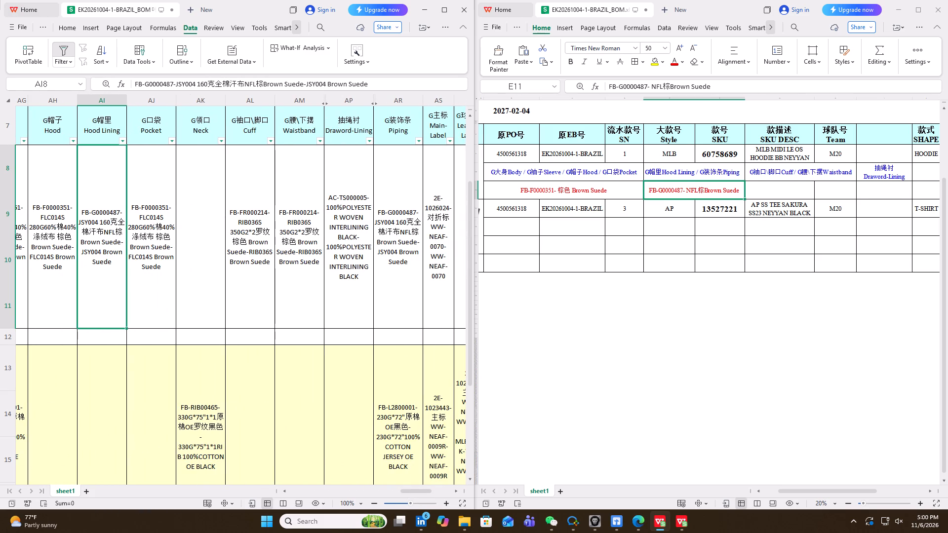
click(399, 248)
click(113, 253)
click(397, 239)
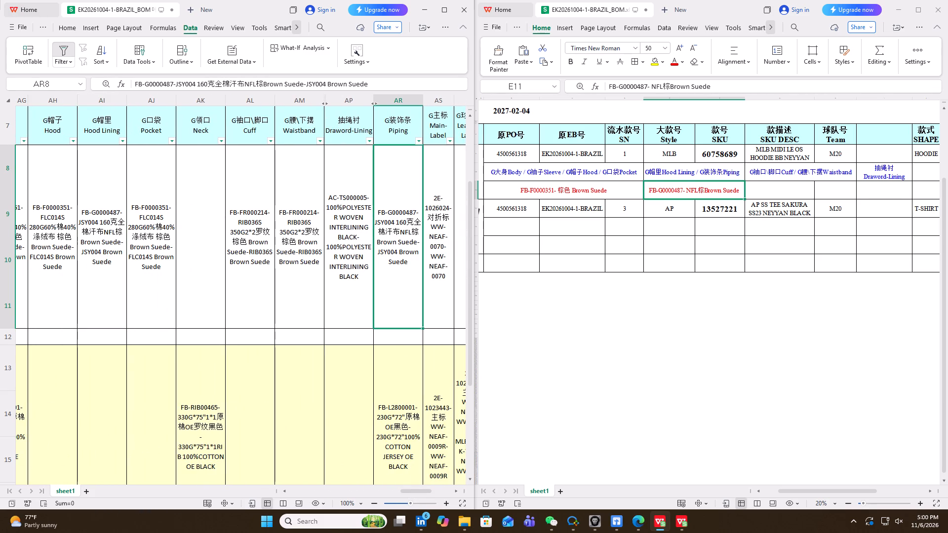
click(153, 246)
click(108, 247)
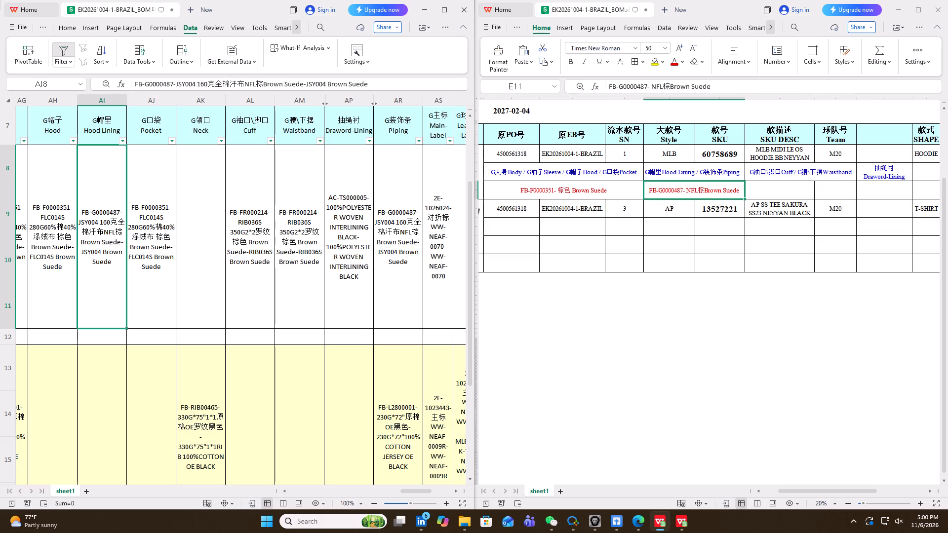
click(403, 236)
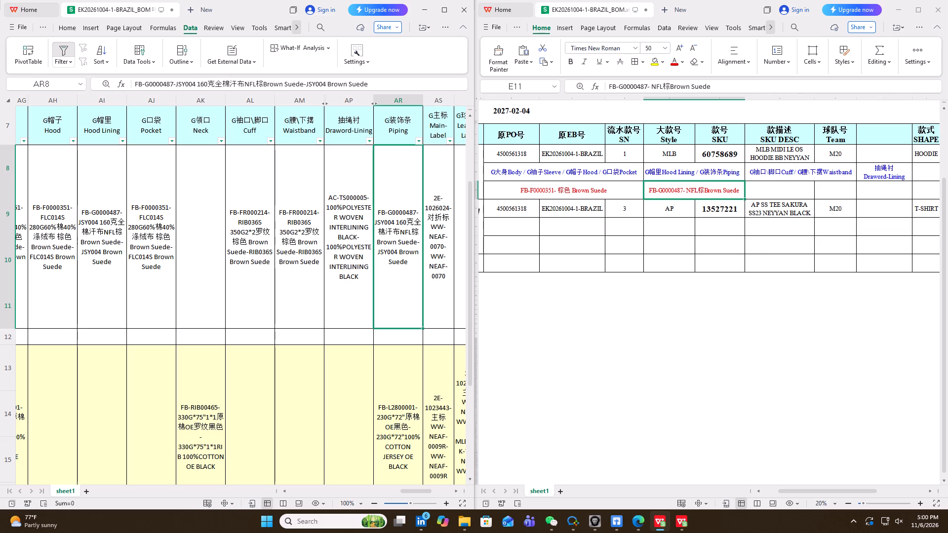
Fill G11 with the code and colour "FB-FR000214- 棕色 Brown Suede", copied from the BOM's G袖口\脚口 Cuff column.
click(249, 245)
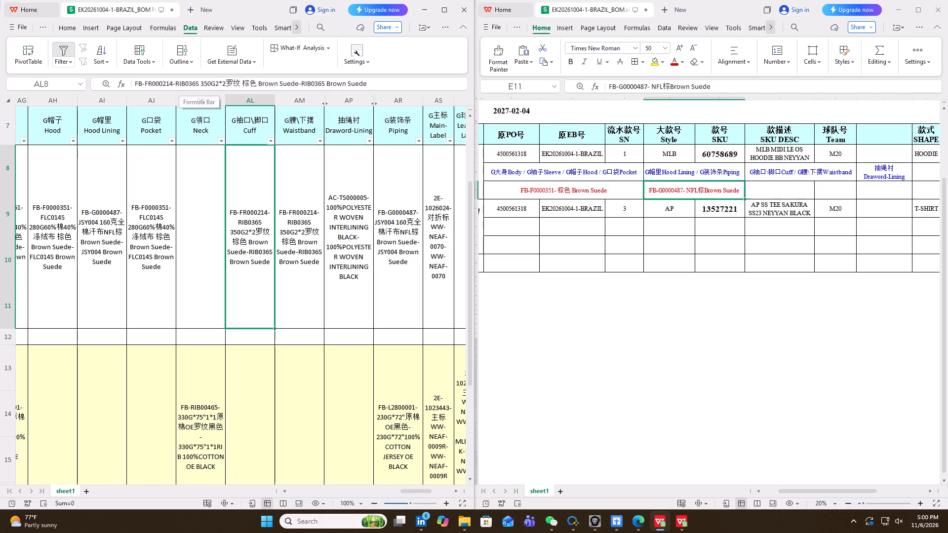
drag(176, 85, 126, 85)
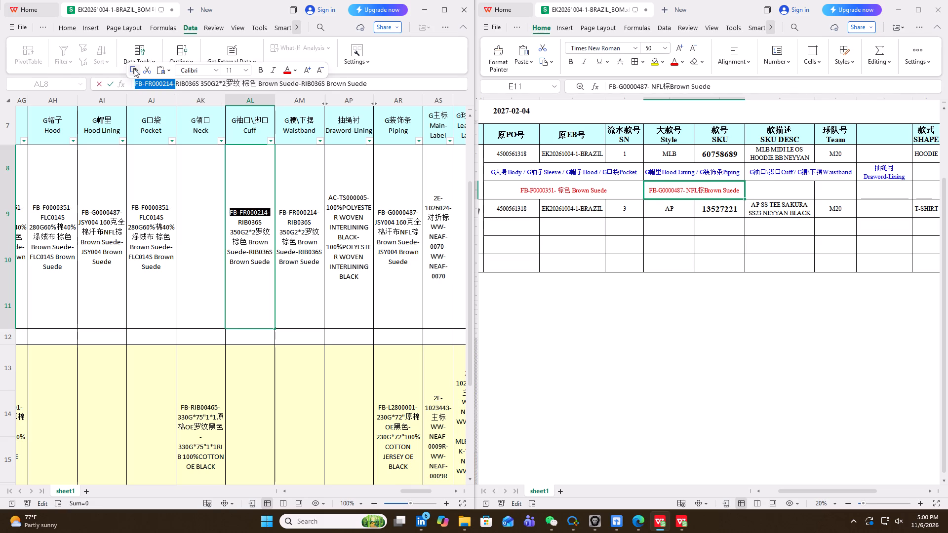
click(134, 69)
click(763, 188)
double_click(772, 189)
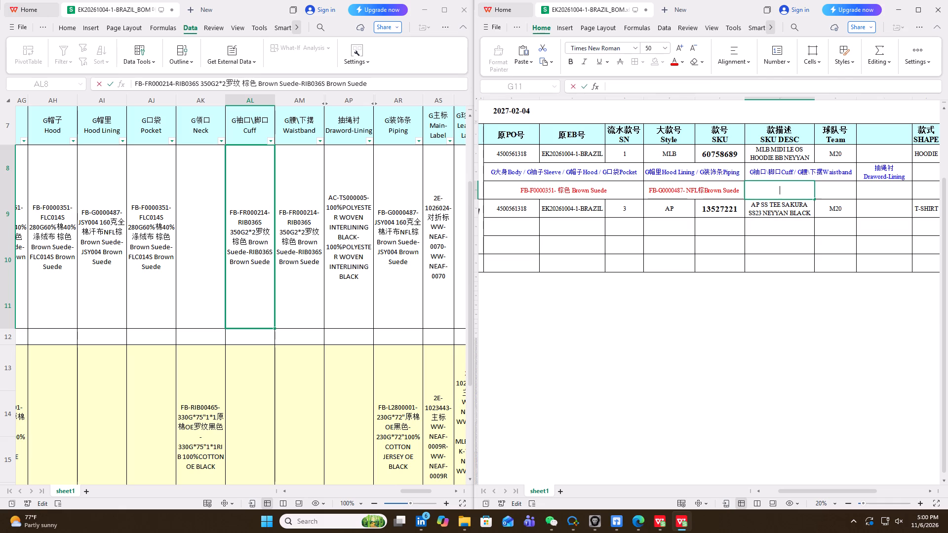
key(ctrl+v)
drag(243, 83, 260, 86)
drag(244, 80, 256, 81)
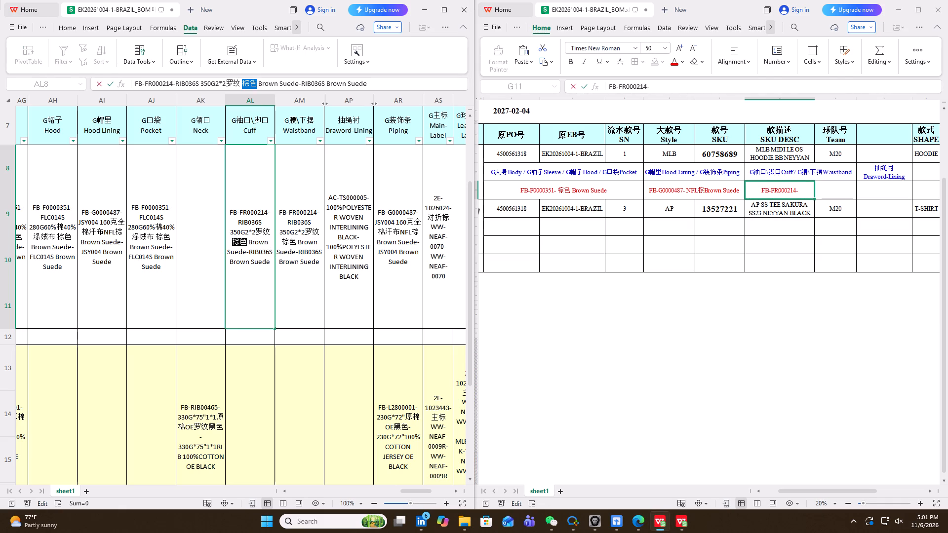
drag(256, 81, 299, 83)
click(305, 65)
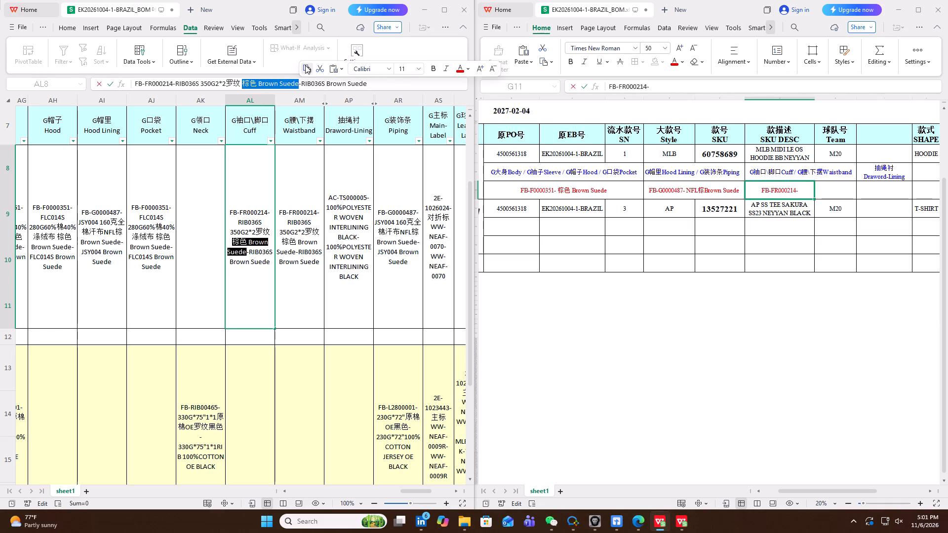
double_click(806, 189)
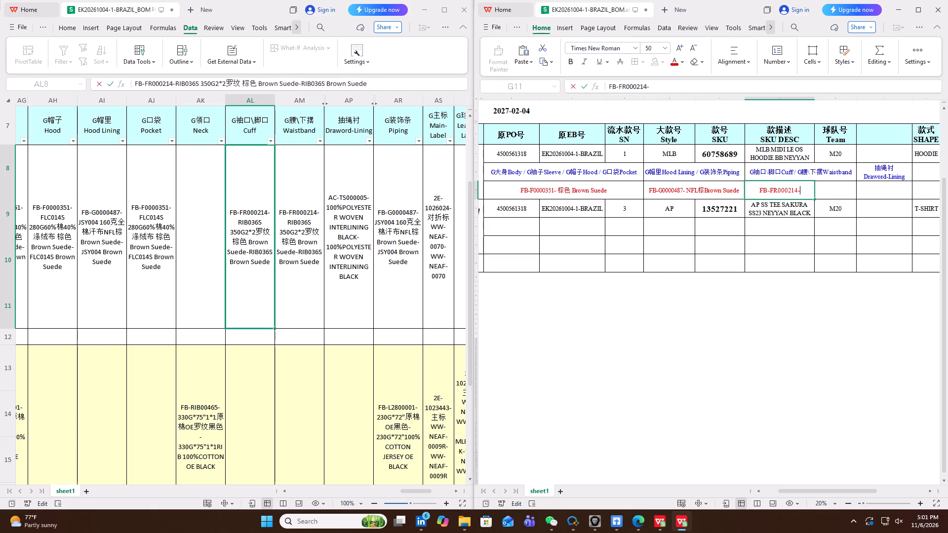
key(space)
key(ctrl+v)
click(841, 192)
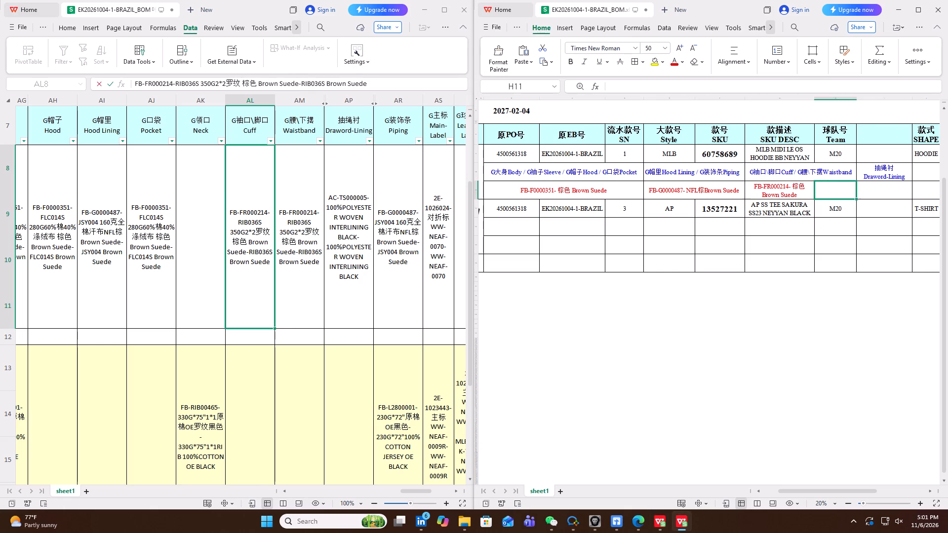
Merge and centre the fabric code "FB-FR000214- 棕色 Brown Suede" across G11:H11, beneath the Cuff / Waistband label.
drag(773, 190, 835, 185)
right_click(835, 185)
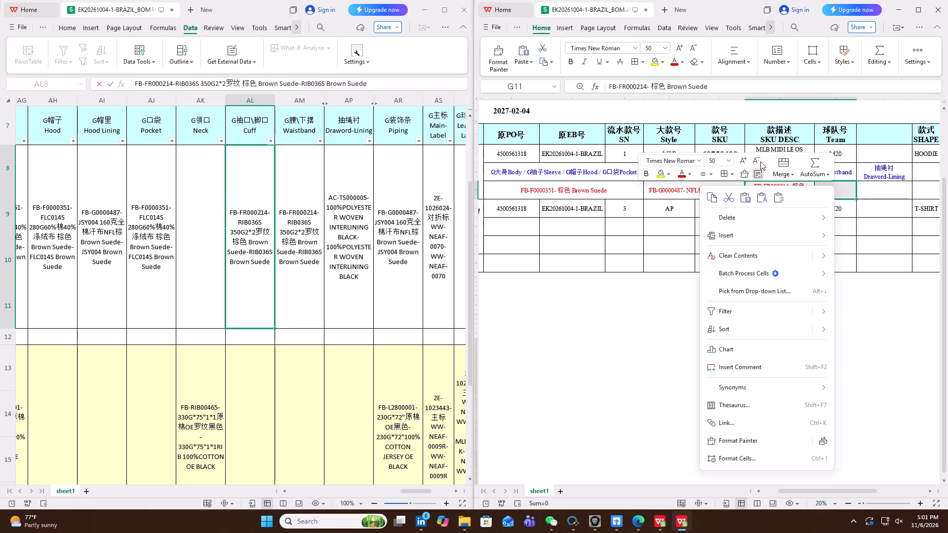
click(777, 159)
Fill I11, beneath the Draword-Lining label, with the material code "AC-TS000005-" copied from the first style's 抽绳衬 Draword-Lining cell in the BOM.
click(871, 192)
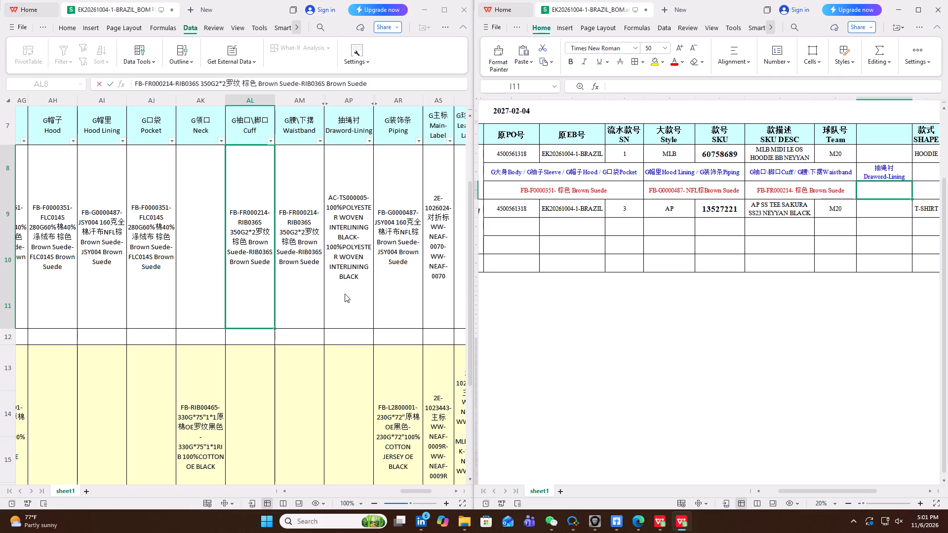
click(342, 247)
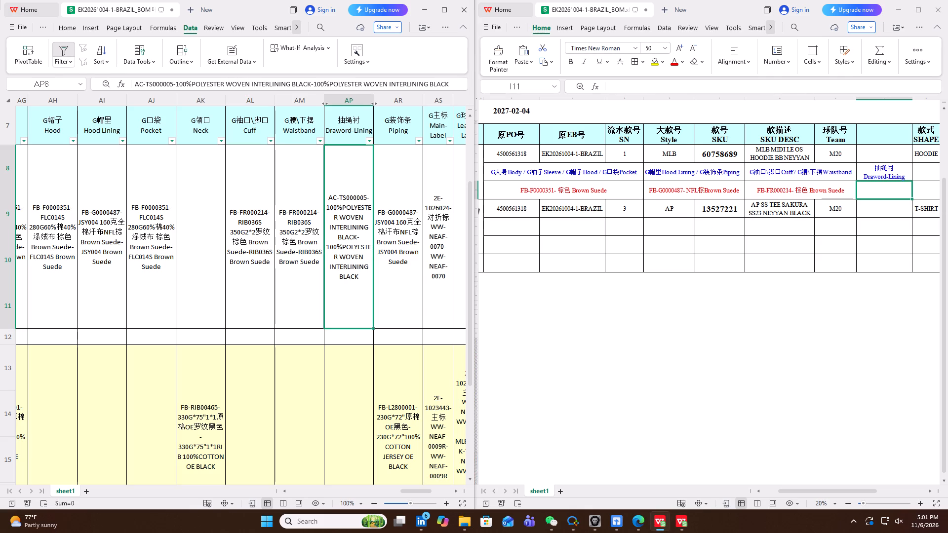
drag(176, 84, 169, 86)
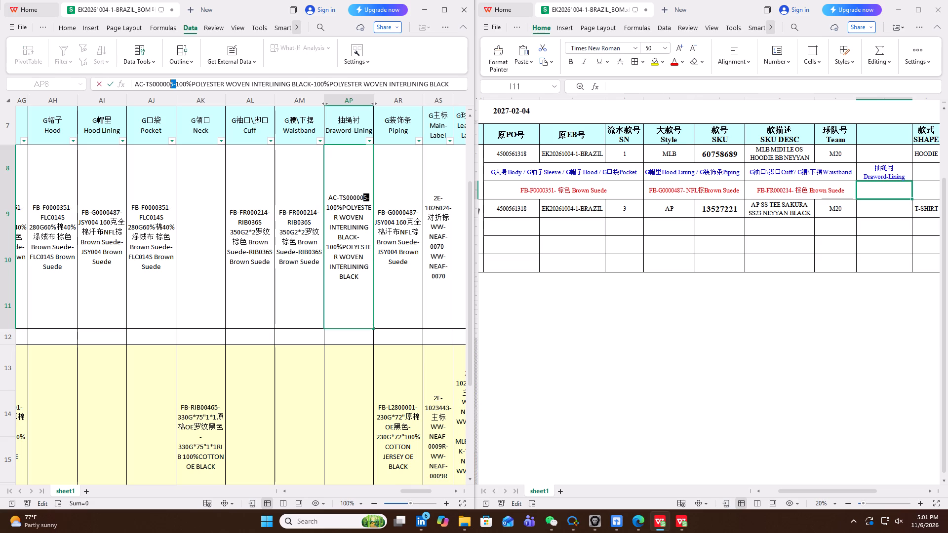
drag(169, 86, 131, 87)
click(137, 72)
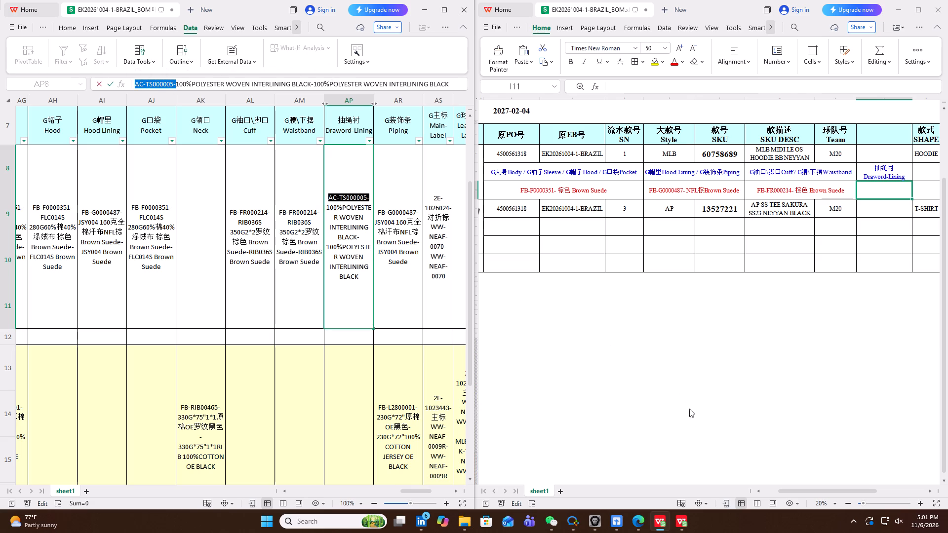
drag(796, 490, 815, 487)
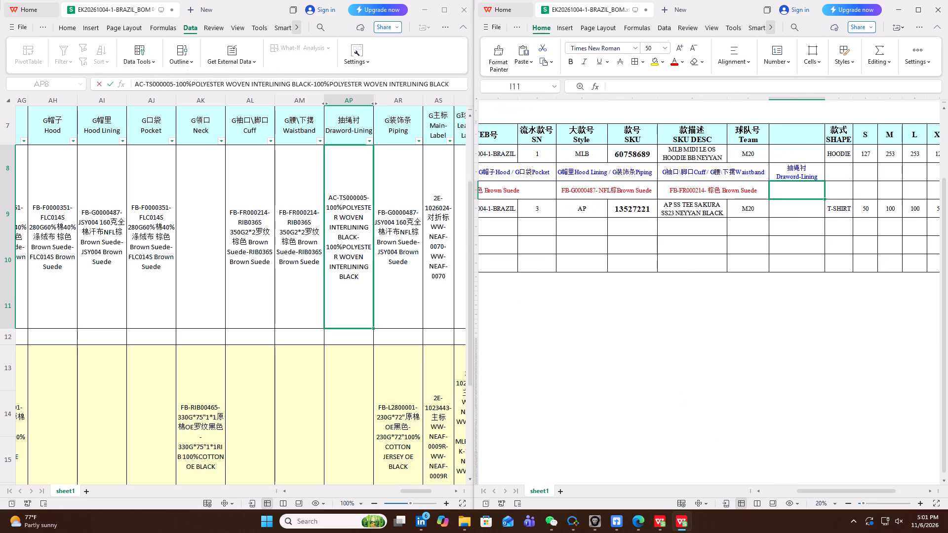
click(791, 189)
key(ctrl+v)
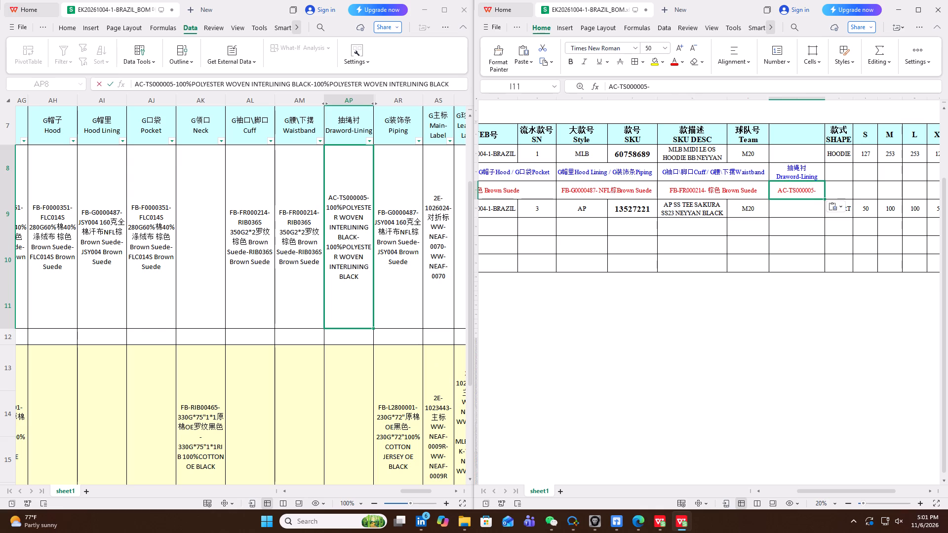
In the browser's translator, translate "black" from English to Simplified Chinese, copy the translation, and return to the spreadsheets.
click(633, 519)
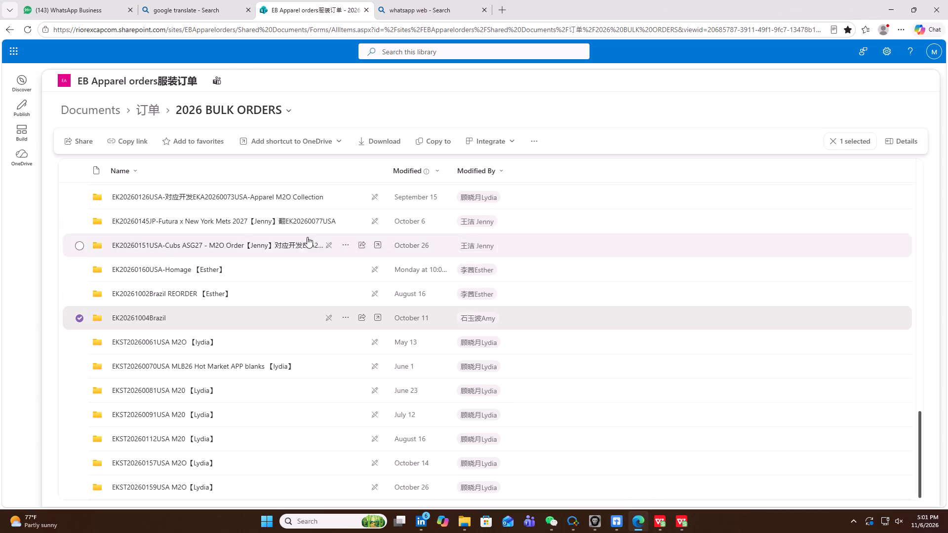
click(161, 9)
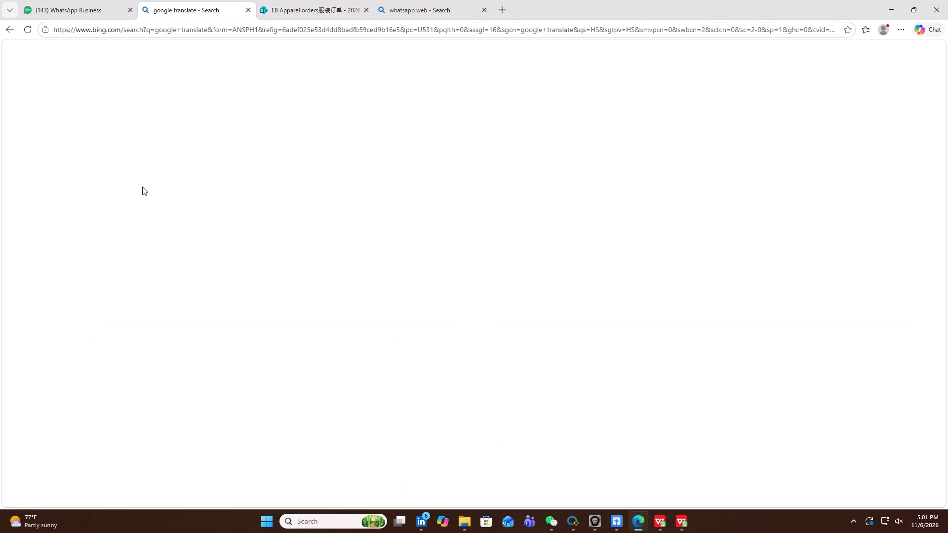
click(210, 163)
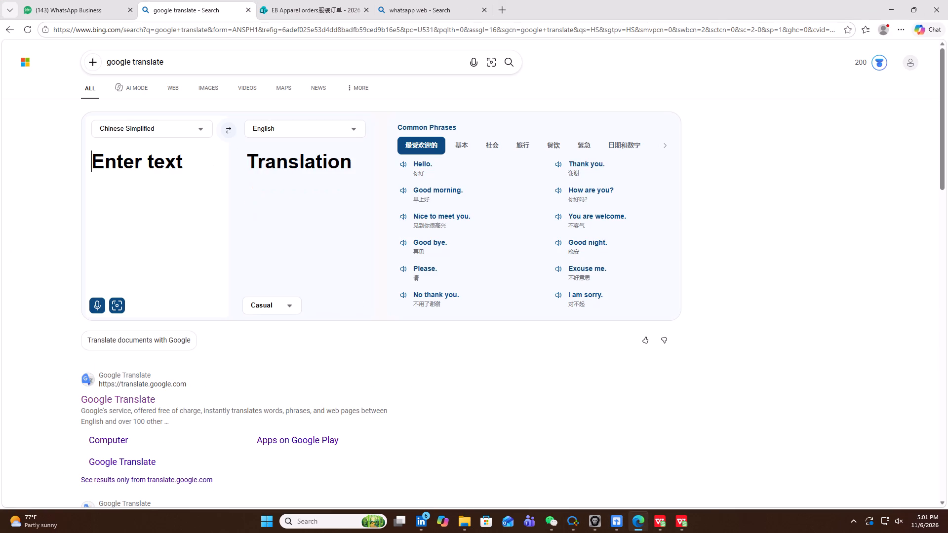
click(228, 127)
click(125, 163)
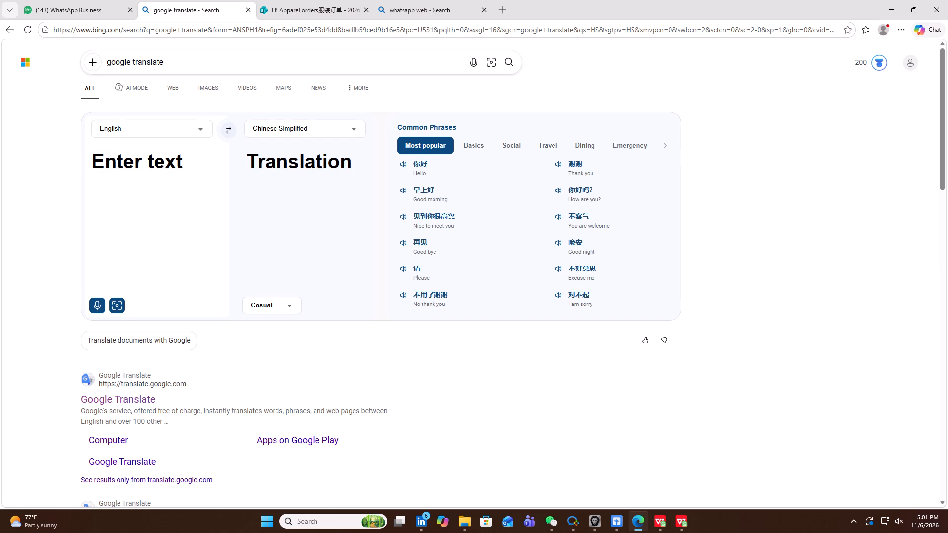
text(black)
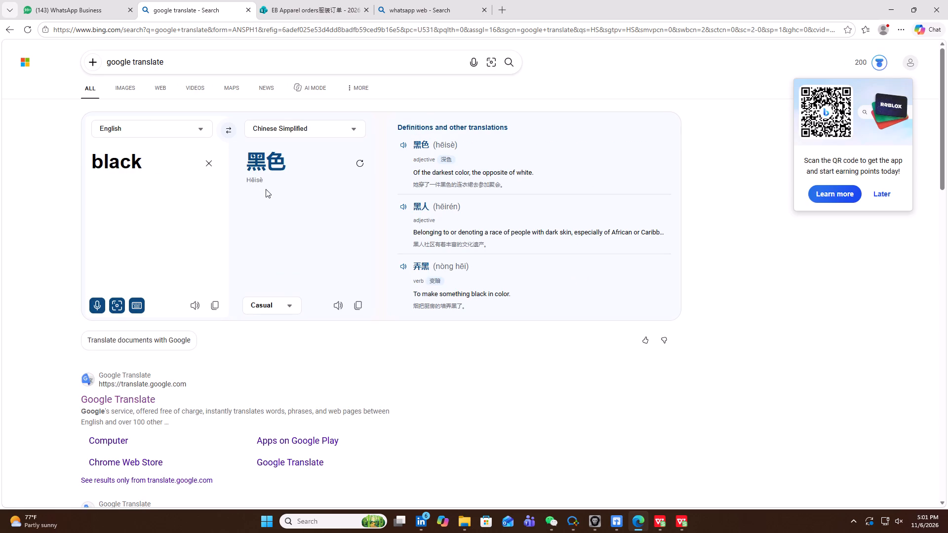
click(267, 163)
key(ctrl+c)
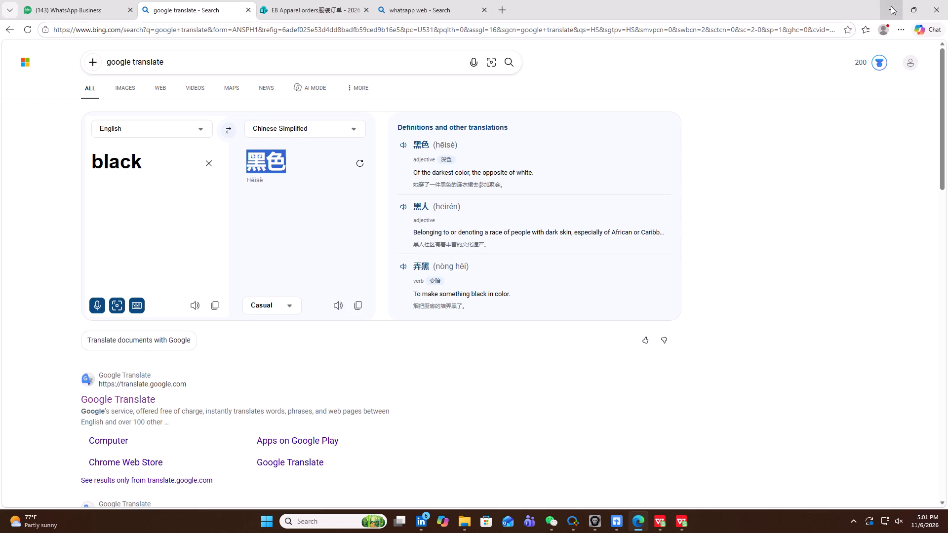
click(891, 6)
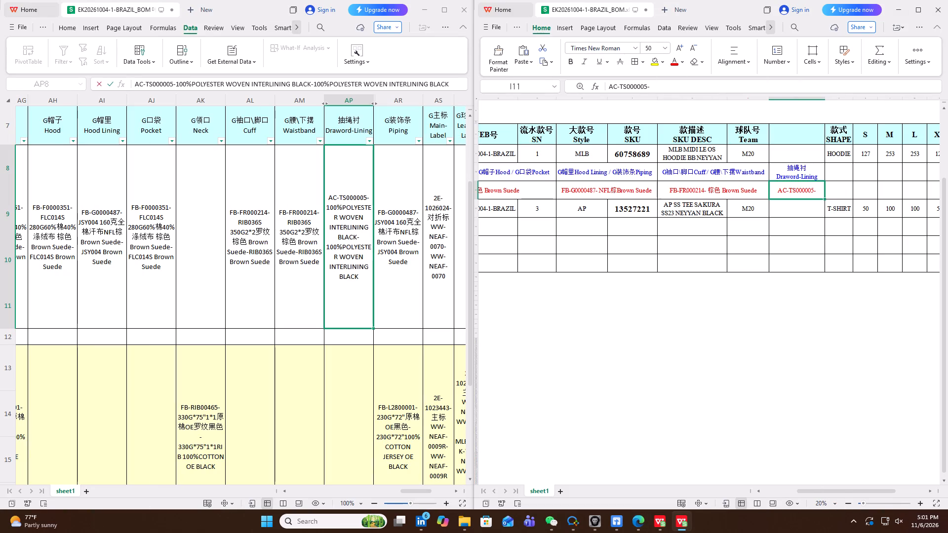
Append the colour "黑色 Black" to the code in I11, making it "AC-TS000005- 黑色 Black".
double_click(820, 190)
key(space)
key(ctrl+v)
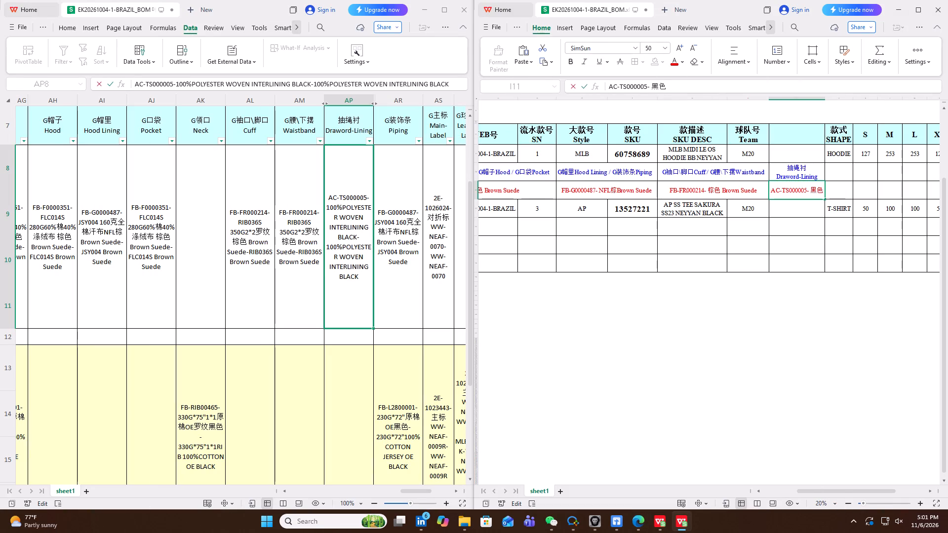
text(lack)
click(796, 212)
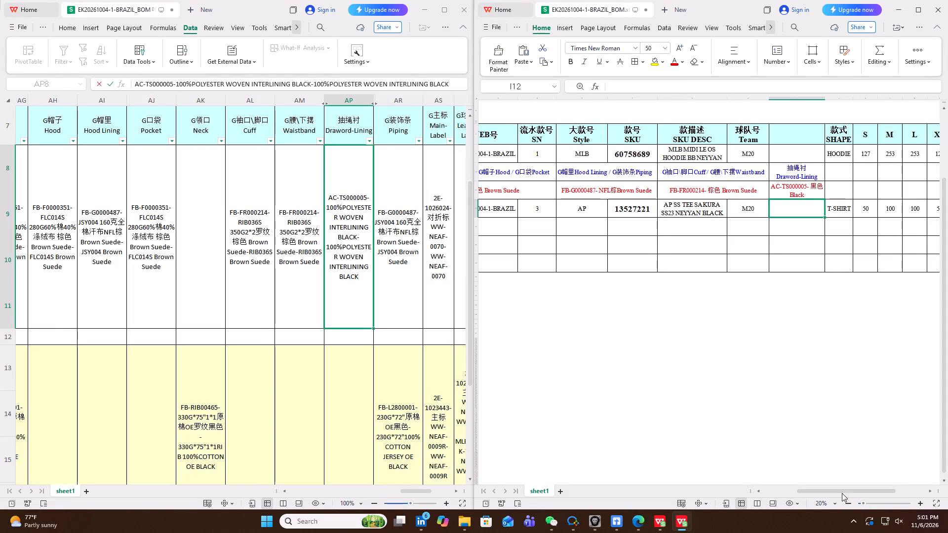
Freeze the BOM sheet's top rows through header row 7, keeping the columns free to scroll.
drag(843, 492, 797, 492)
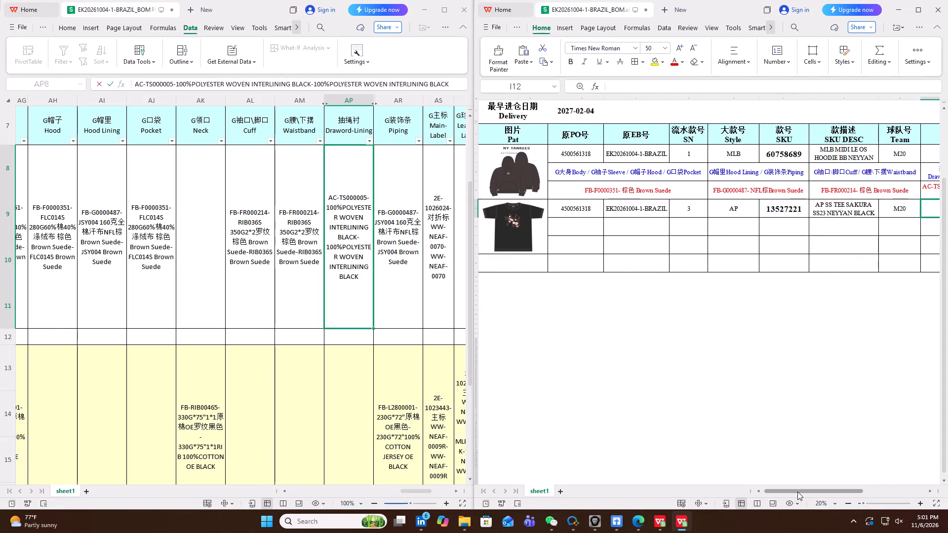
drag(797, 492, 793, 492)
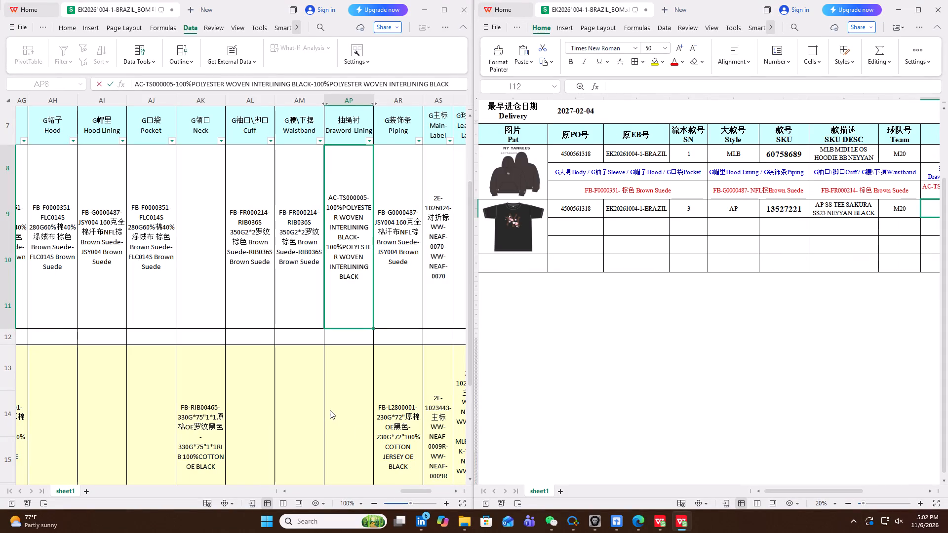
drag(413, 491, 393, 489)
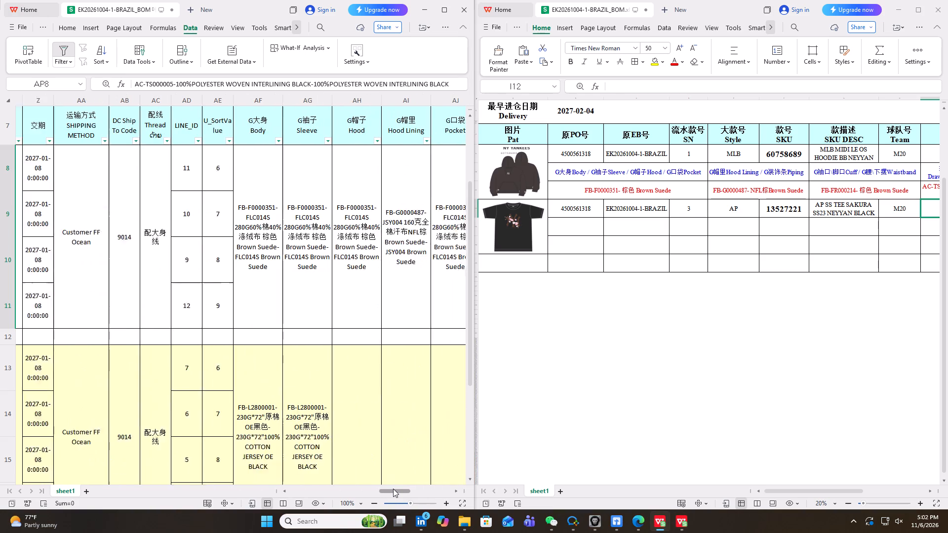
drag(393, 489, 394, 489)
scroll(379, 378, down, 1)
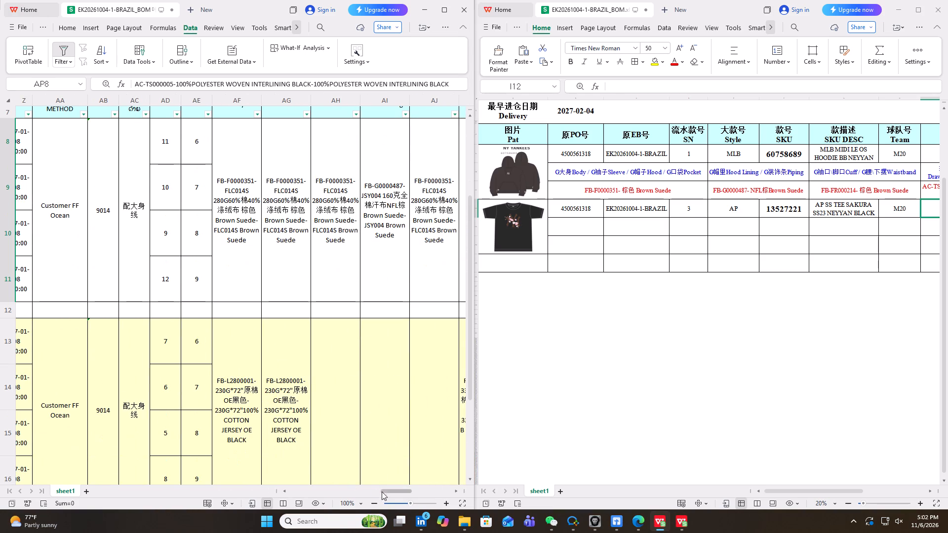
click(385, 491)
scroll(343, 355, up, 1)
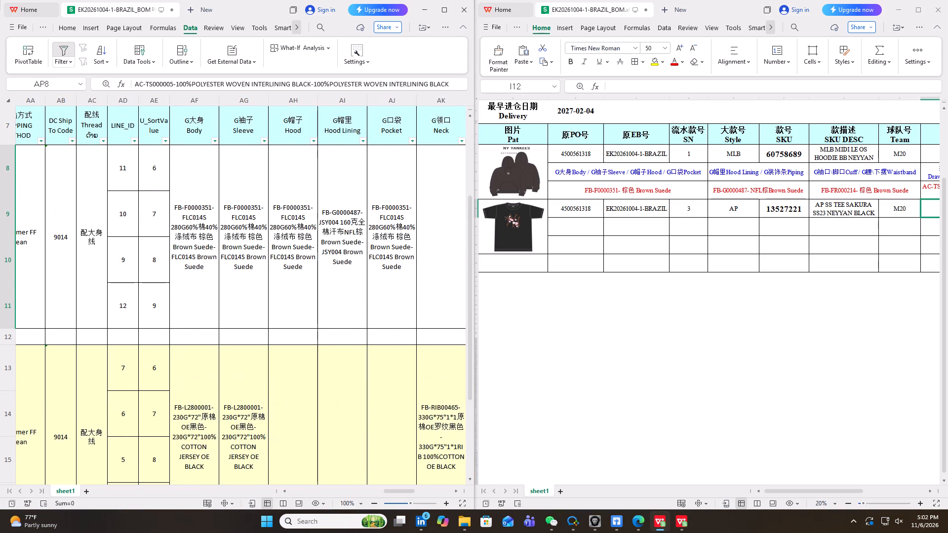
click(300, 176)
click(240, 29)
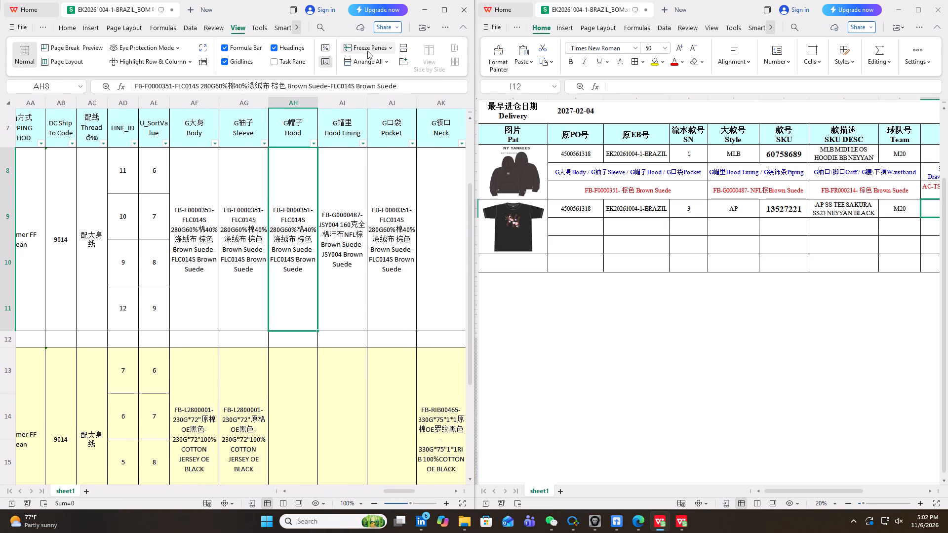
click(368, 50)
click(372, 83)
Examine the second style's fabrics in the BOM's yellow rows, from G大身 Body across to G领口 Neck and beyond.
scroll(334, 279, down, 1)
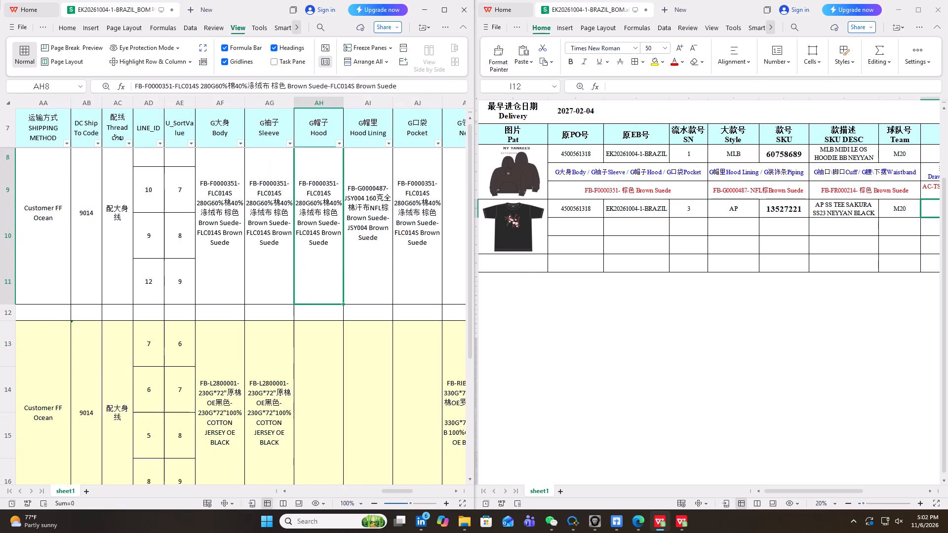
scroll(334, 279, down, 3)
drag(395, 493, 407, 494)
drag(403, 489, 411, 490)
drag(404, 489, 407, 489)
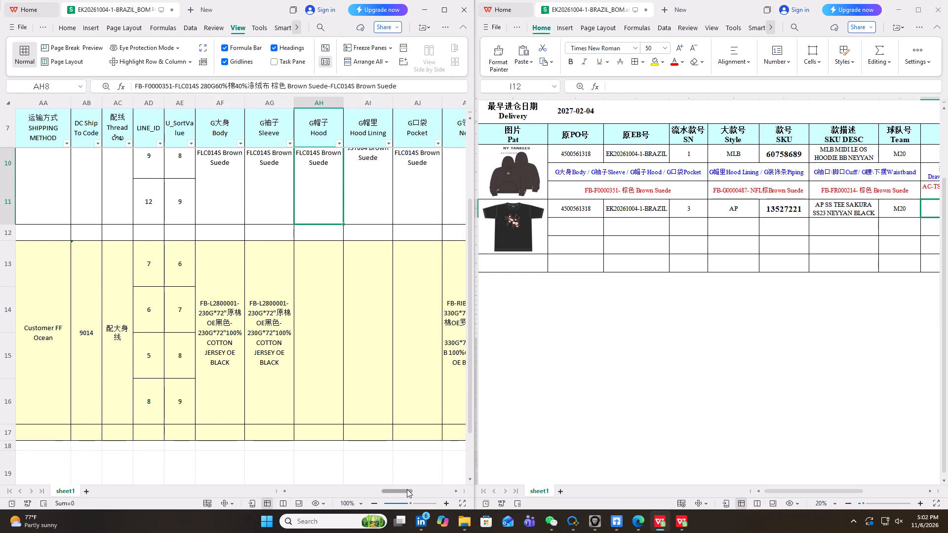
drag(407, 489, 412, 490)
click(411, 491)
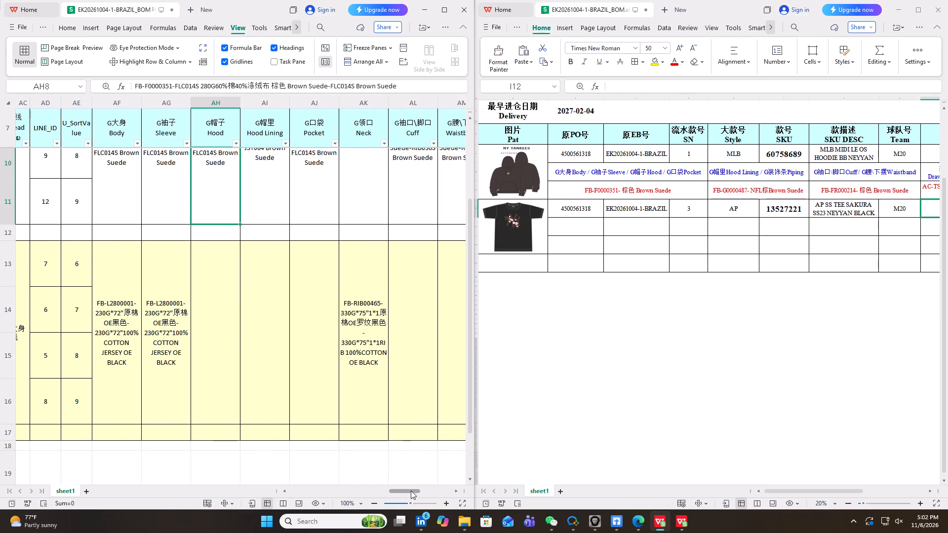
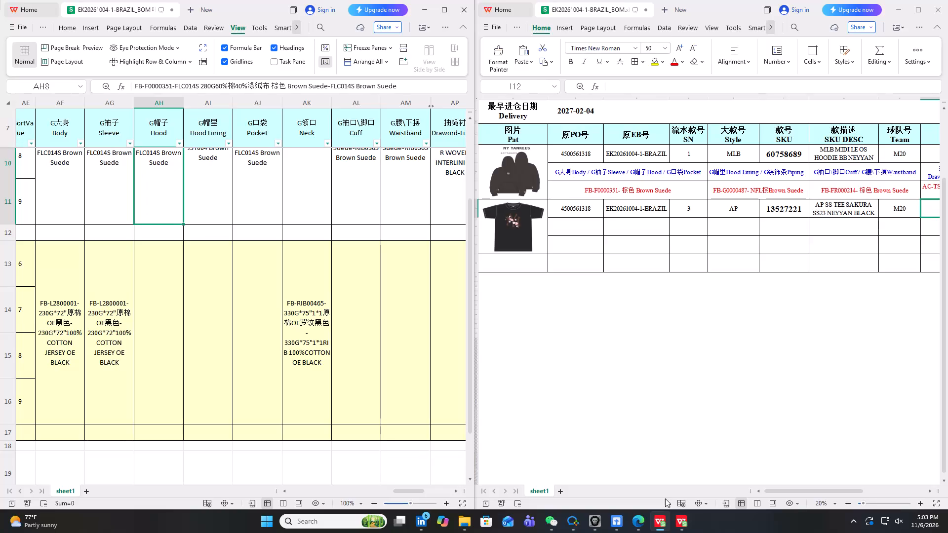
Copy the header text "G大身 Body" from BOM cell AF7 into B13 of the order sheet, under the second style.
drag(417, 491, 428, 493)
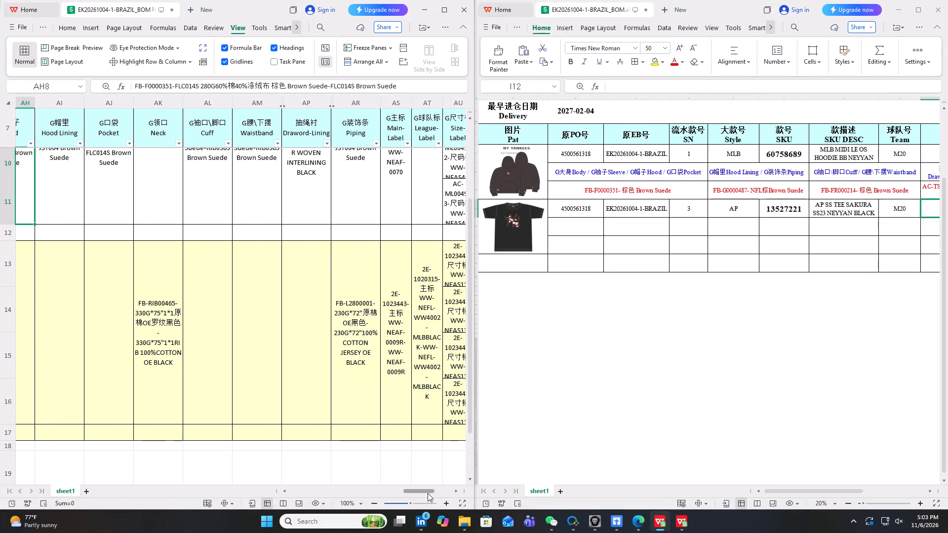
drag(428, 493, 433, 495)
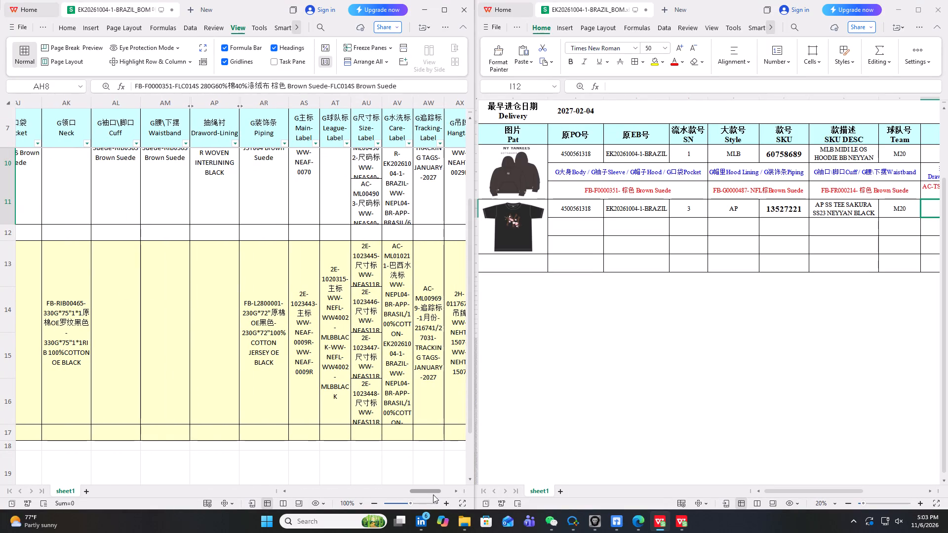
drag(433, 495, 416, 495)
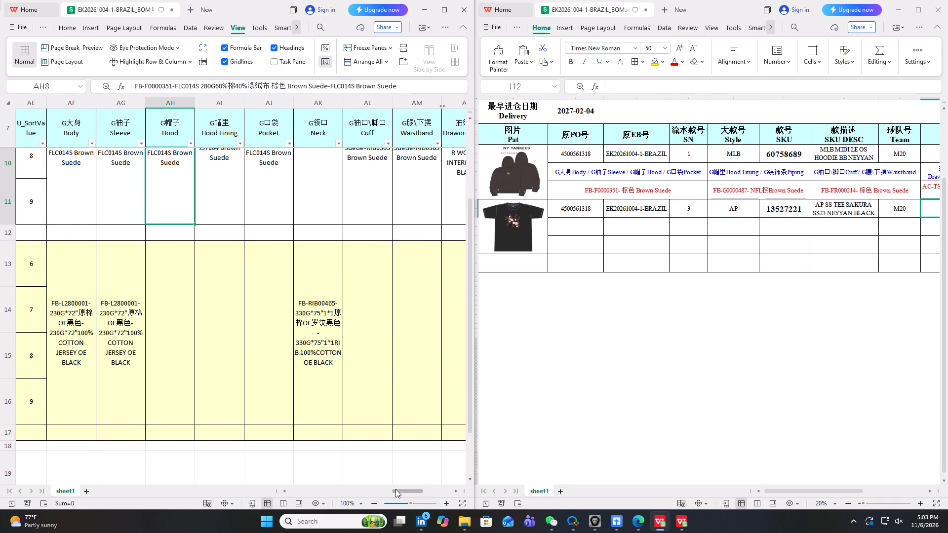
click(396, 489)
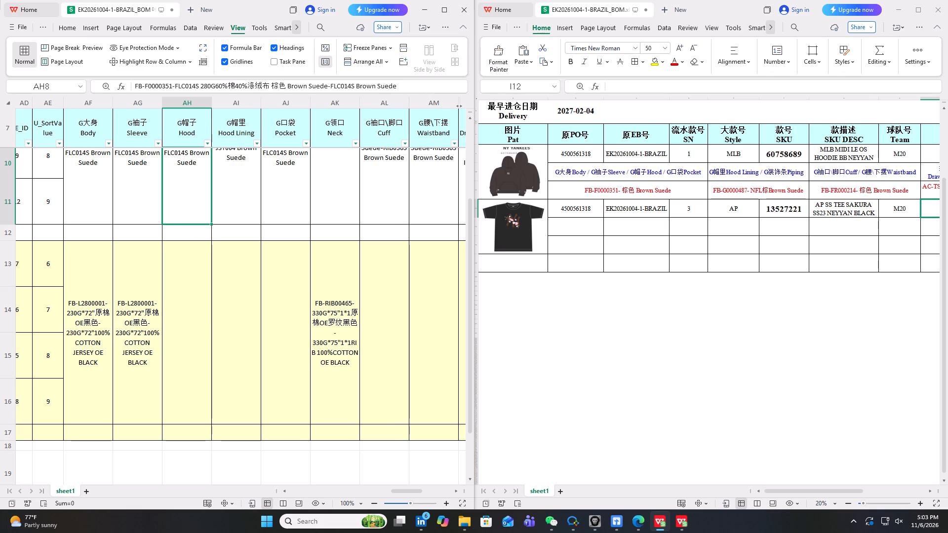
double_click(98, 132)
drag(100, 134, 79, 134)
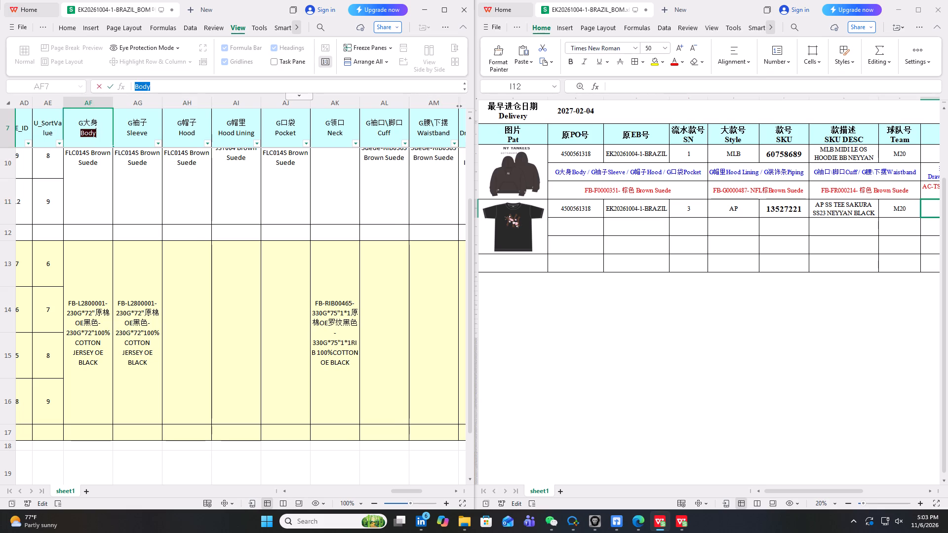
drag(79, 134, 61, 120)
click(87, 107)
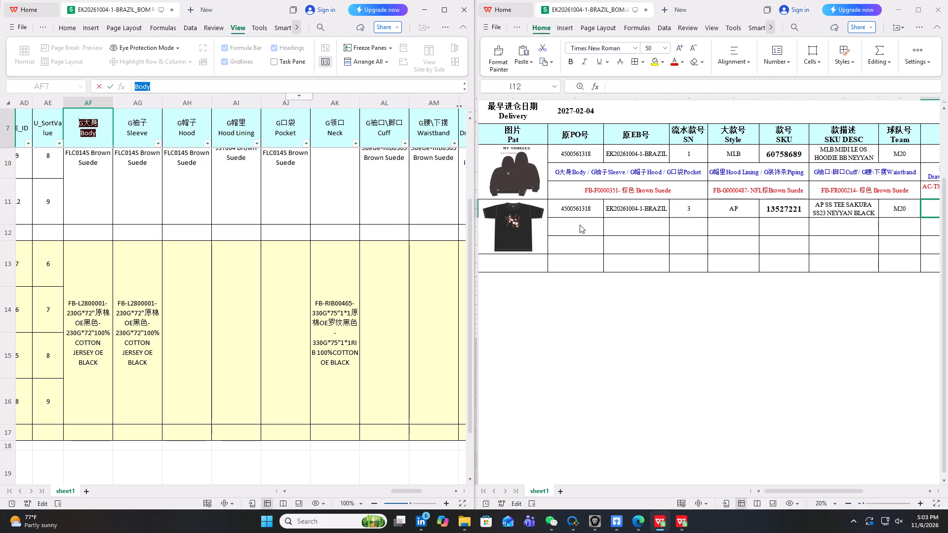
click(579, 225)
drag(822, 492, 679, 465)
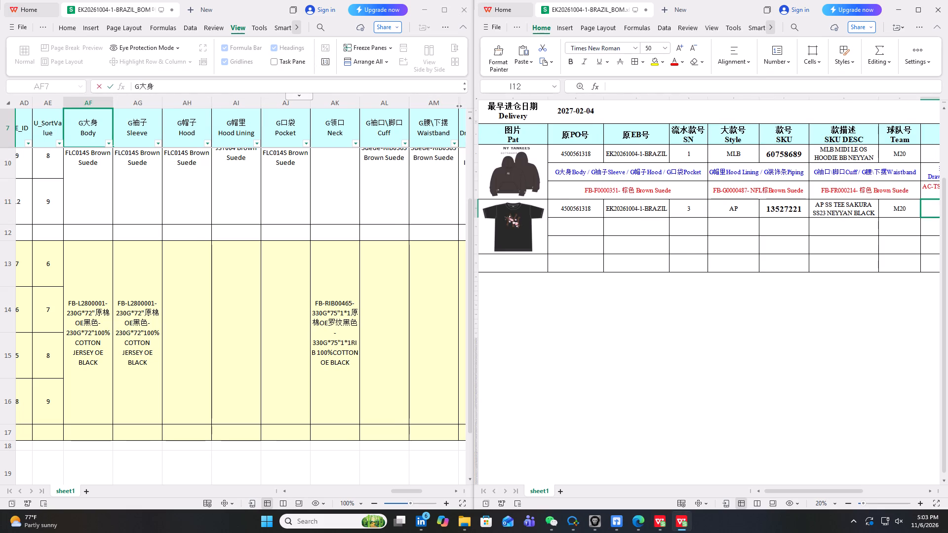
double_click(577, 226)
key(ctrl+v)
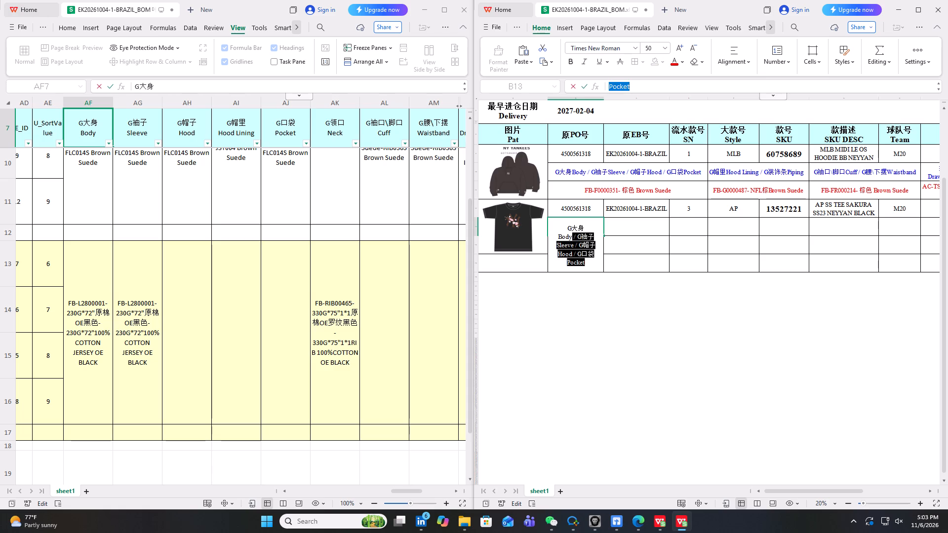
Append " / G袖子 Sleeve" to the body label in B13, leaving out the hood and pocket parts.
key(space)
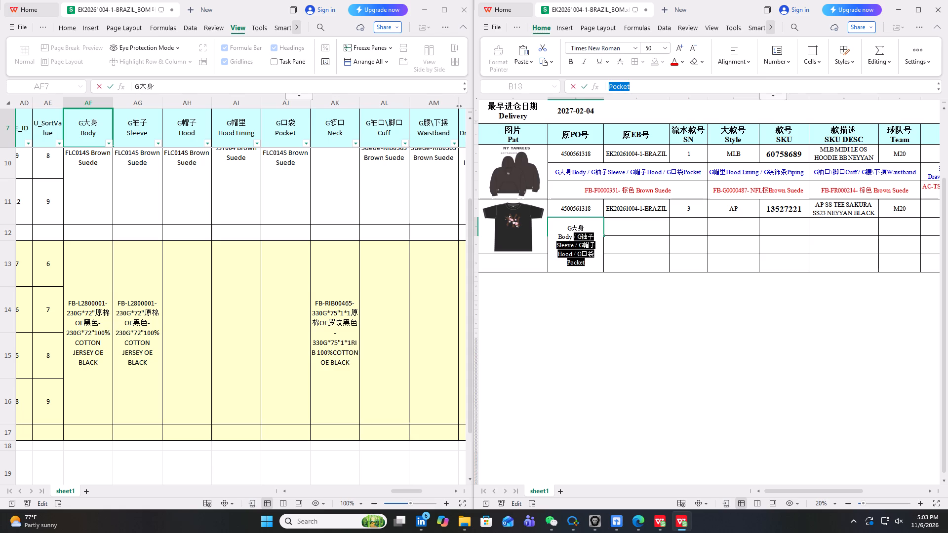
key(BackSpace)
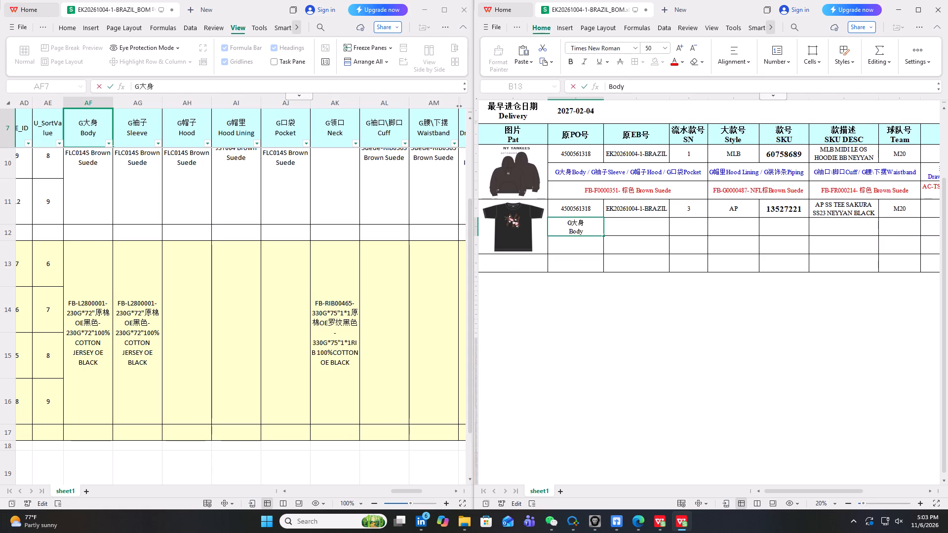
text(/)
key(space)
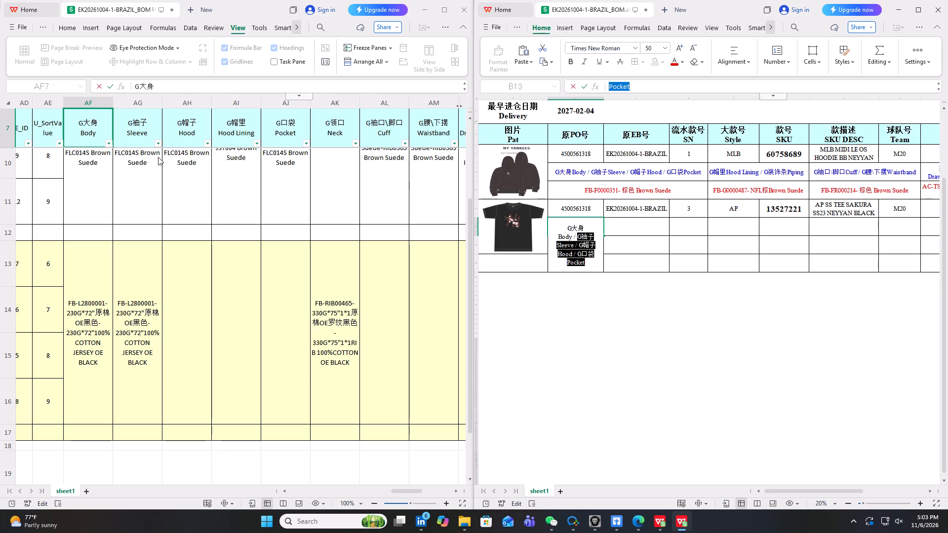
click(574, 245)
drag(576, 246, 596, 262)
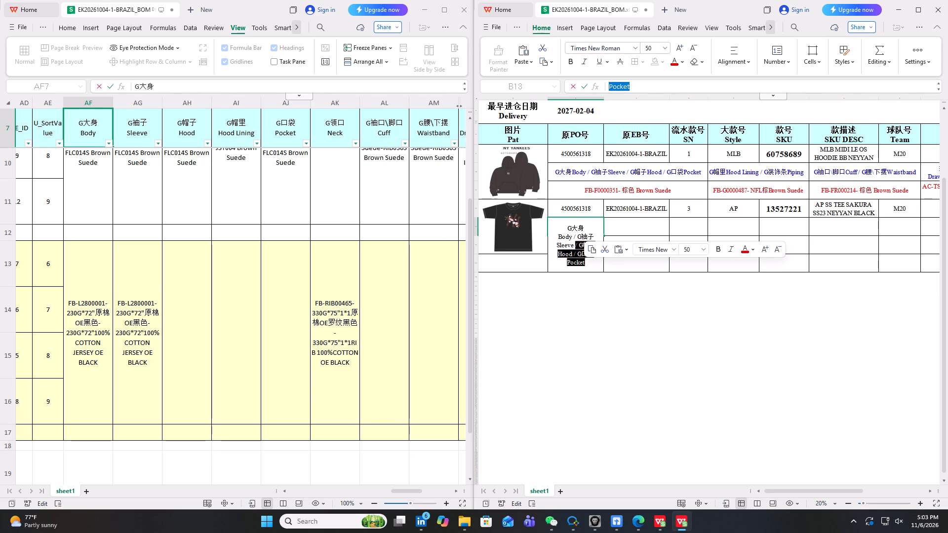
key(BackSpace)
key(BackSpace)
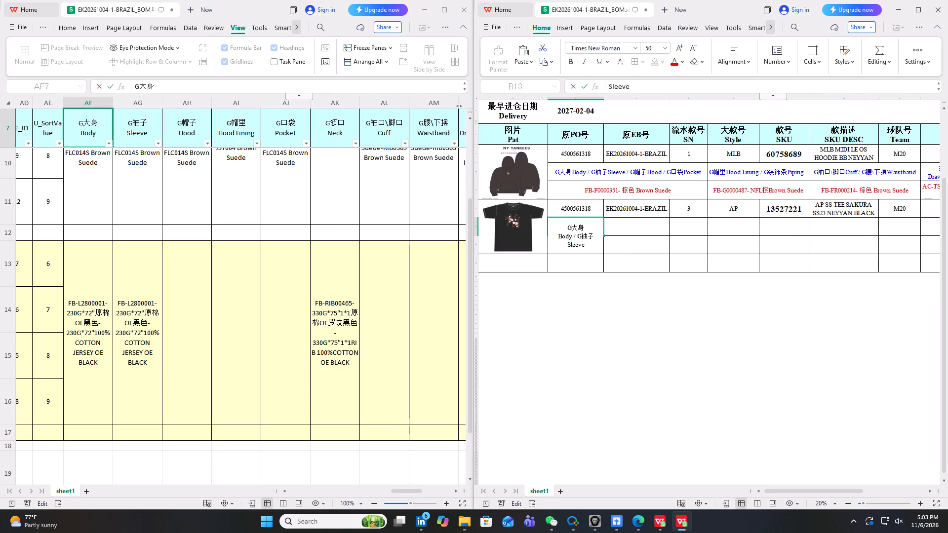
click(627, 225)
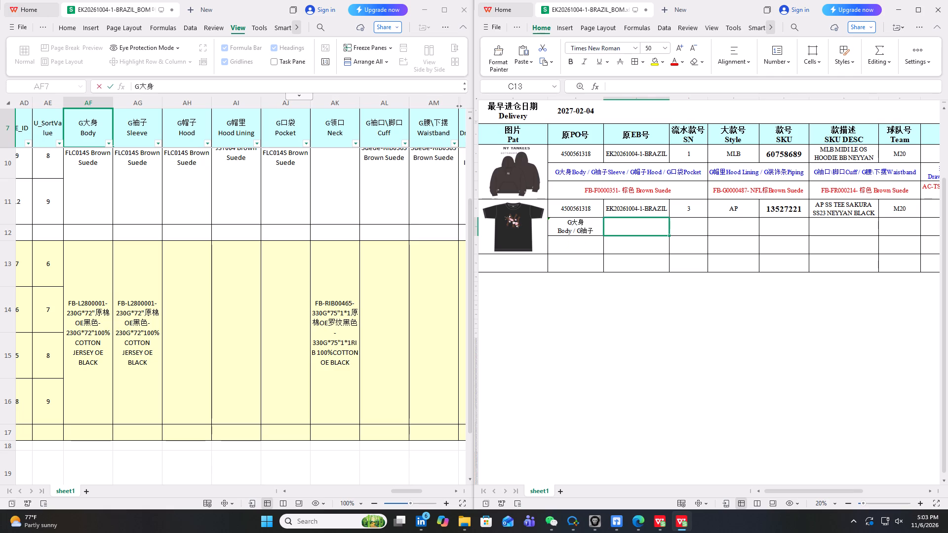
Merge B13 with C13 and turn off text wrapping so the body and sleeve label sits on one line.
drag(578, 227, 615, 232)
right_click(616, 227)
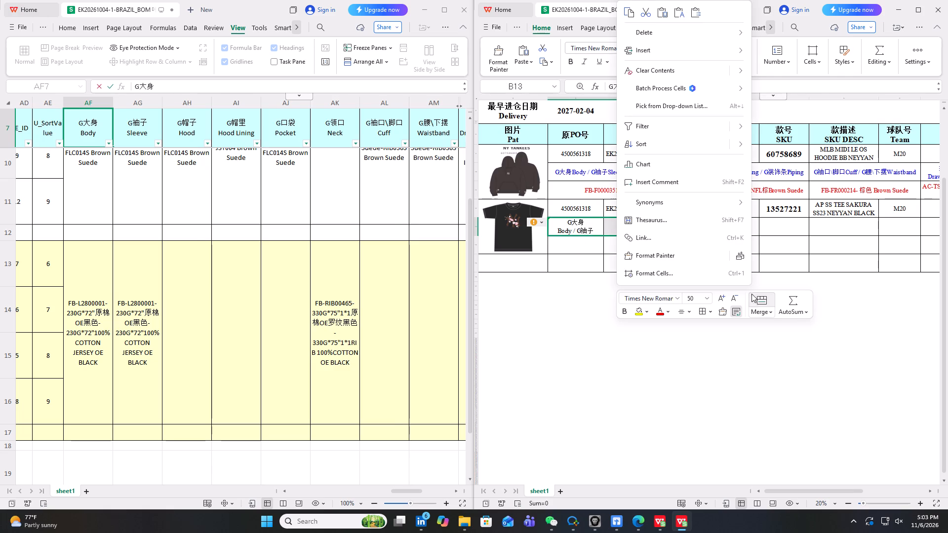
click(757, 300)
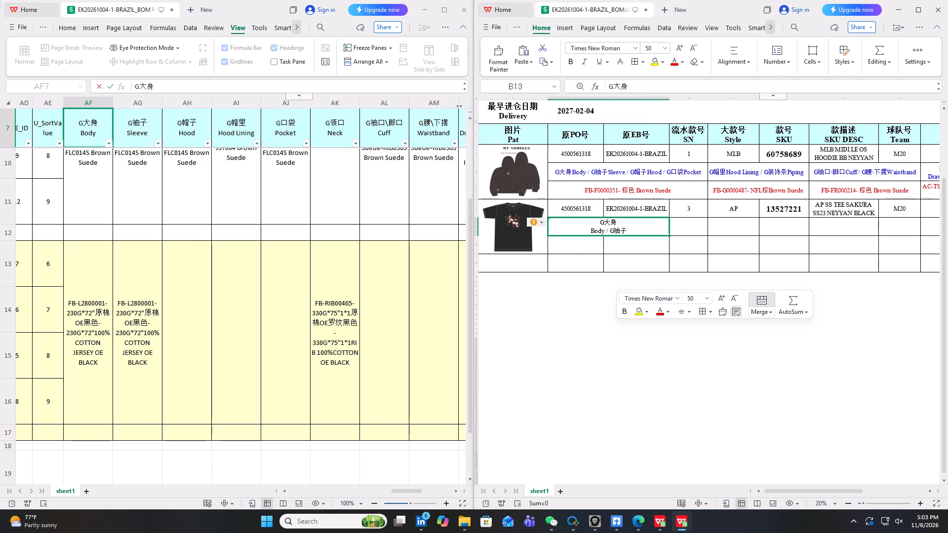
click(735, 311)
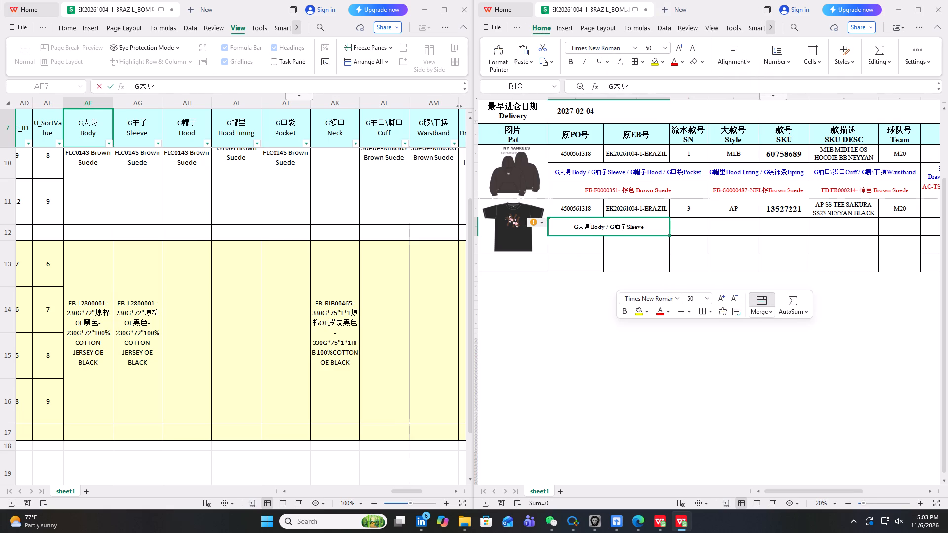
double_click(655, 231)
click(632, 245)
key(BackSpace)
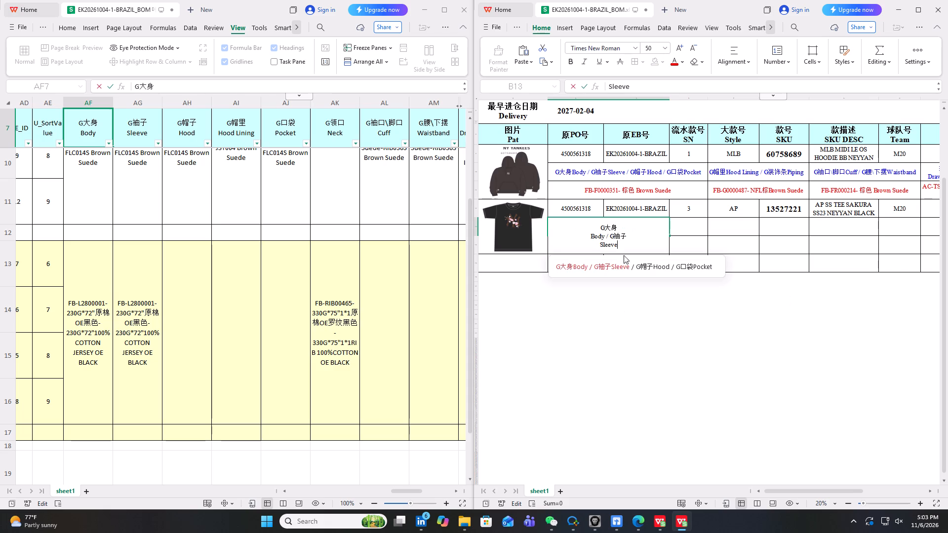
click(694, 226)
click(637, 225)
right_click(629, 226)
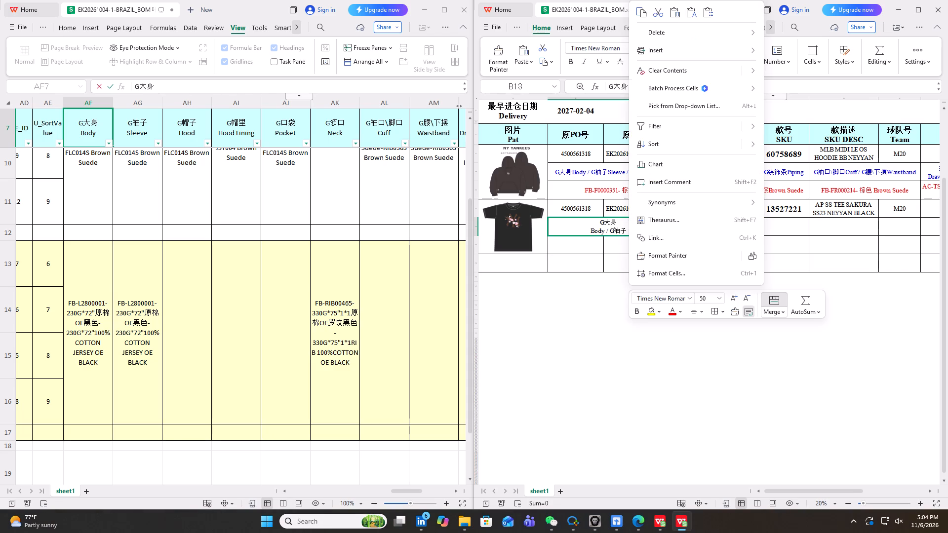
click(746, 312)
click(606, 228)
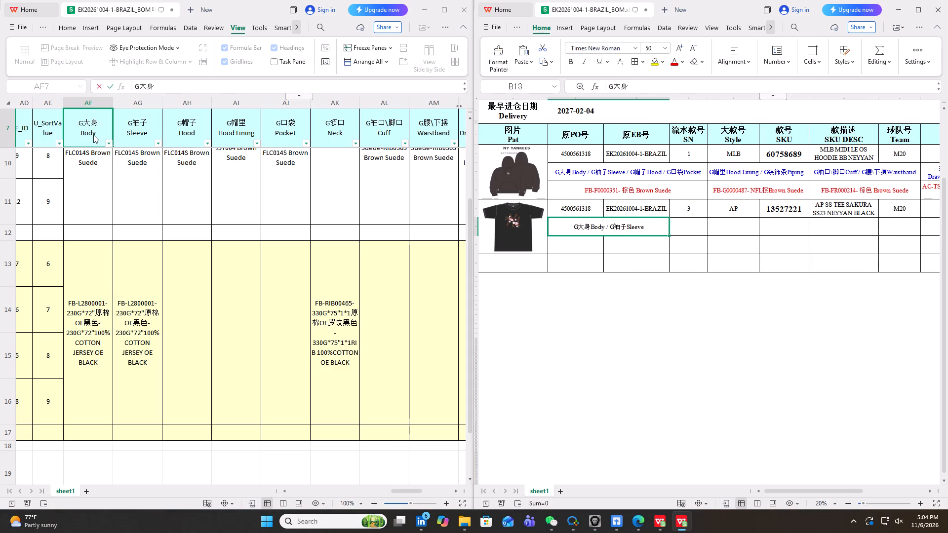
Replace the sleeve part of the B13 label with "G袖子 Sleeve" copied from BOM header AG7, and unwrap the cell text again.
click(140, 132)
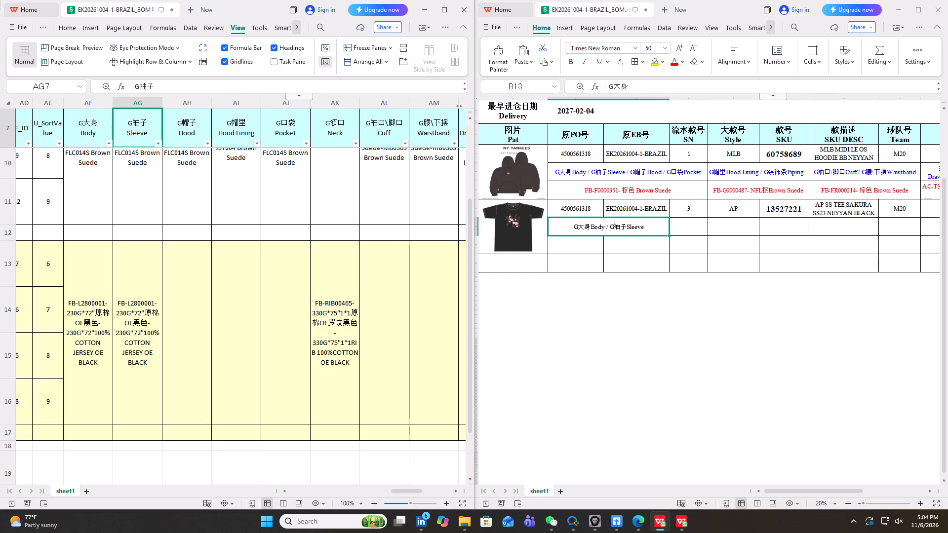
double_click(151, 134)
drag(151, 134, 109, 119)
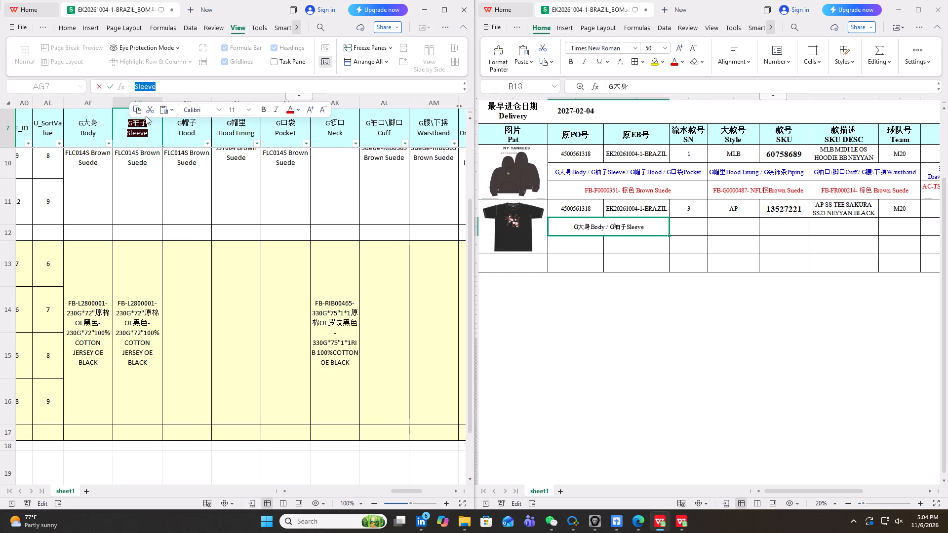
click(138, 108)
click(609, 228)
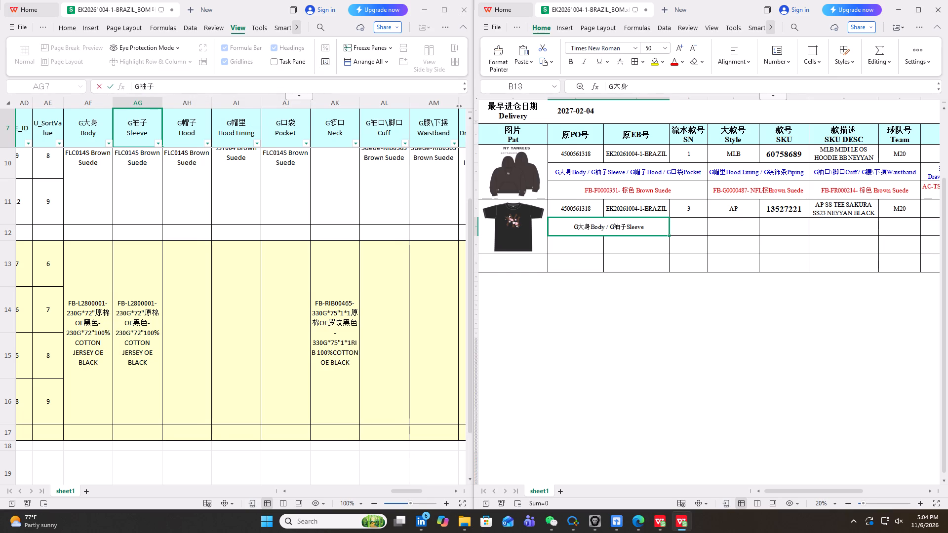
double_click(645, 226)
drag(626, 243, 591, 236)
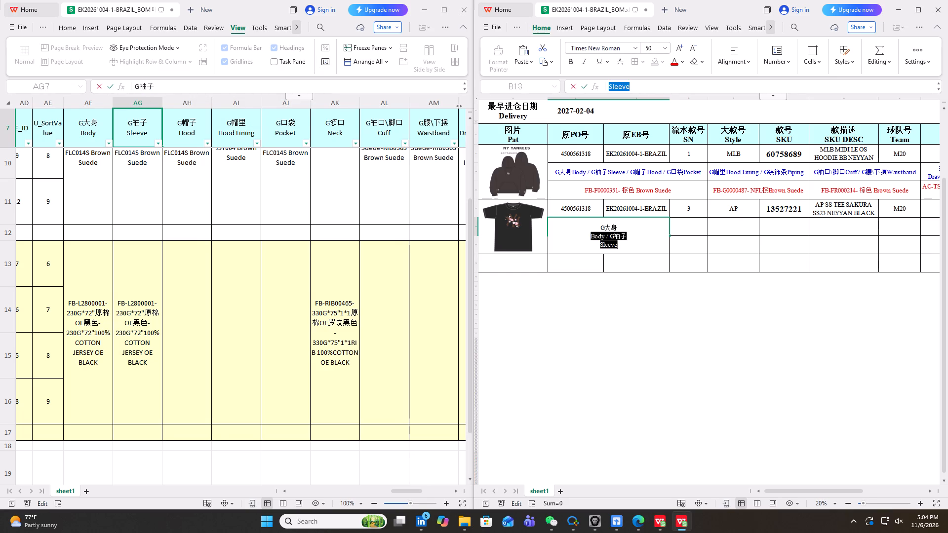
drag(591, 236, 610, 239)
key(ctrl+v)
click(695, 229)
click(619, 226)
right_click(619, 226)
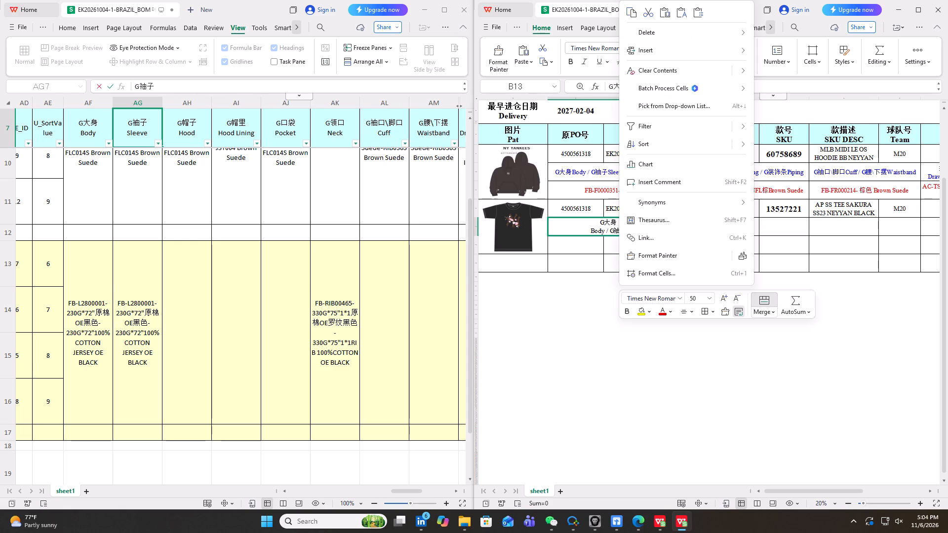
click(737, 310)
click(650, 244)
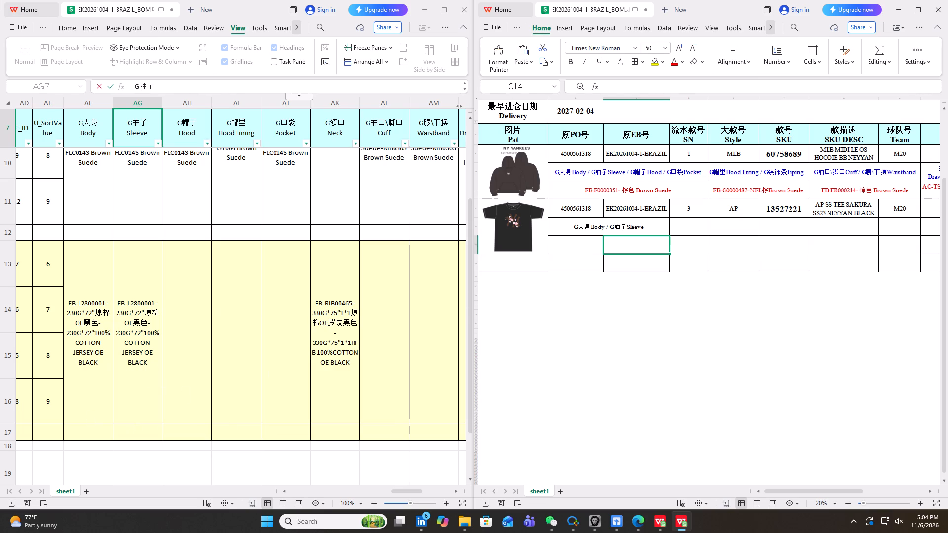
Colour the "G大身Body / G袖子Sleeve" label in B13 blue.
click(587, 226)
click(685, 62)
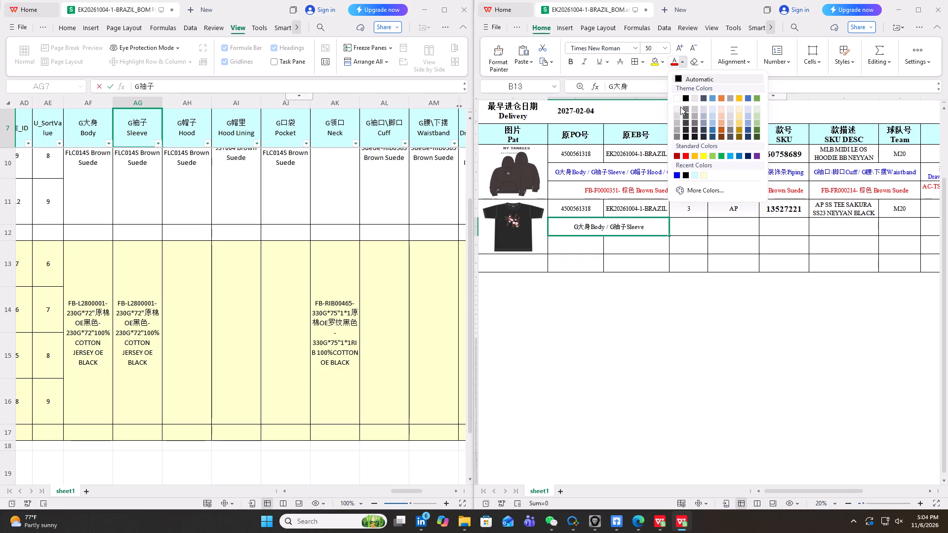
click(678, 177)
Compare the second style's G大身 Body and G袖子 Sleeve fabric entries in BOM cells AF13 and AG13.
click(576, 249)
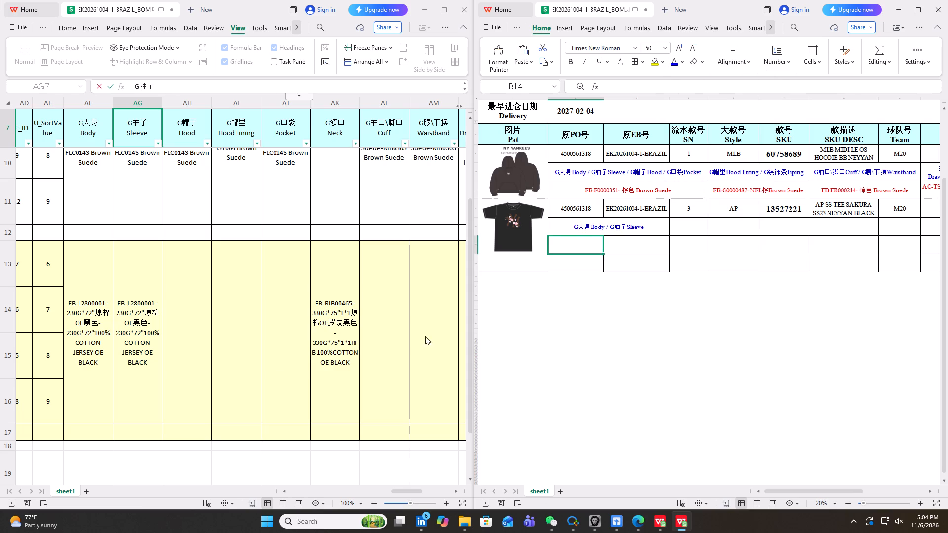
click(81, 327)
click(137, 324)
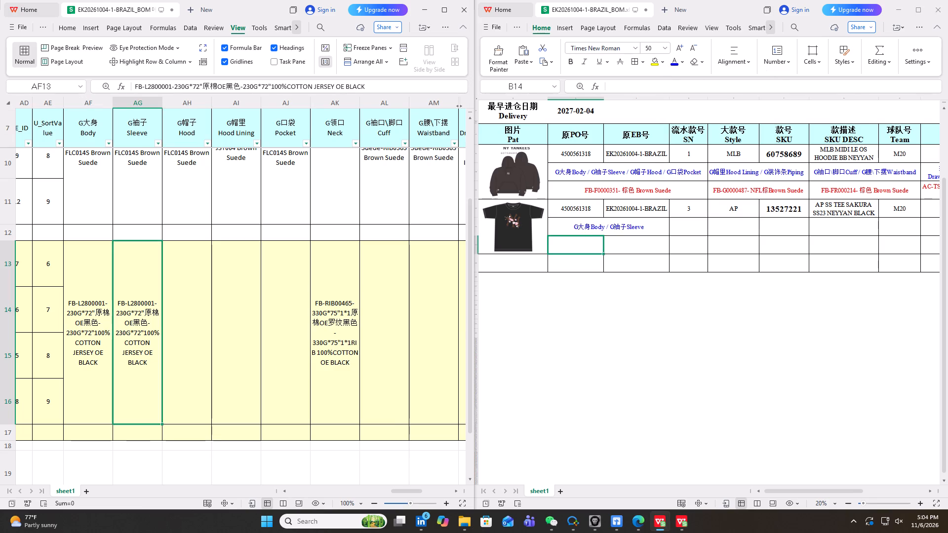
click(86, 326)
click(130, 325)
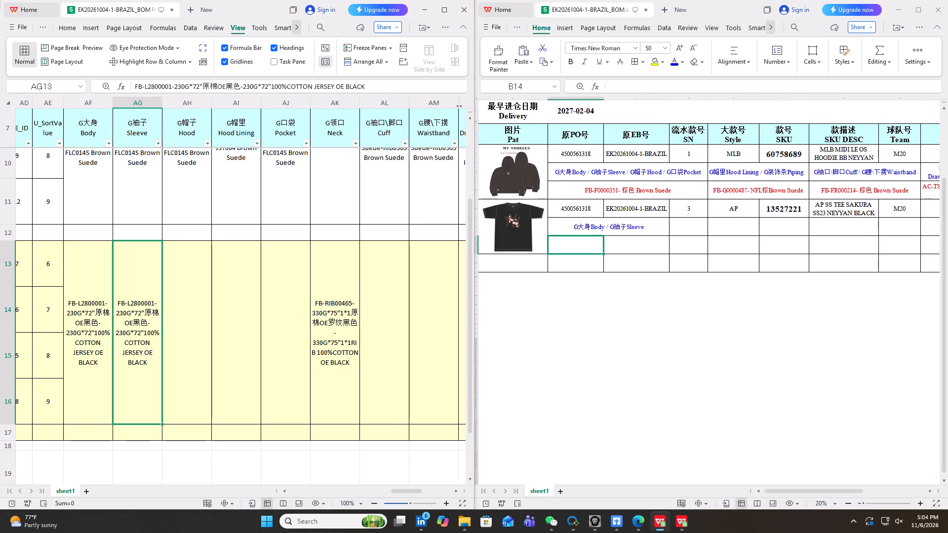
click(87, 329)
click(122, 327)
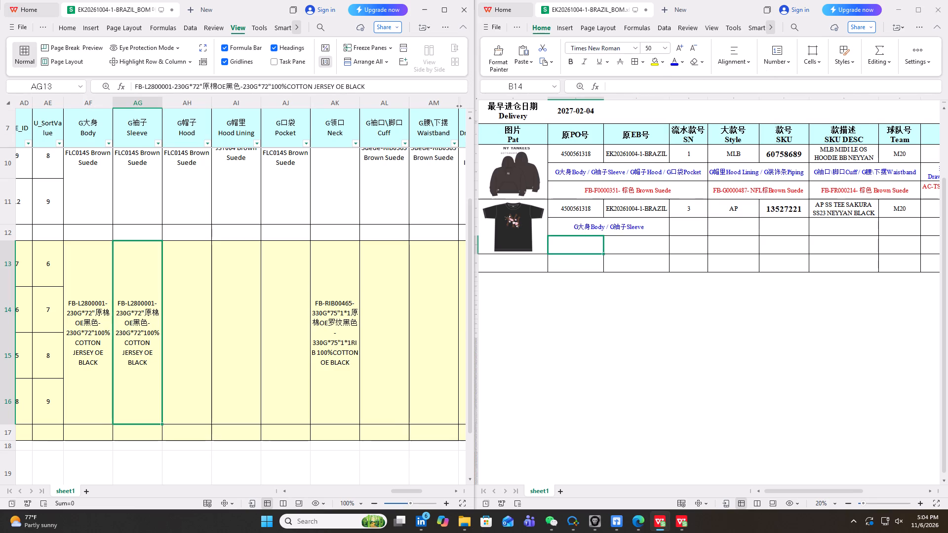
click(84, 328)
click(133, 326)
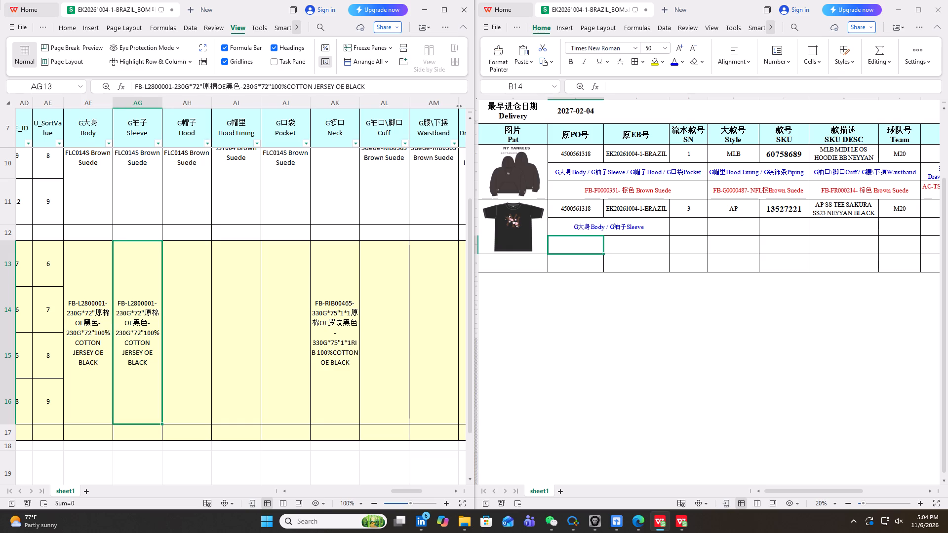
click(96, 325)
click(130, 326)
click(87, 326)
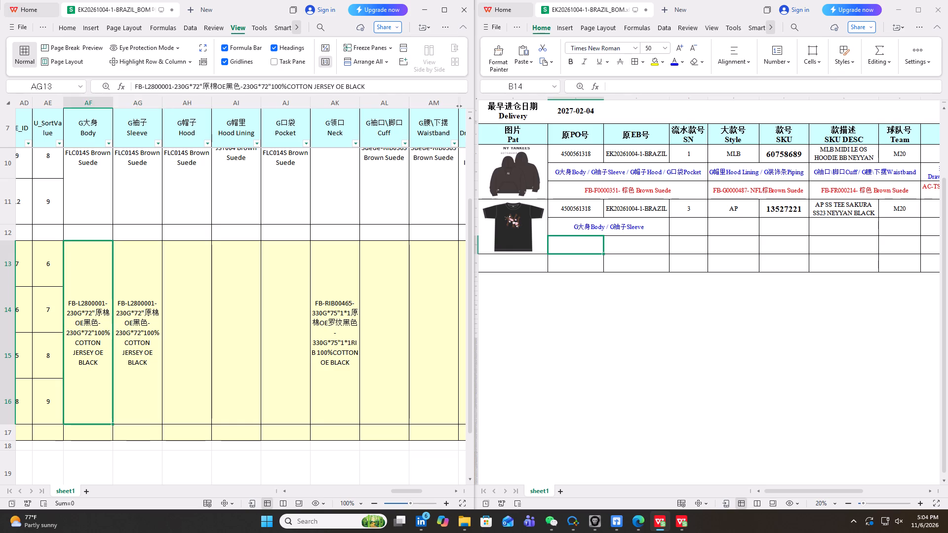
Fill B14 with "FB-L2800001- 黑色Black", taking the code and Chinese colour from the G袖子 Sleeve entry in BOM cell AG13.
click(132, 327)
drag(174, 87, 136, 88)
click(143, 74)
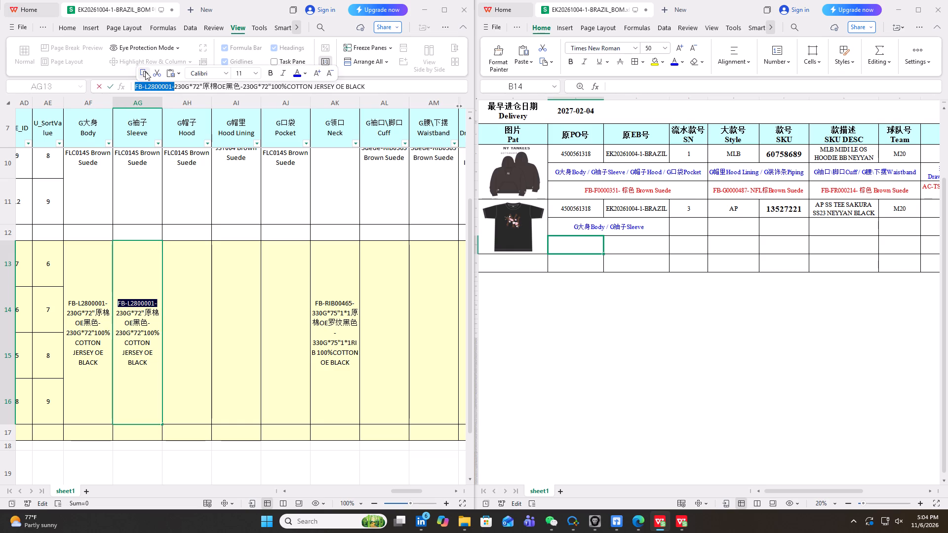
double_click(577, 249)
key(ctrl+v)
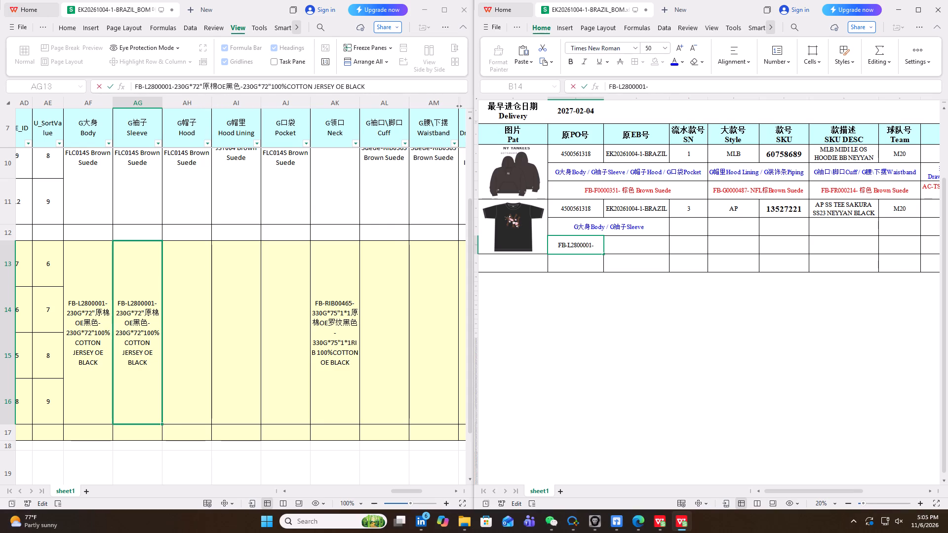
drag(226, 86, 237, 88)
drag(228, 84, 237, 85)
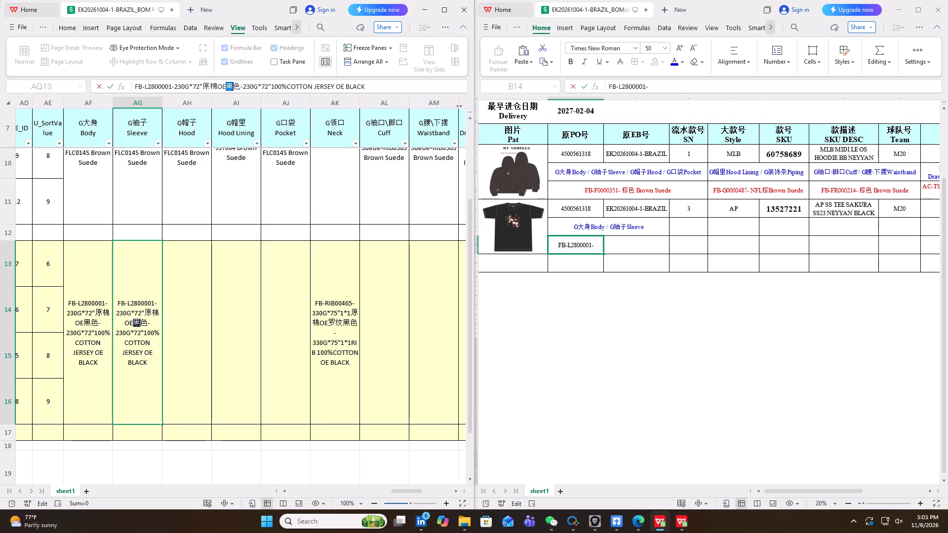
drag(237, 85, 240, 87)
click(249, 69)
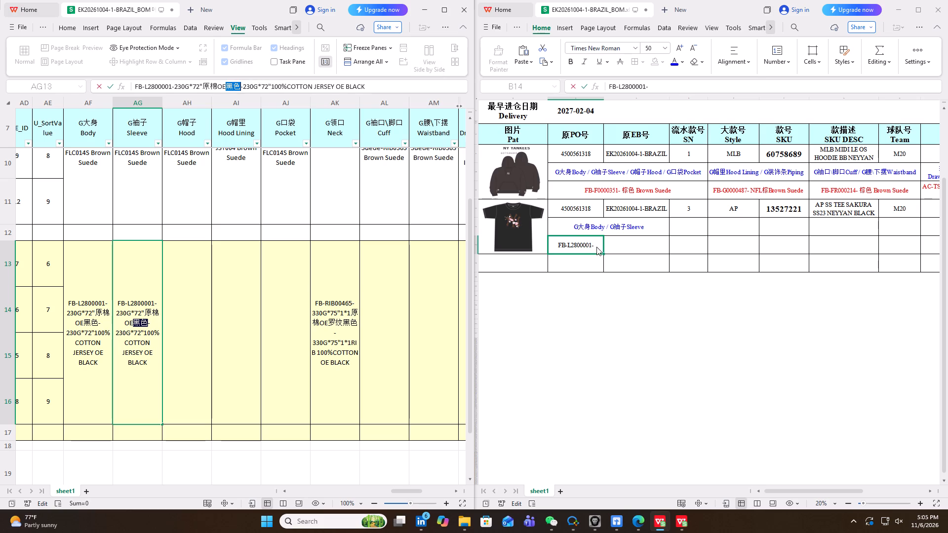
double_click(600, 244)
key(space)
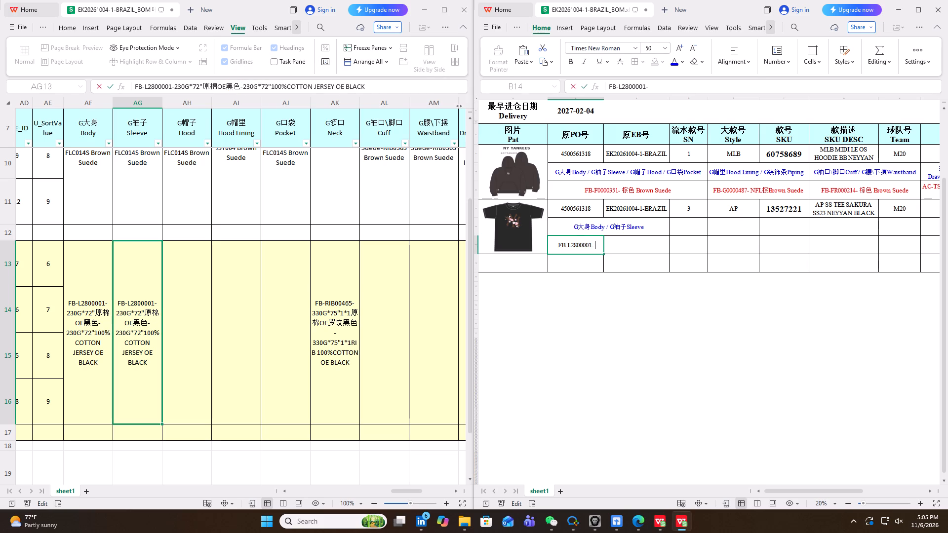
key(ctrl+v)
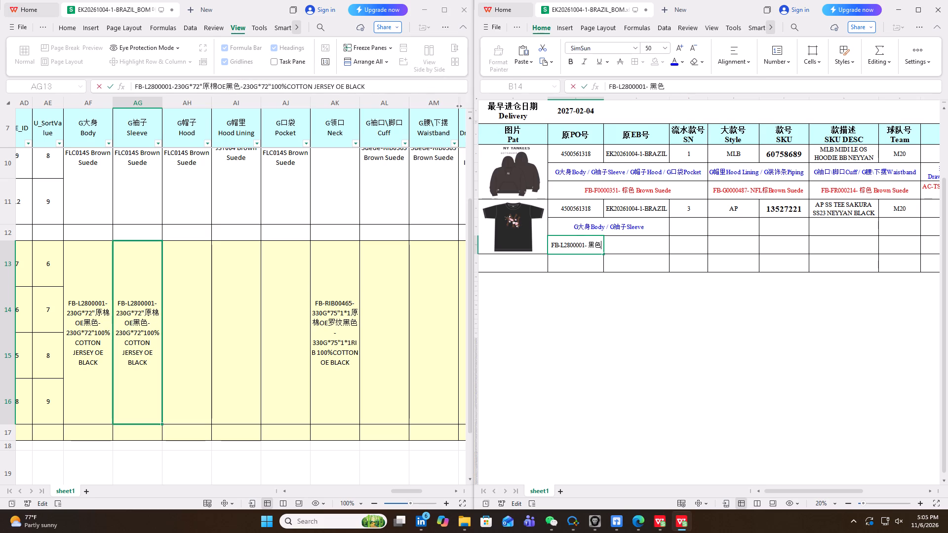
text(lack)
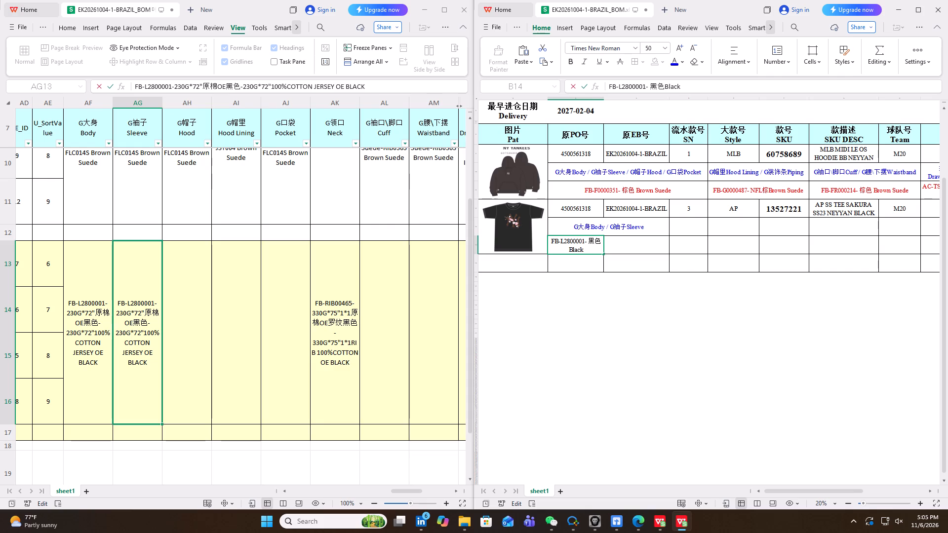
click(640, 246)
Merge B14 with C14 and colour its body and sleeve material text red.
drag(575, 243, 631, 246)
right_click(631, 246)
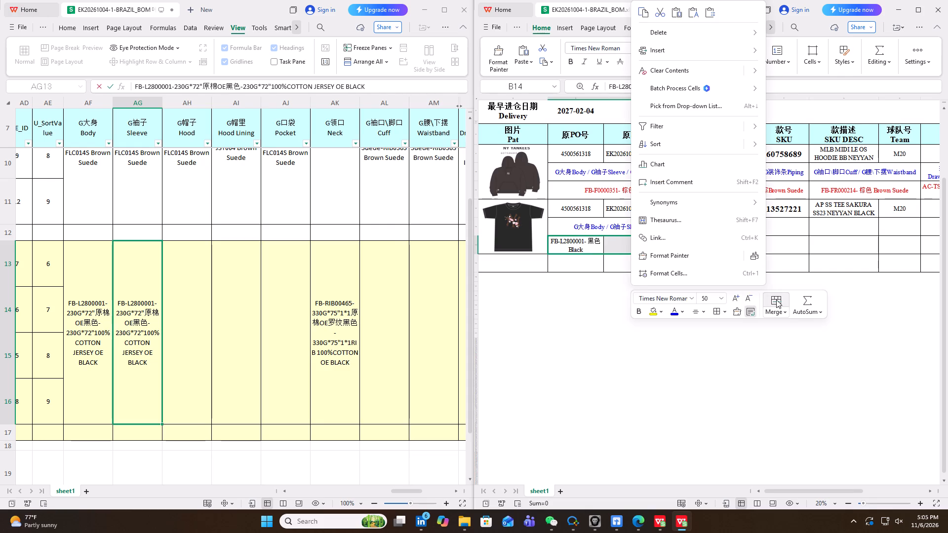
click(779, 300)
click(683, 61)
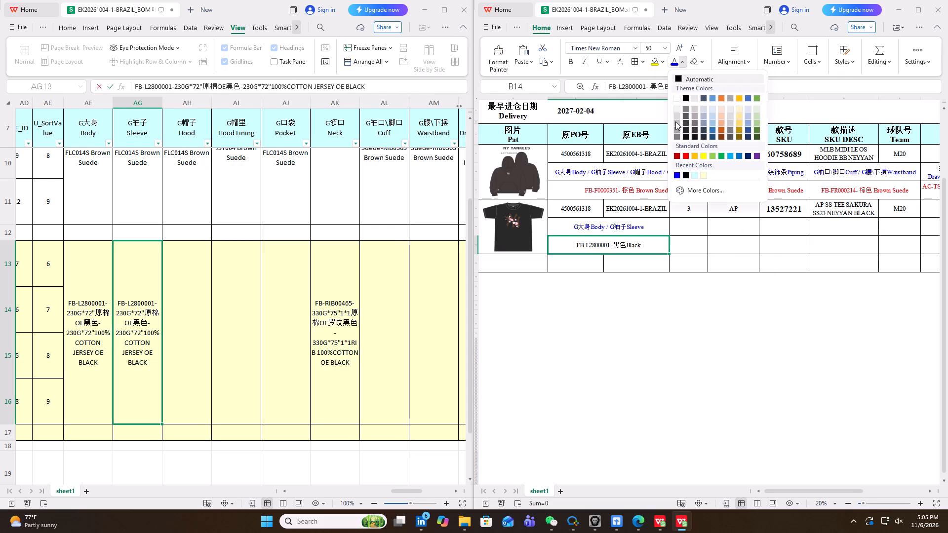
click(688, 154)
Copy the "G领口 Neck" label from BOM header AK7 into D13 of the order sheet.
click(688, 238)
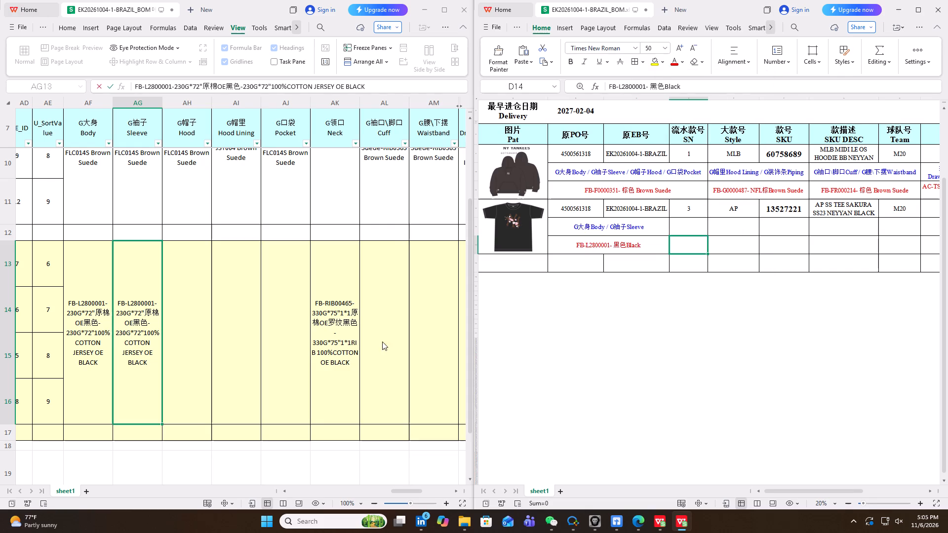
click(342, 131)
double_click(352, 134)
drag(349, 133, 320, 125)
click(335, 107)
click(693, 228)
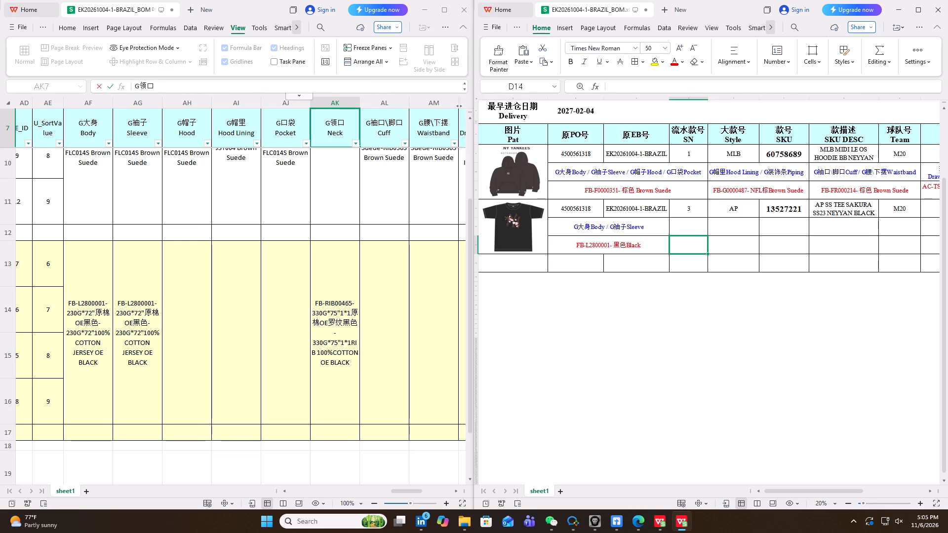
click(689, 226)
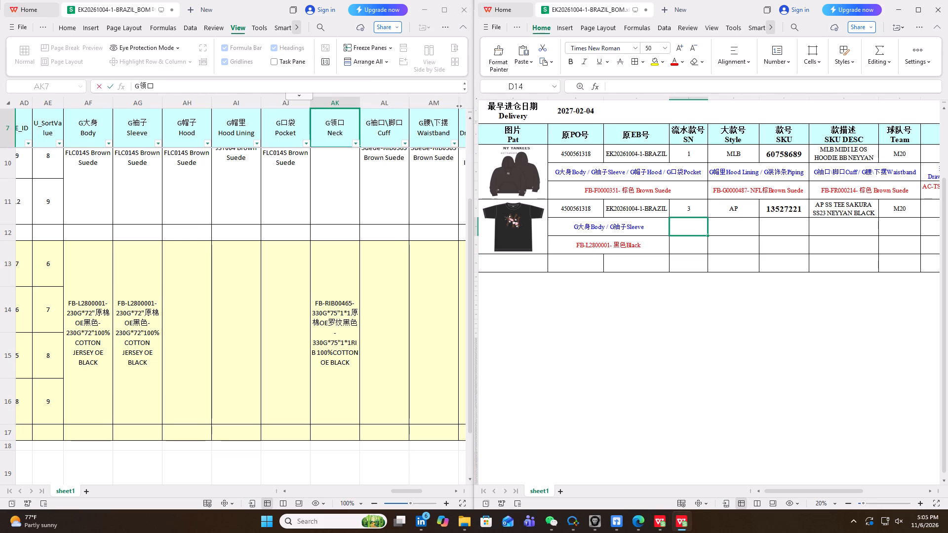
double_click(691, 228)
key(ctrl+v)
click(723, 228)
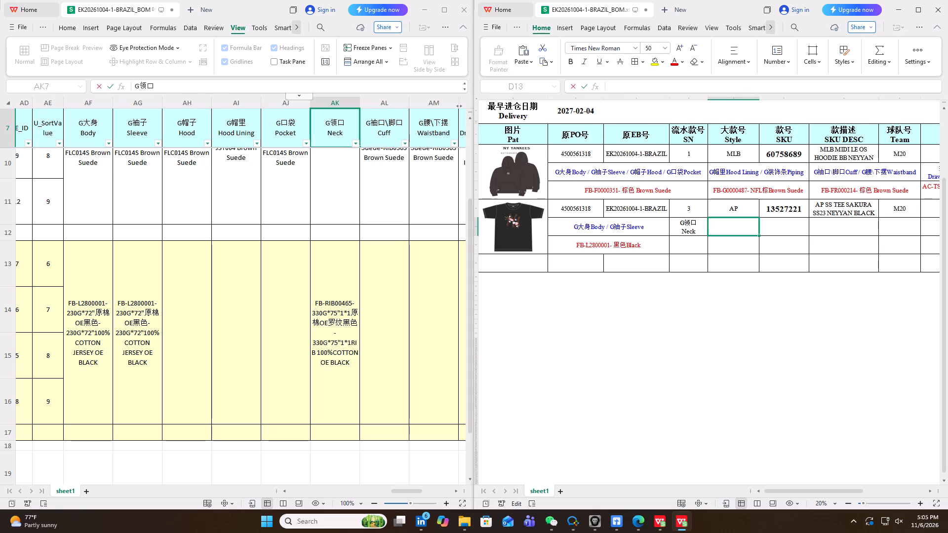
Colour the "G领口 Neck" label in D13 blue.
click(691, 226)
click(681, 62)
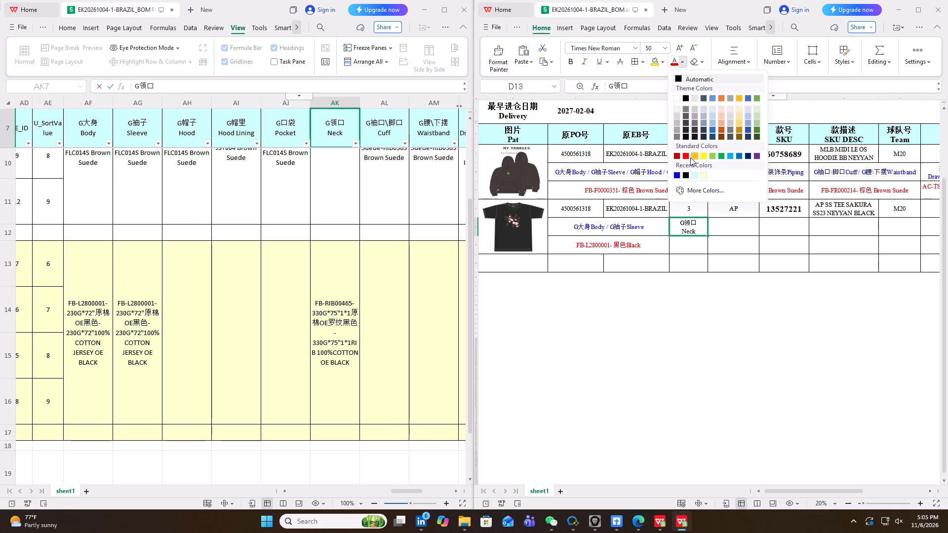
click(677, 176)
Copy the neck material code "FB-RIB00465-" from BOM cell AK13 into D14.
click(691, 242)
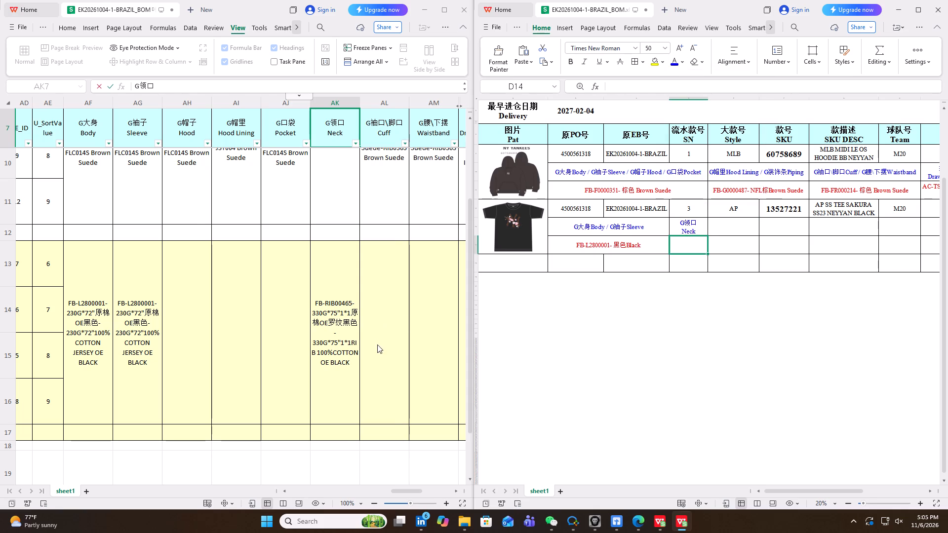
click(331, 324)
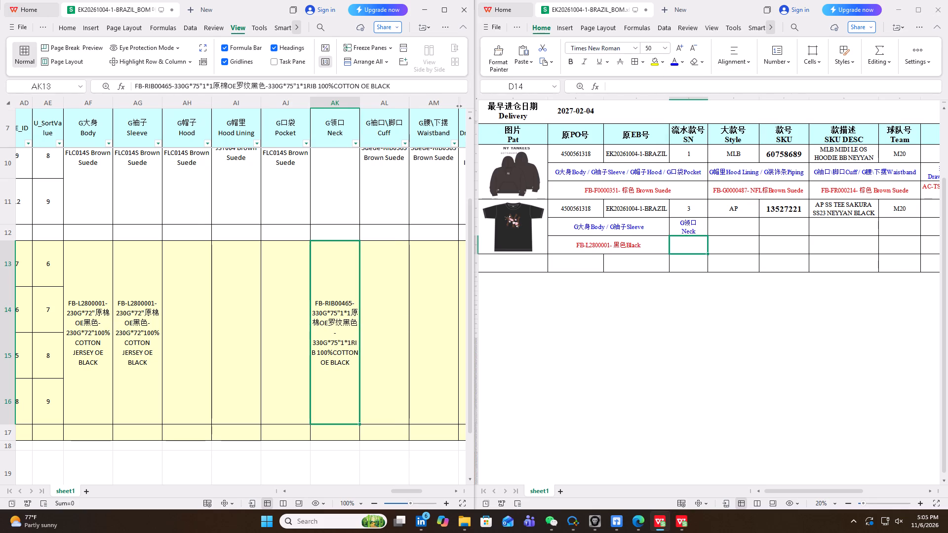
drag(174, 86, 129, 87)
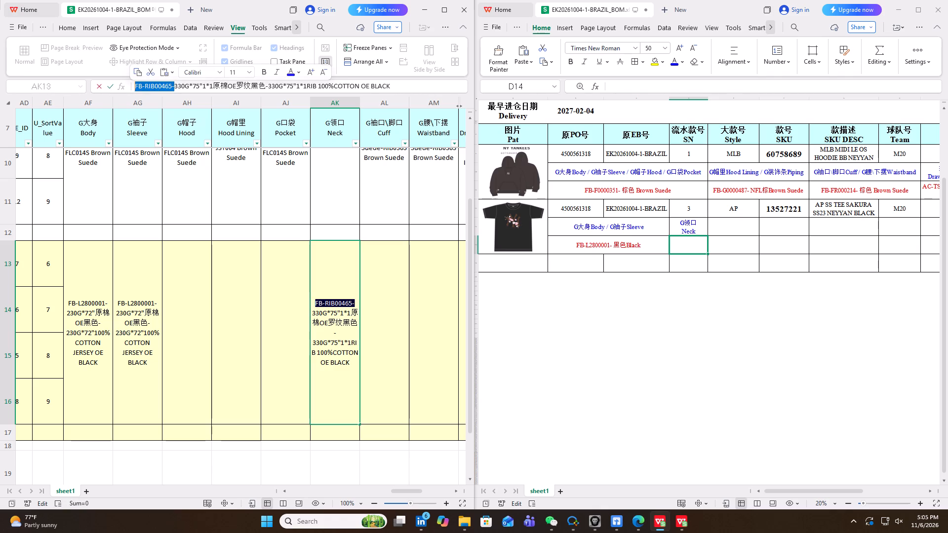
click(136, 71)
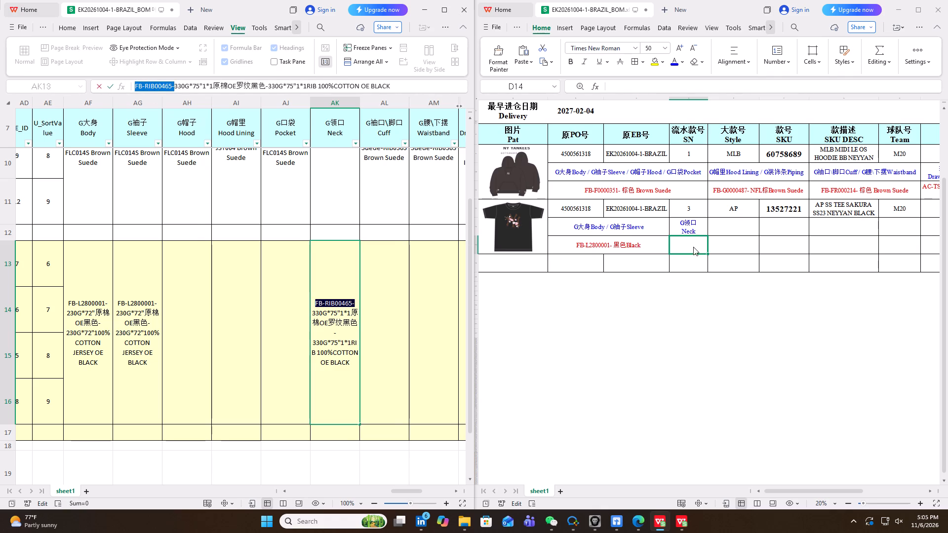
click(693, 243)
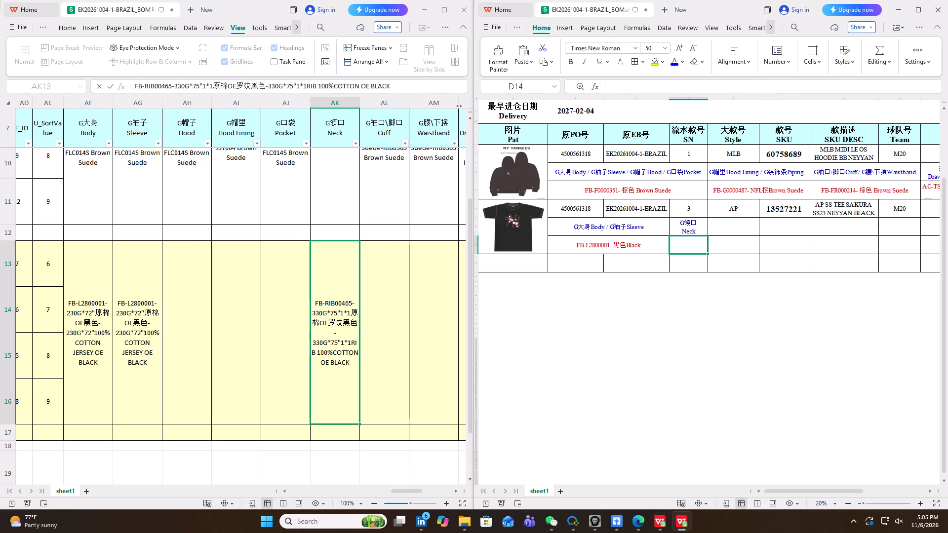
key(ctrl+v)
Append a space and "黑色Black" to the neck code in D14, copying 黑色 from BOM cell AK13.
drag(252, 84, 258, 86)
drag(253, 85, 263, 88)
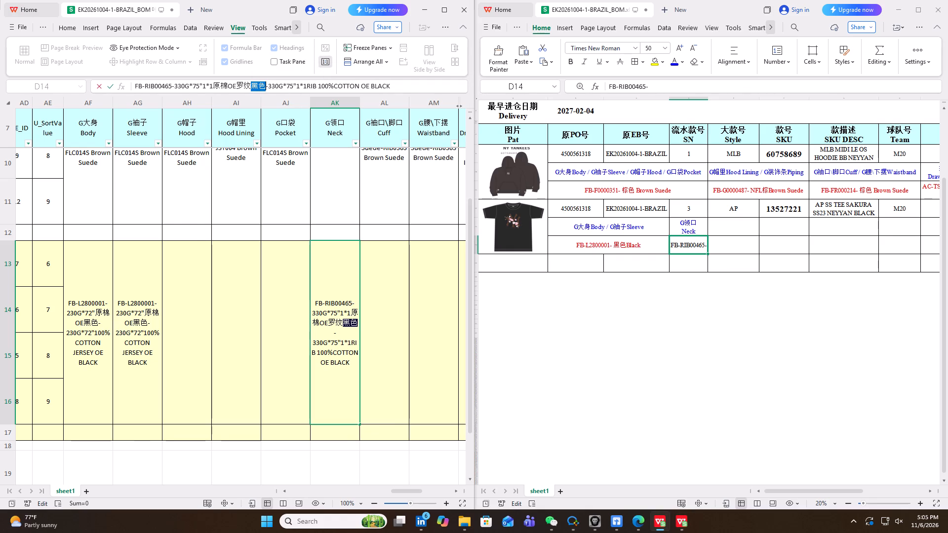
drag(263, 88, 263, 88)
click(271, 73)
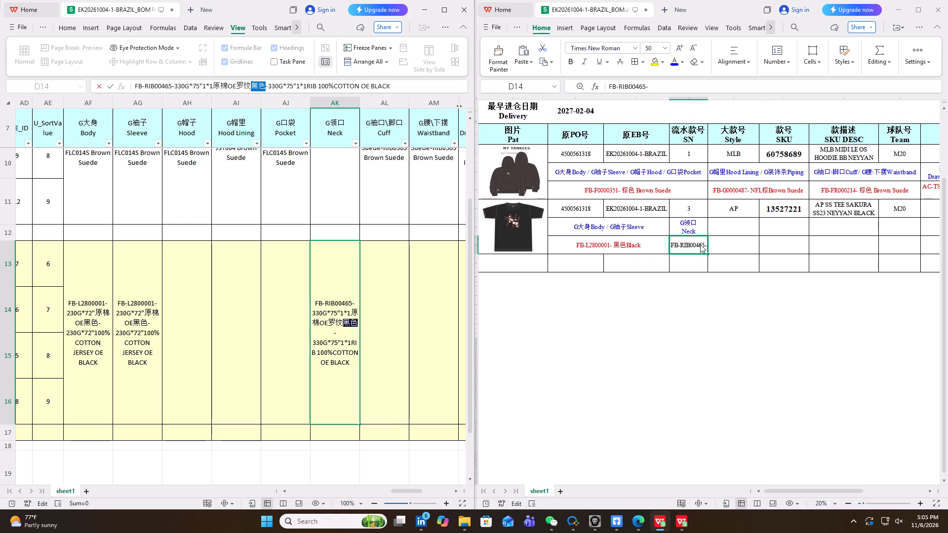
double_click(701, 244)
click(705, 249)
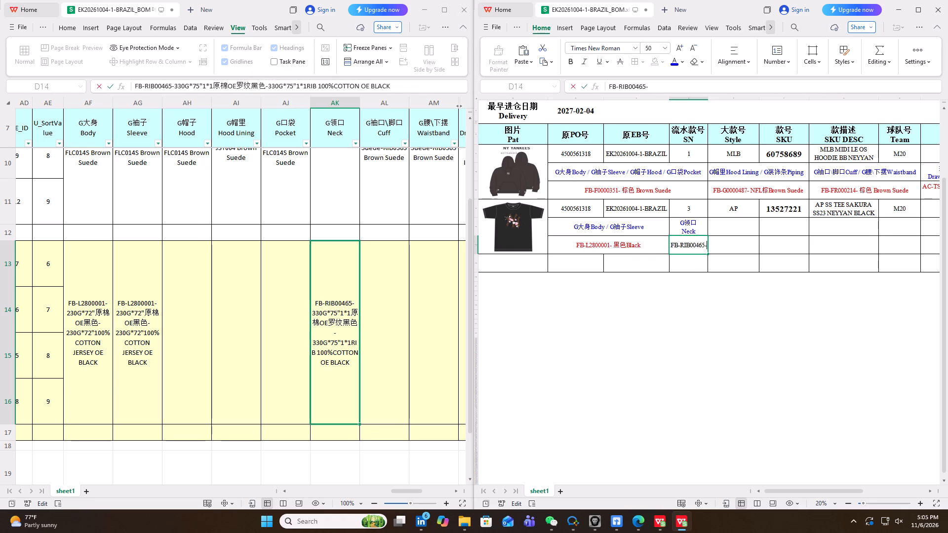
key(space)
key(ctrl+v)
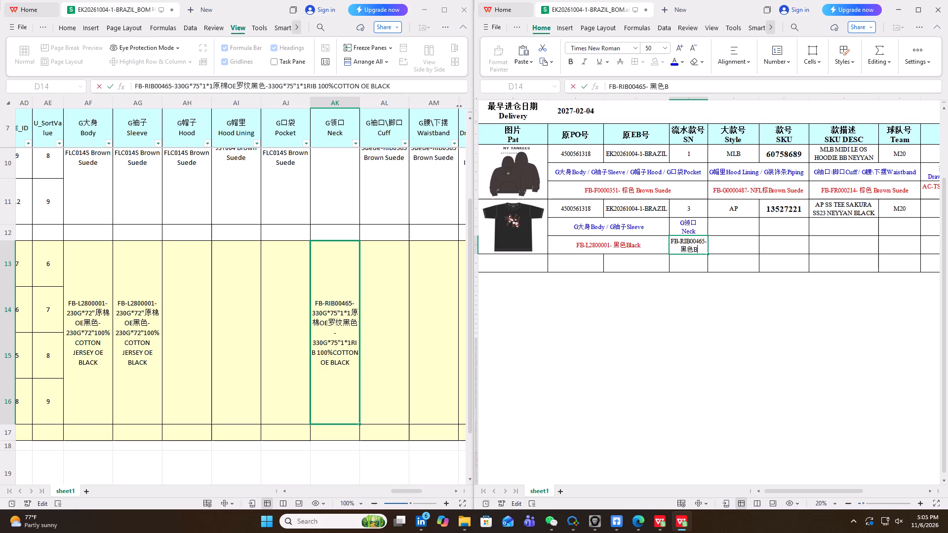
text(al)
key(BackSpace)
key(BackSpace)
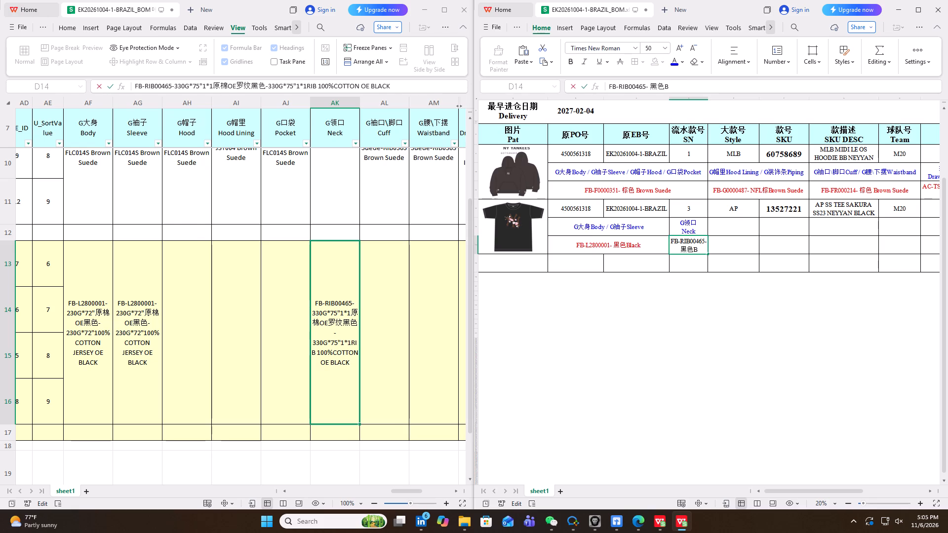
text(lack)
click(722, 243)
Colour the neck material code and colour text in D14 red.
click(680, 245)
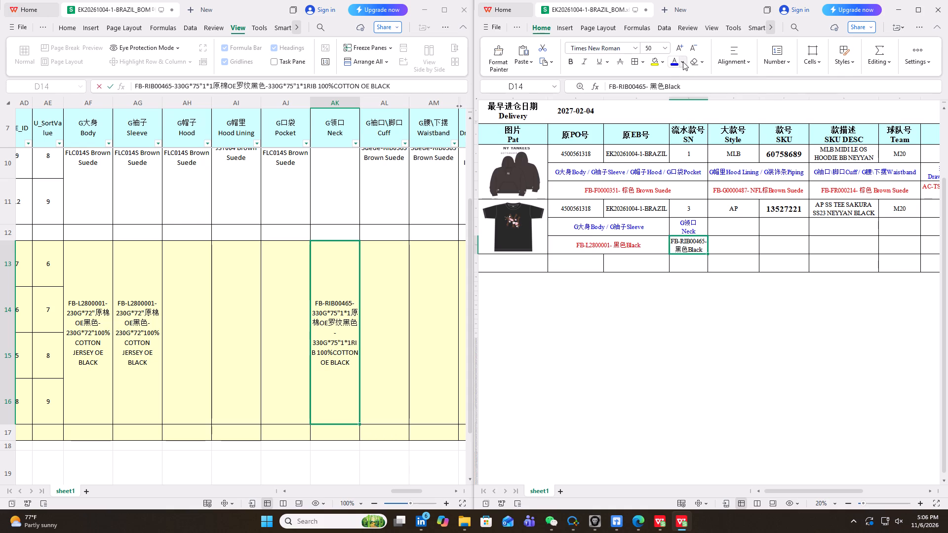
click(683, 62)
click(685, 154)
click(693, 244)
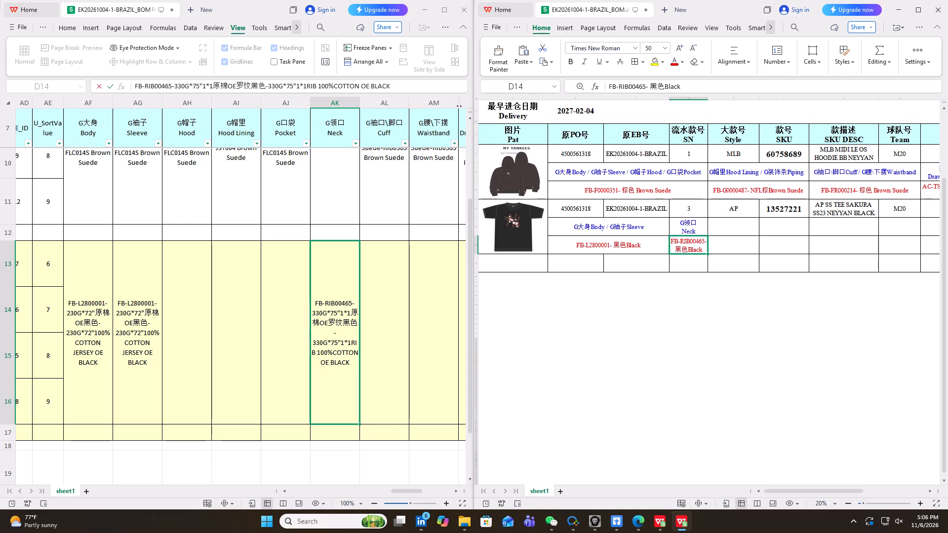
Set the width of column D in the order sheet to 80.
click(690, 98)
right_click(691, 158)
click(727, 279)
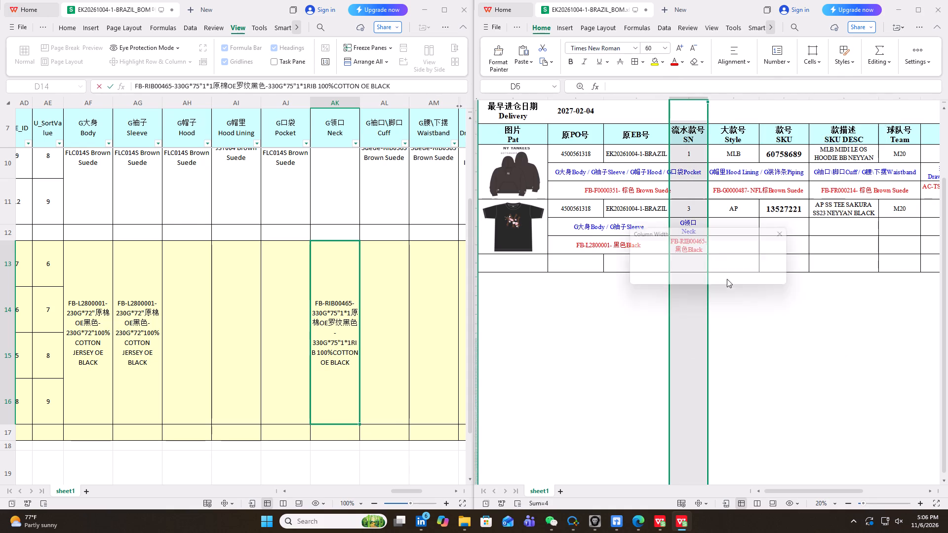
text(80)
key(Return)
click(749, 232)
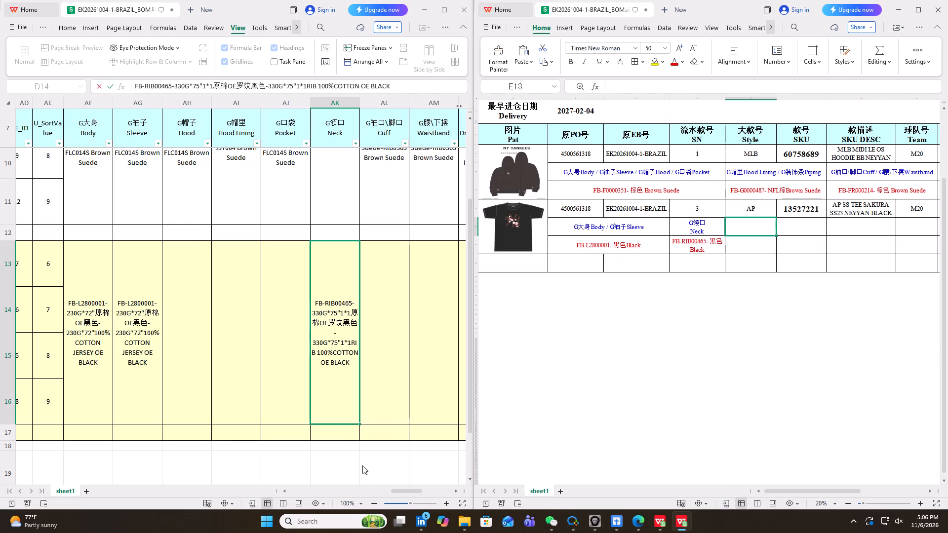
Copy the "G装饰条 Piping" label from BOM header AR7 into E13 of the order sheet.
drag(402, 492, 414, 492)
click(363, 343)
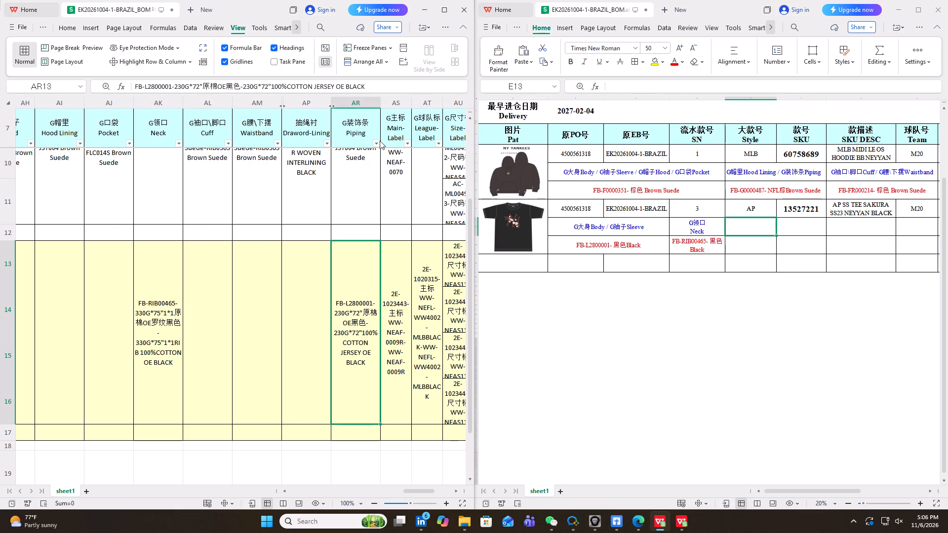
double_click(371, 132)
drag(371, 134, 335, 124)
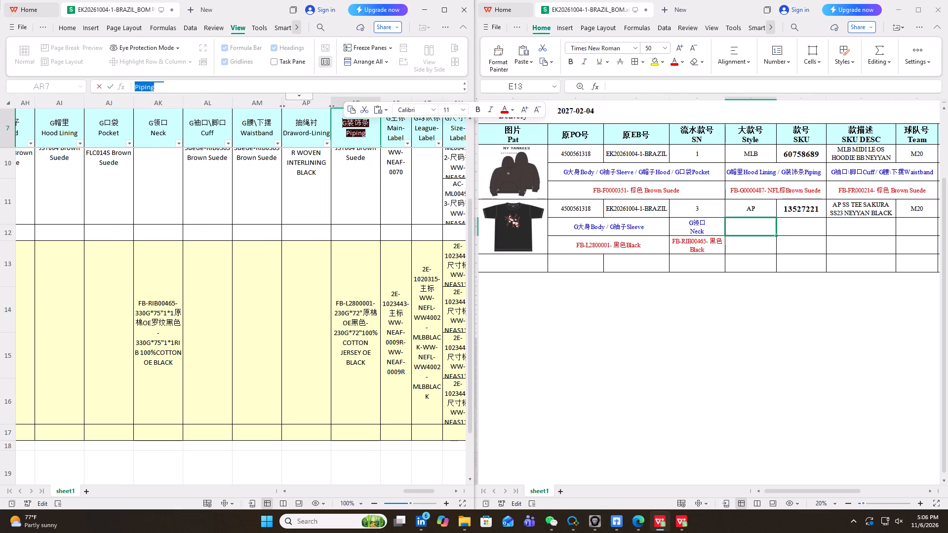
click(353, 110)
double_click(751, 226)
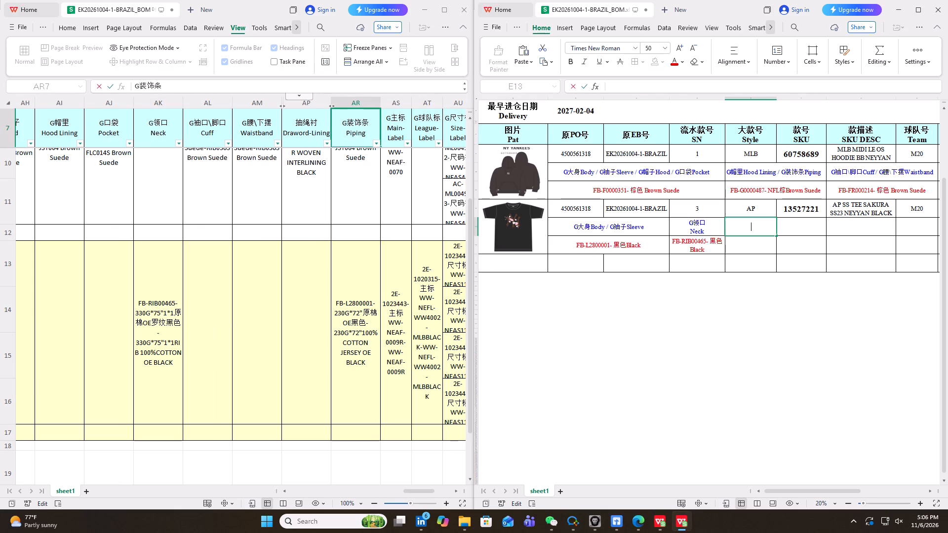
key(ctrl+v)
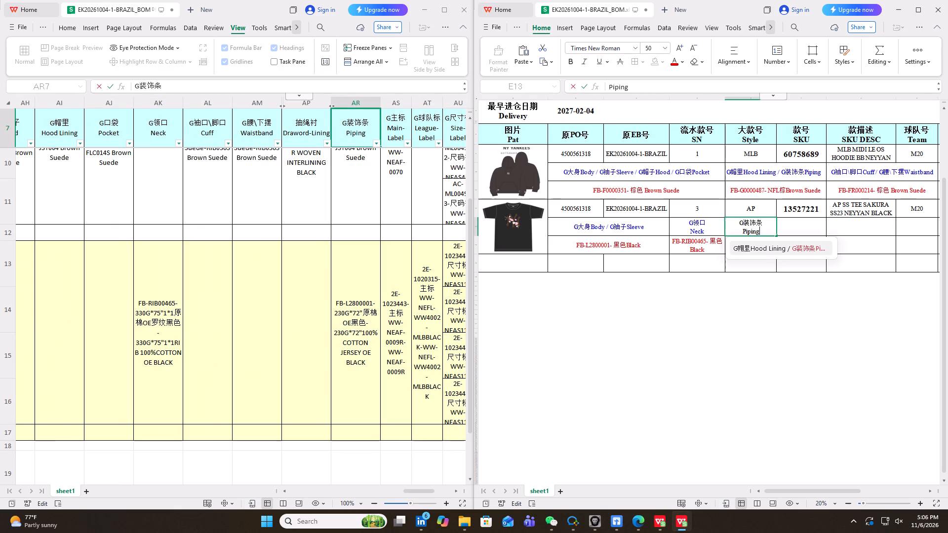
click(798, 223)
click(757, 243)
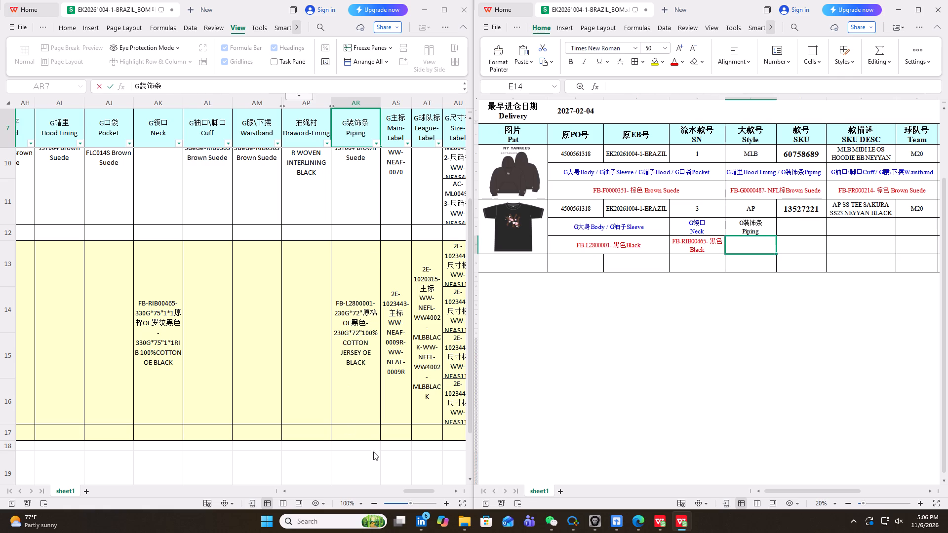
Hide the cuff, waistband and drawcord-lining columns AL through AP in the BOM sheet.
click(414, 490)
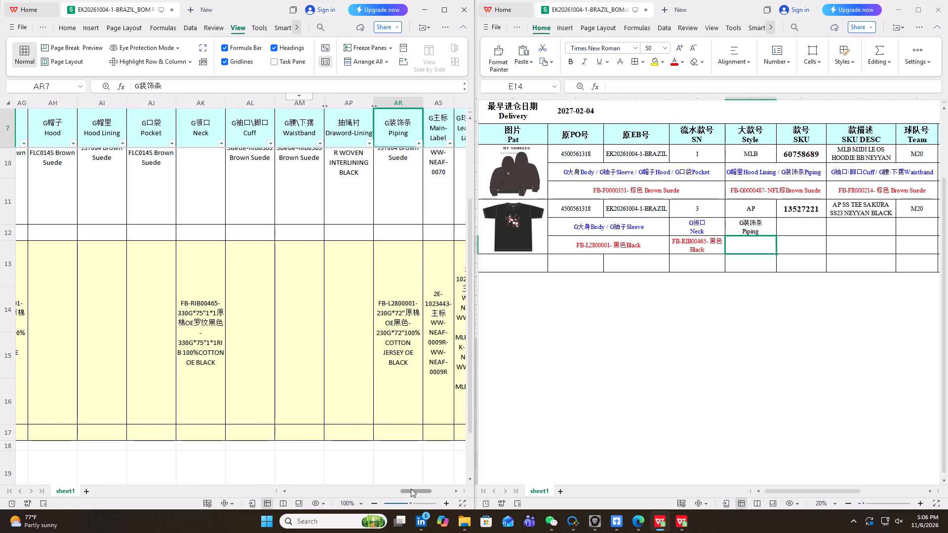
drag(255, 103, 332, 106)
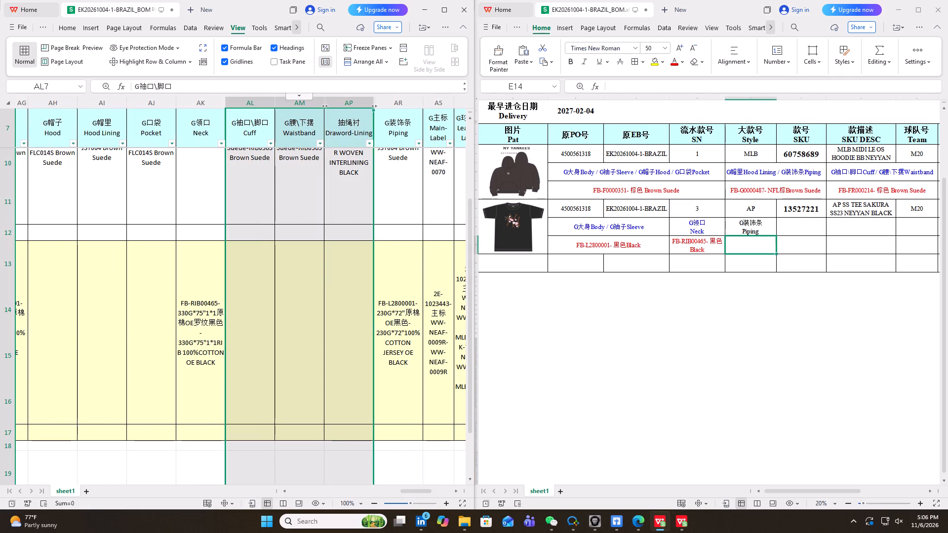
right_click(300, 221)
click(336, 275)
Compare the T-shirt's body, sleeve and piping fabric entries in BOM cells AF13, AG13 and AR13.
click(266, 361)
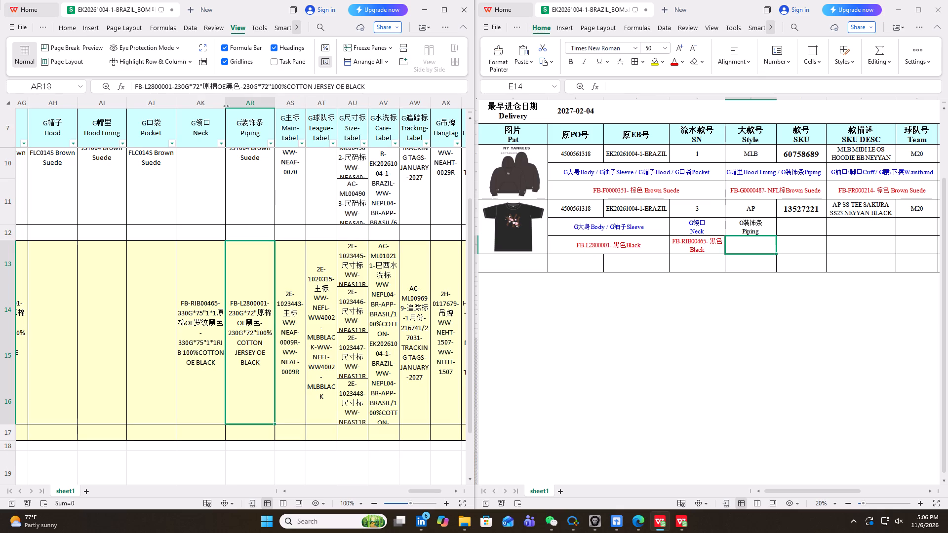
drag(417, 491, 408, 495)
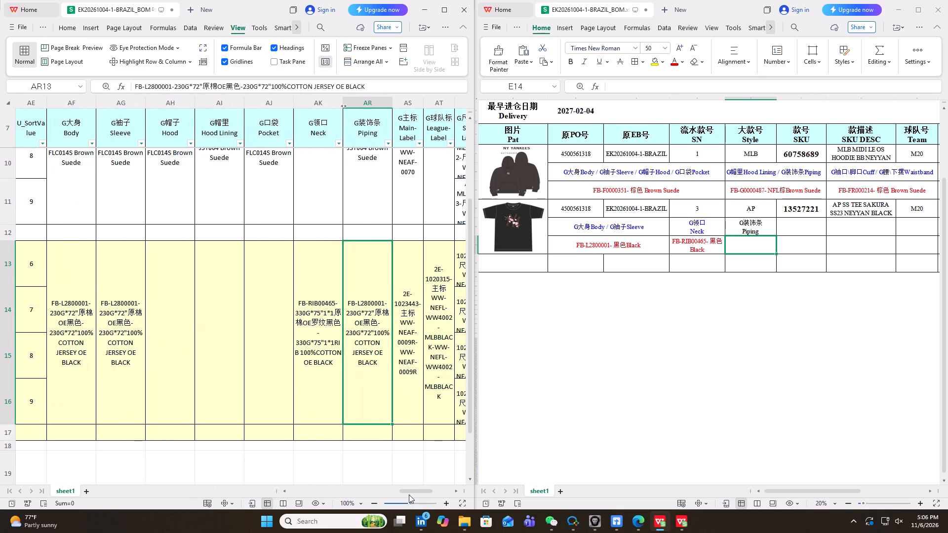
click(76, 345)
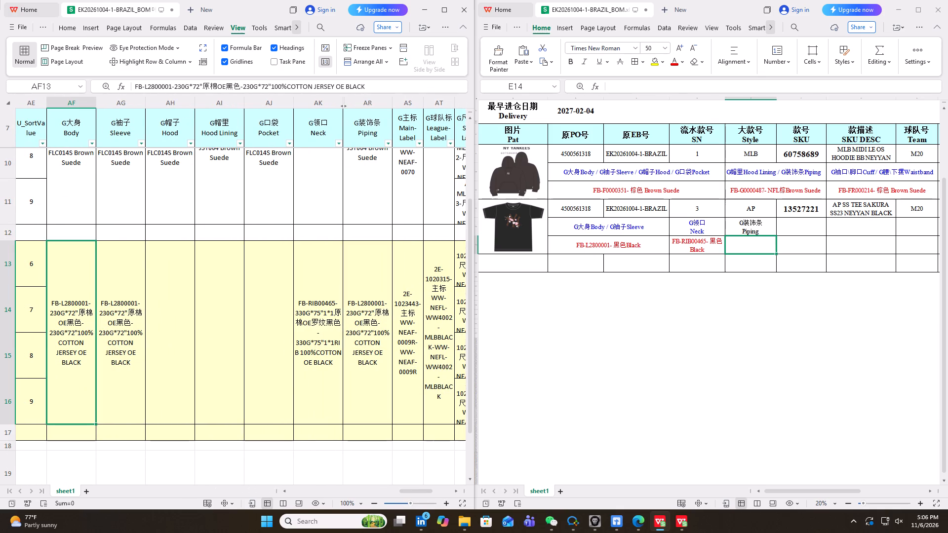
click(125, 345)
click(369, 343)
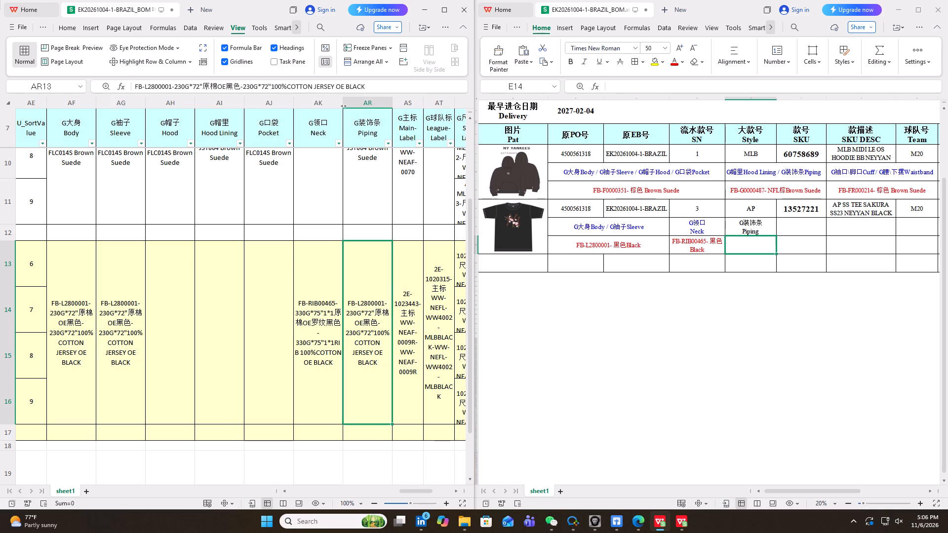
click(79, 333)
click(136, 332)
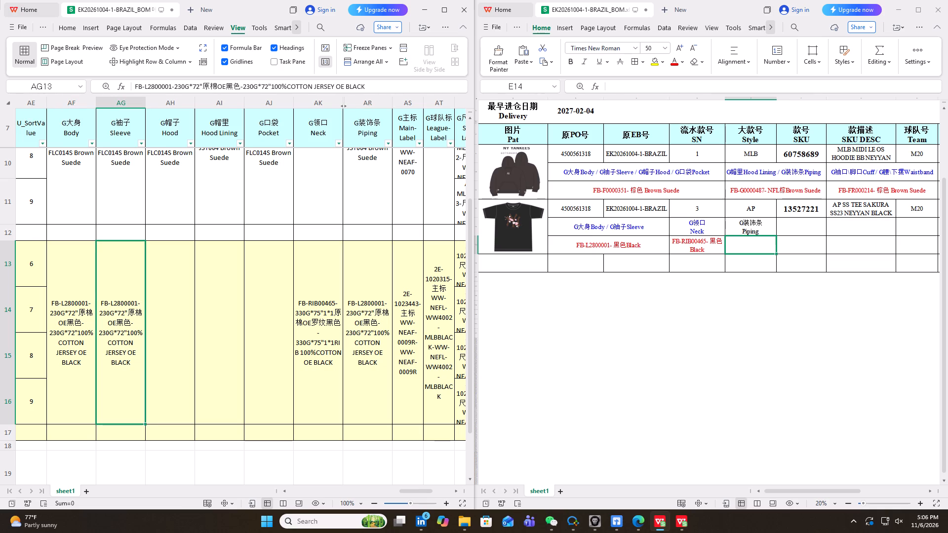
click(384, 347)
click(77, 318)
click(121, 318)
click(371, 332)
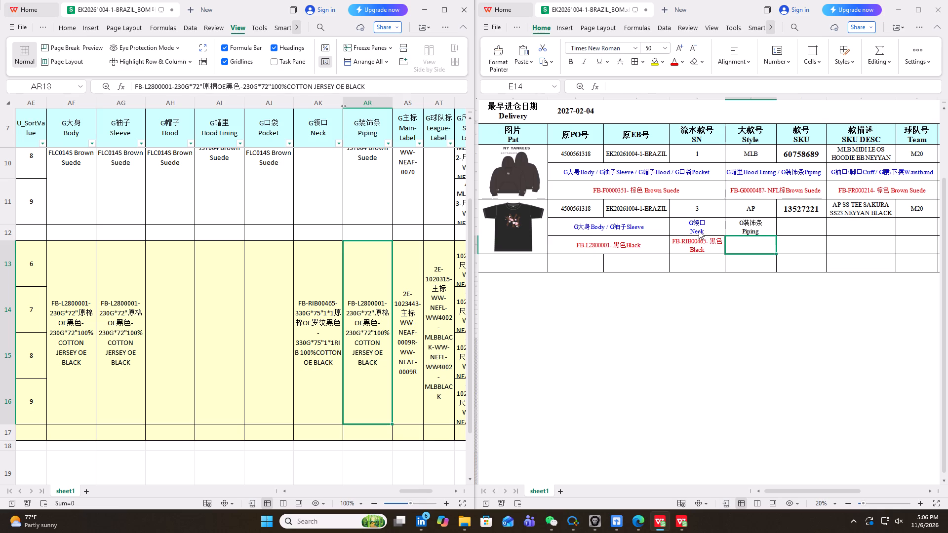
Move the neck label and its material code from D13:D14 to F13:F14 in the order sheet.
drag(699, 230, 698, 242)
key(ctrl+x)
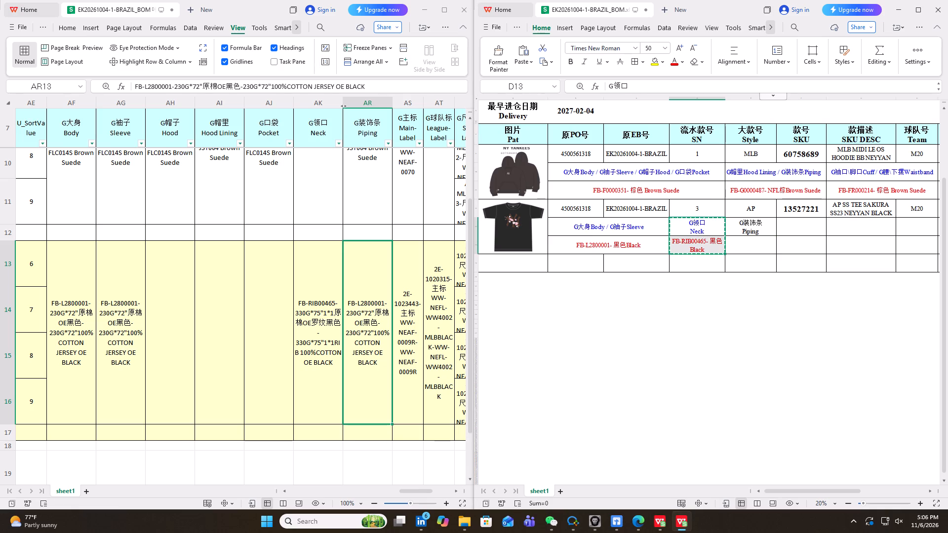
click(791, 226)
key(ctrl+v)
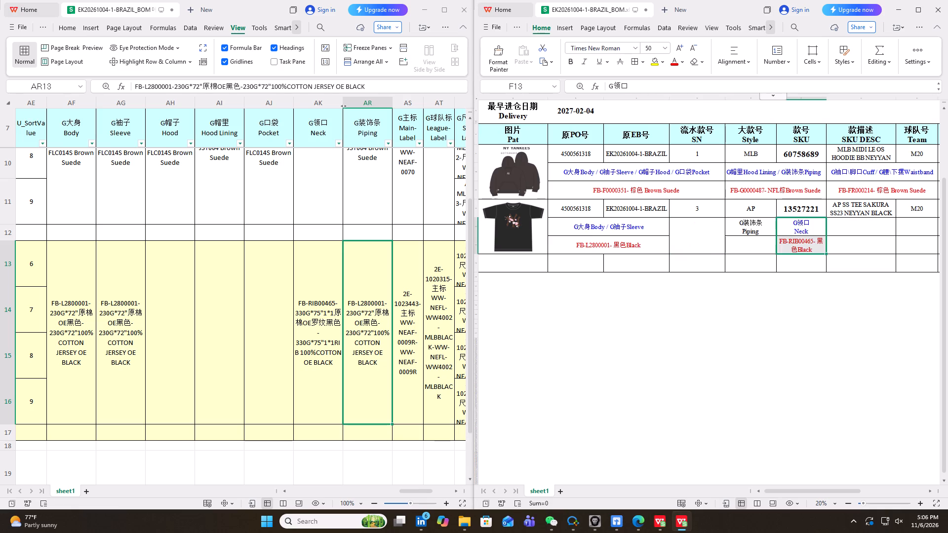
Cut the "G装饰条 Piping" label text from E13 and append it to the body/sleeve label in B13 after " / ".
click(751, 230)
double_click(764, 232)
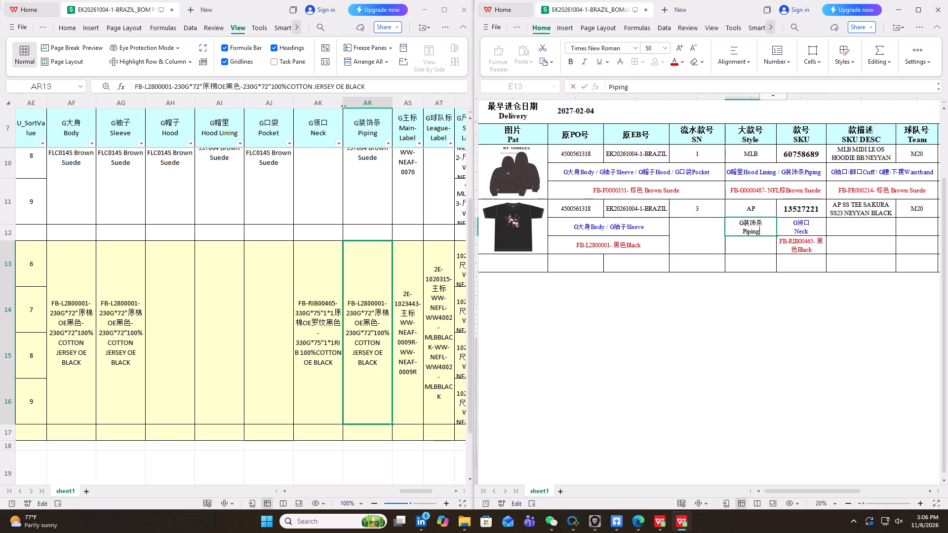
drag(765, 232, 730, 223)
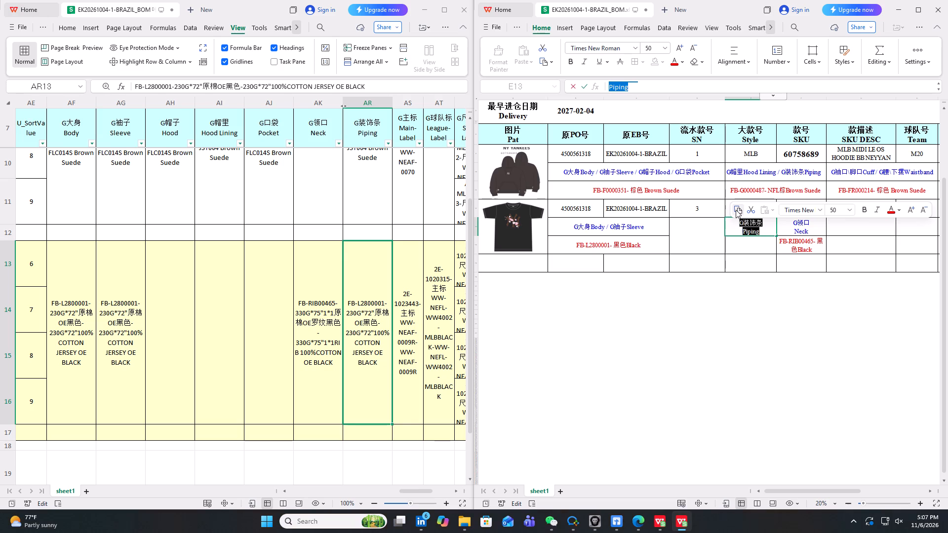
click(748, 209)
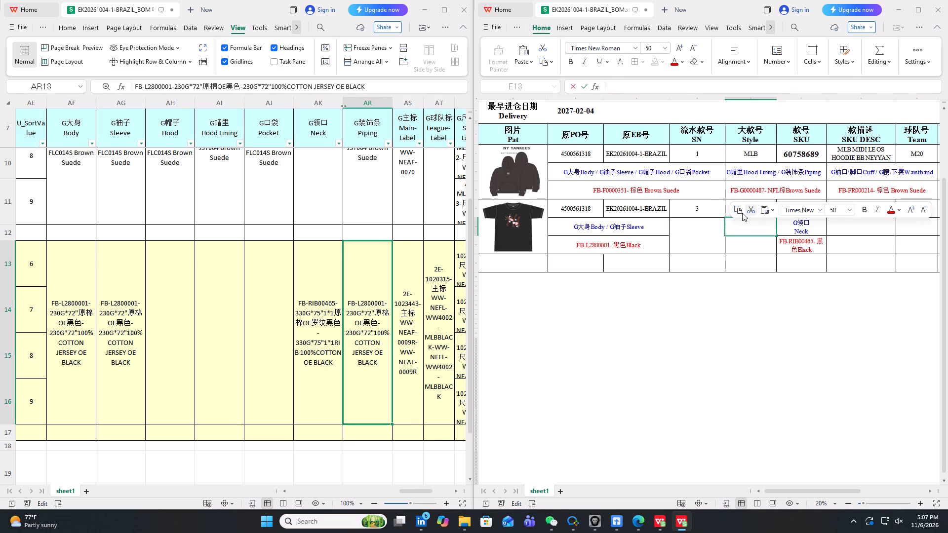
double_click(661, 228)
click(636, 247)
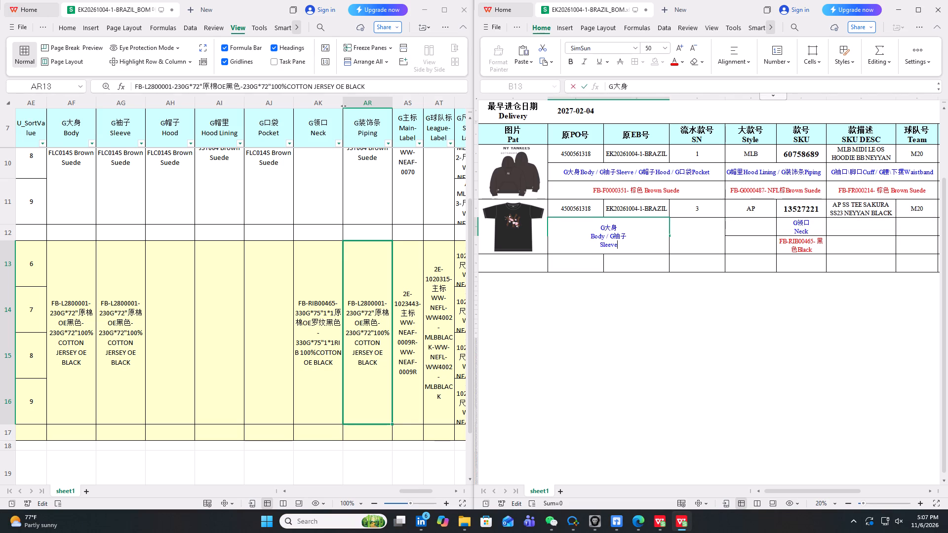
key(space)
text(/)
key(space)
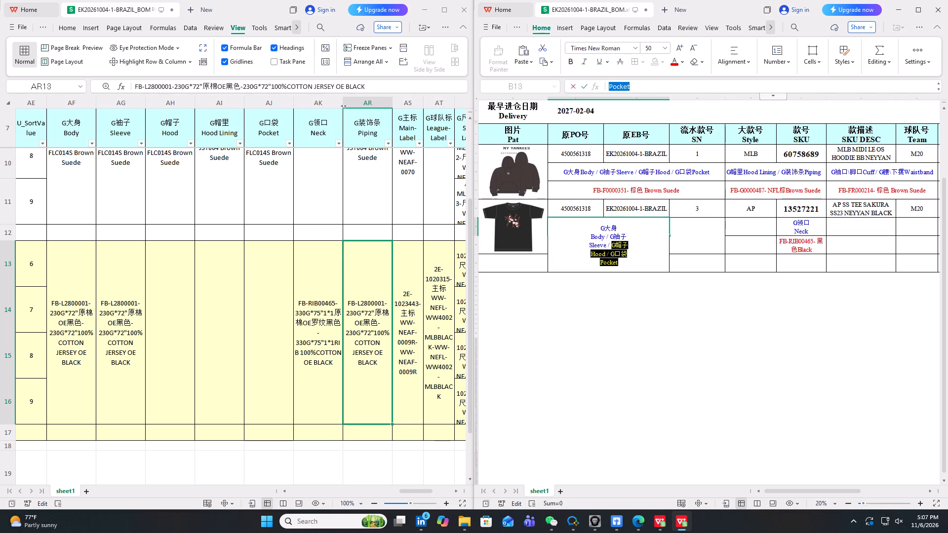
key(ctrl+v)
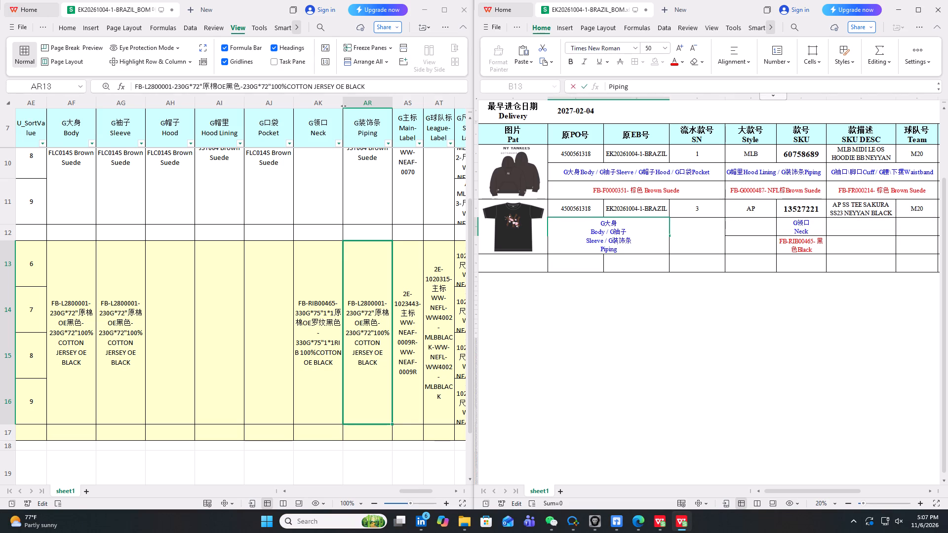
click(703, 228)
Turn off text wrapping in the merged label cell B13 of the order sheet.
drag(616, 227, 683, 228)
click(618, 225)
right_click(618, 225)
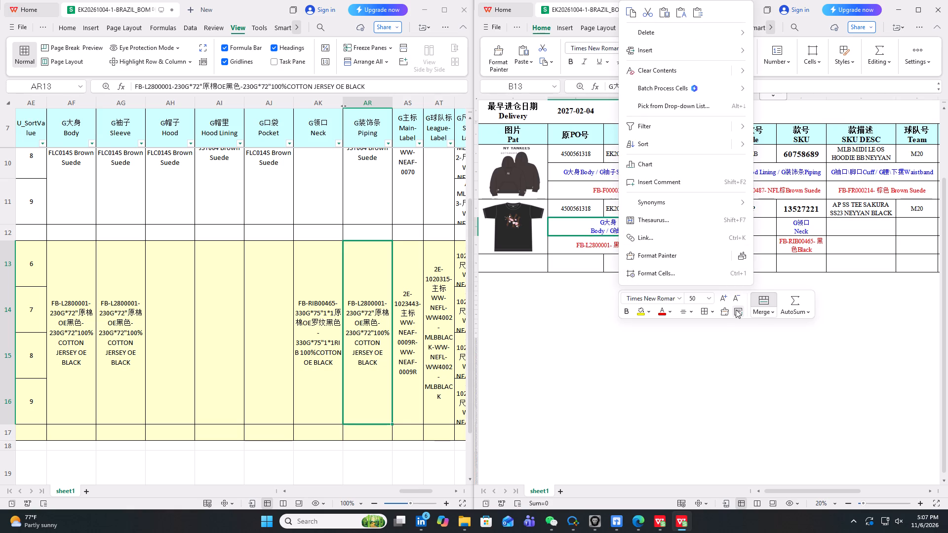
click(736, 309)
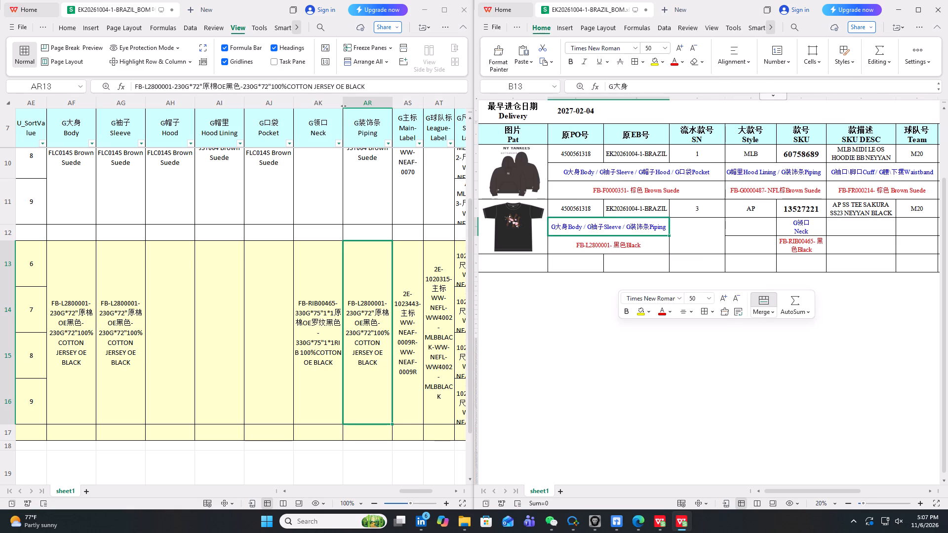
click(616, 247)
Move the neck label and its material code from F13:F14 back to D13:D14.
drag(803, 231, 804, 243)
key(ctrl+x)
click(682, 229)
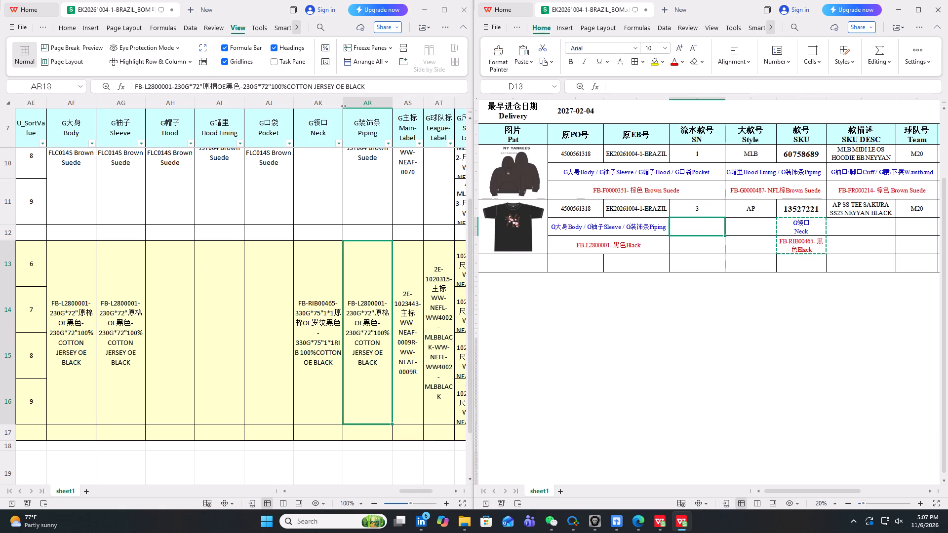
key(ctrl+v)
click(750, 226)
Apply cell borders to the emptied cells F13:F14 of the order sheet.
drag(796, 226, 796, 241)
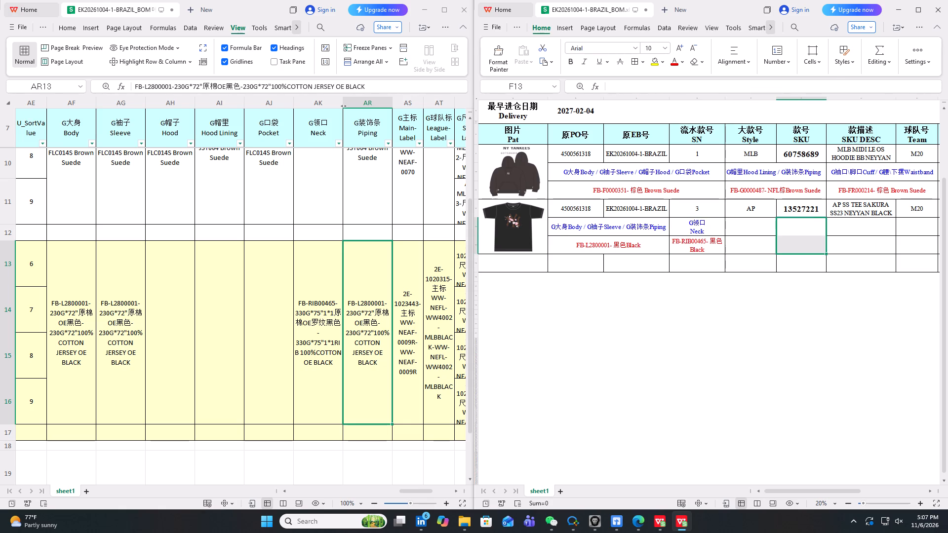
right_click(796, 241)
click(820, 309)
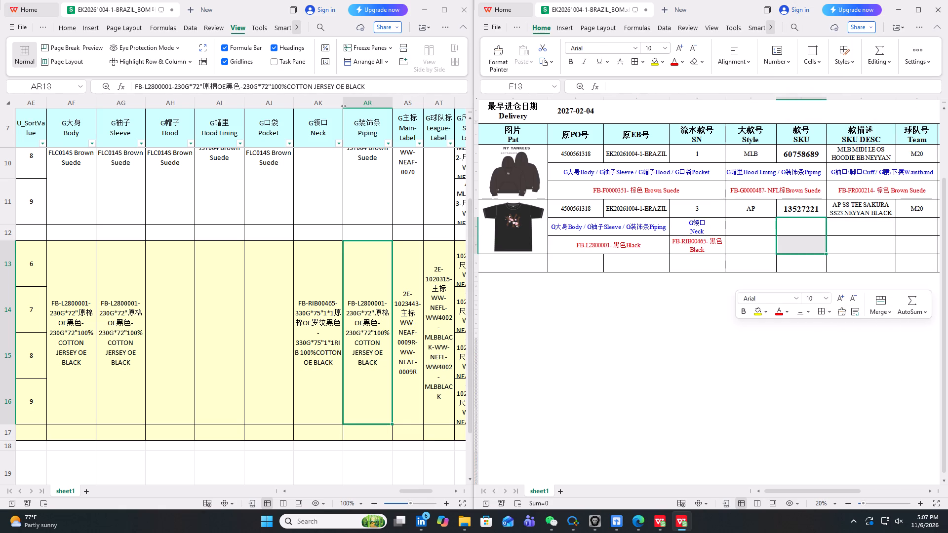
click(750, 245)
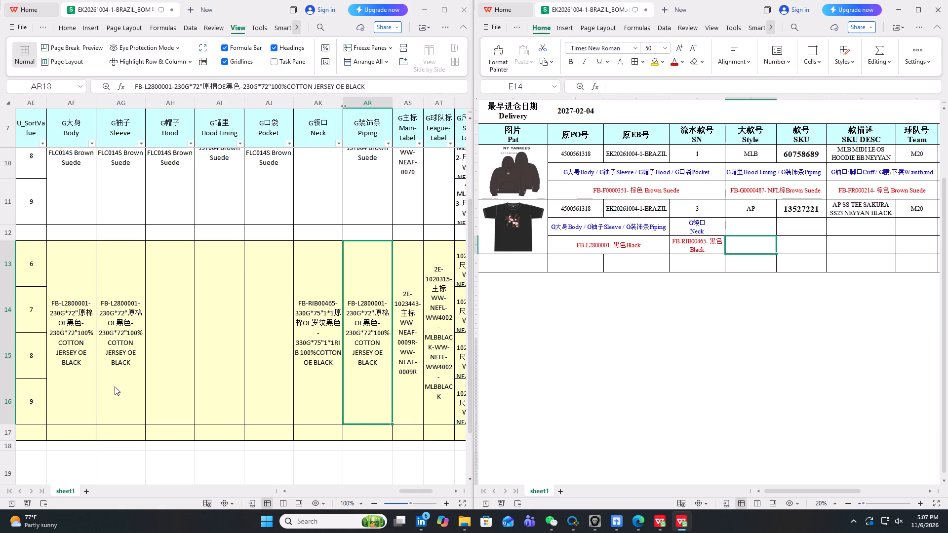
Recheck the T-shirt's body, sleeve and piping fabric entries in the BOM against each other.
click(73, 337)
click(121, 334)
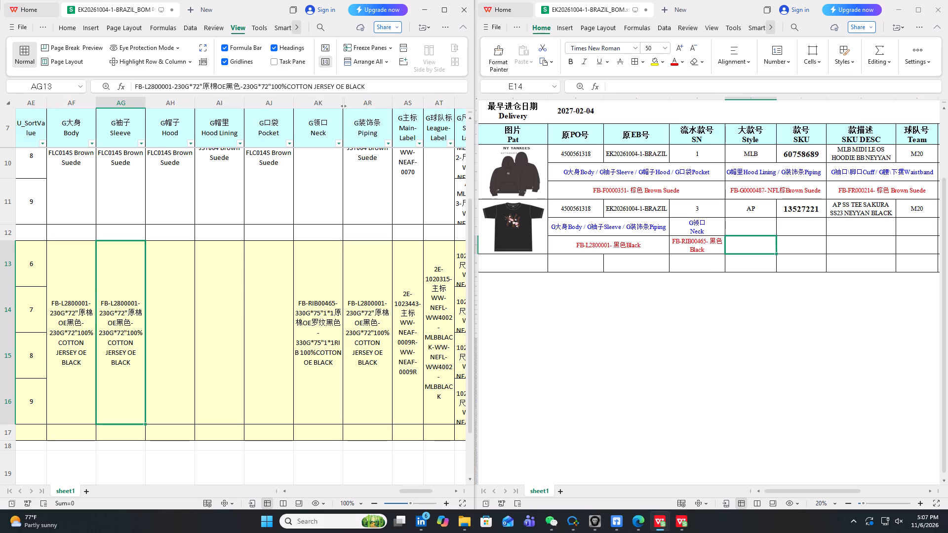
click(373, 344)
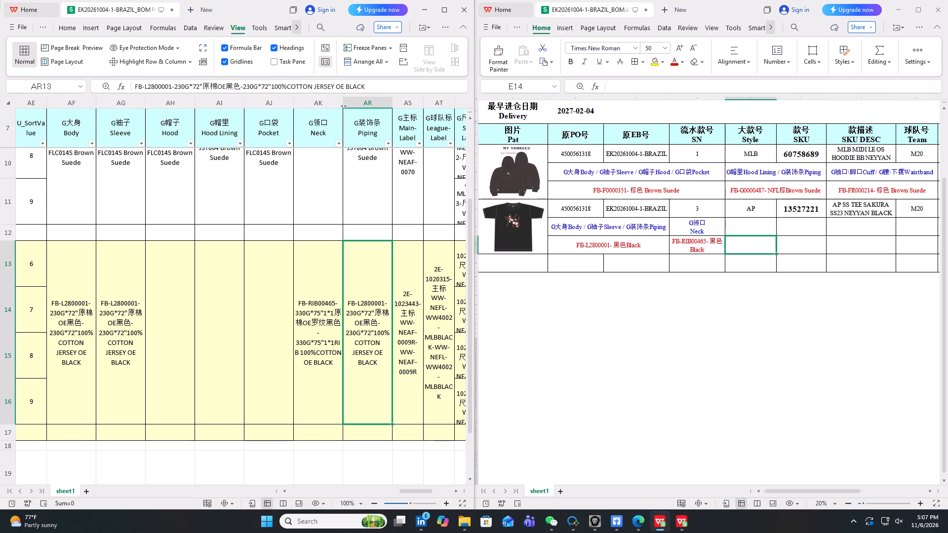
click(79, 296)
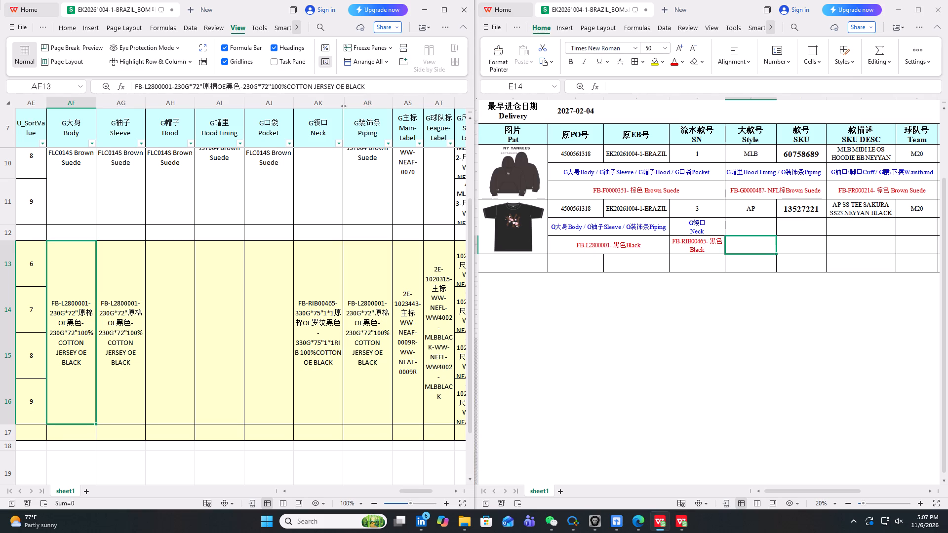
click(117, 298)
click(87, 298)
click(130, 299)
click(371, 318)
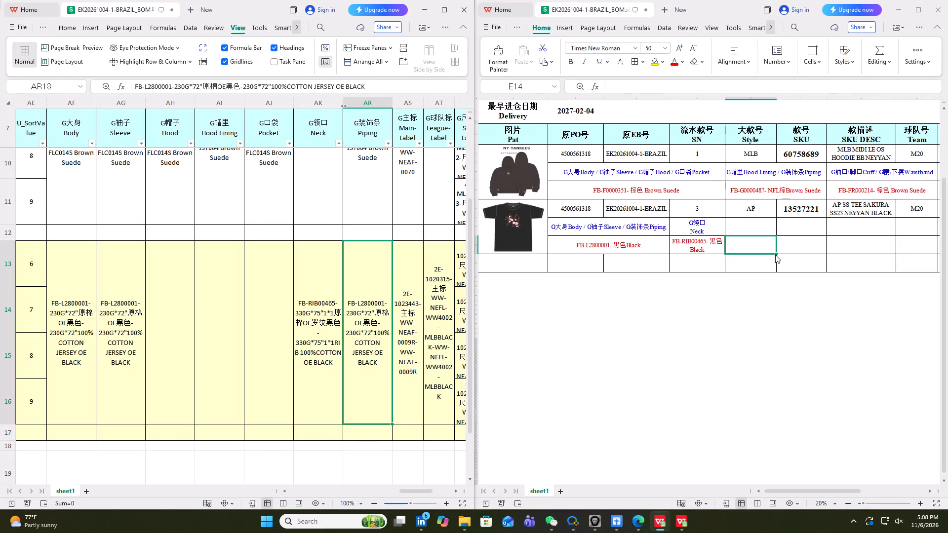
Maximize the order sheet window and review the complete table for both products.
click(760, 217)
scroll(600, 267, up, 8)
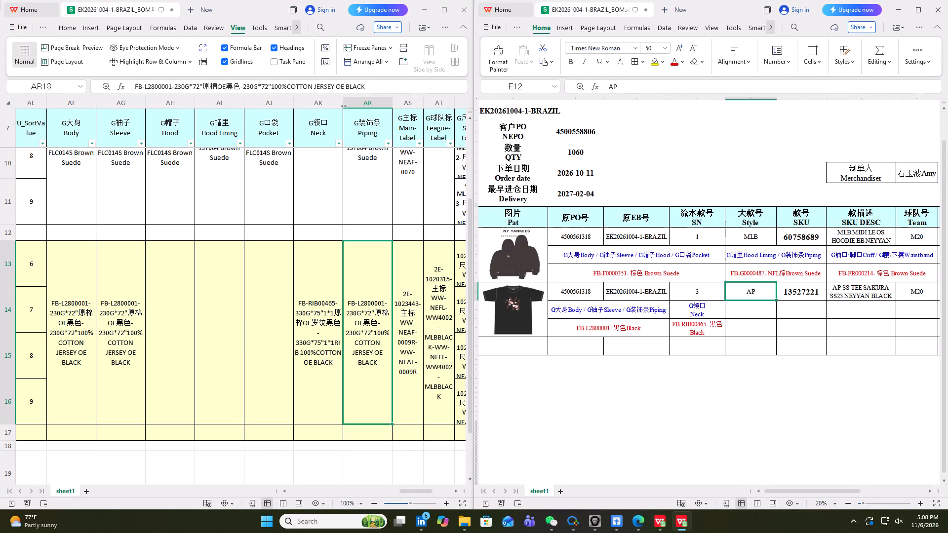
click(921, 10)
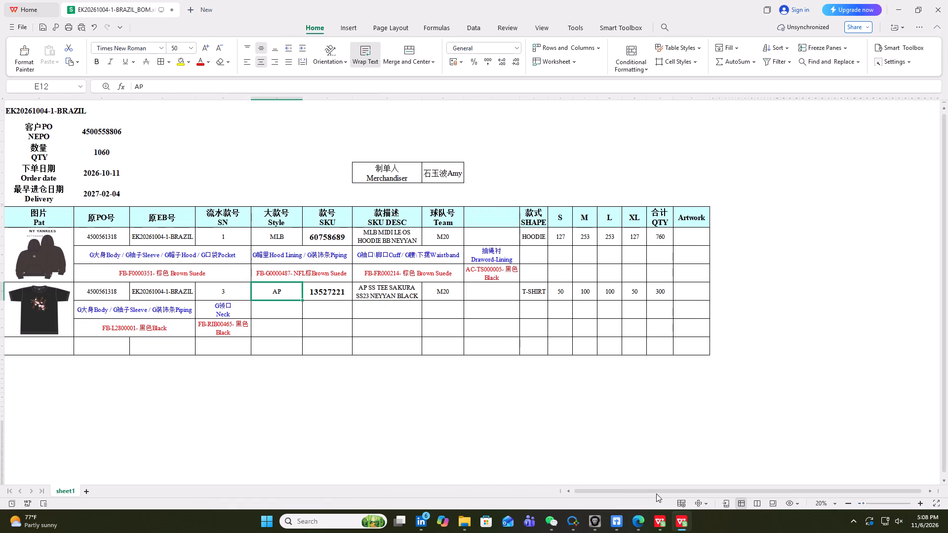
drag(655, 491, 562, 475)
click(560, 274)
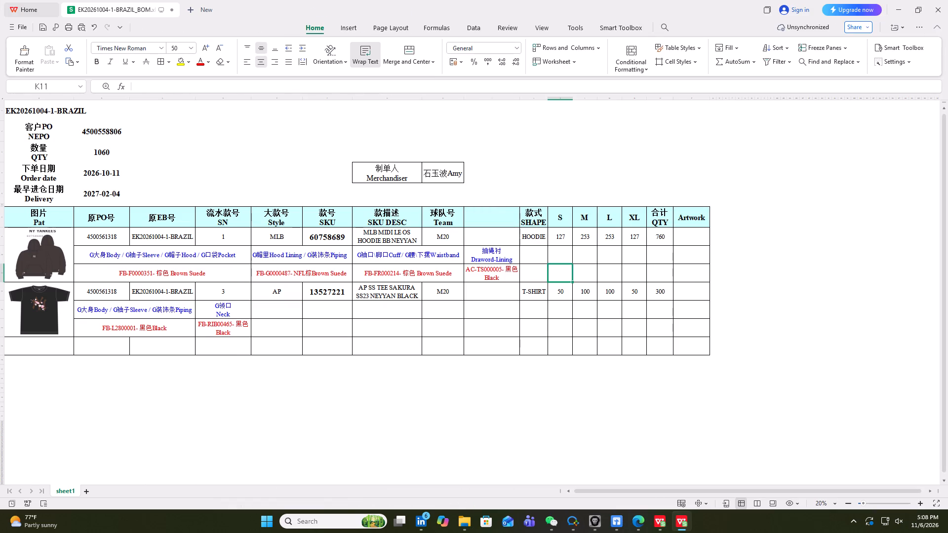
scroll(204, 313, up, 6)
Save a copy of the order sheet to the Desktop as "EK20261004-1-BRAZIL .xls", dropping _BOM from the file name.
right_click(120, 7)
click(240, 22)
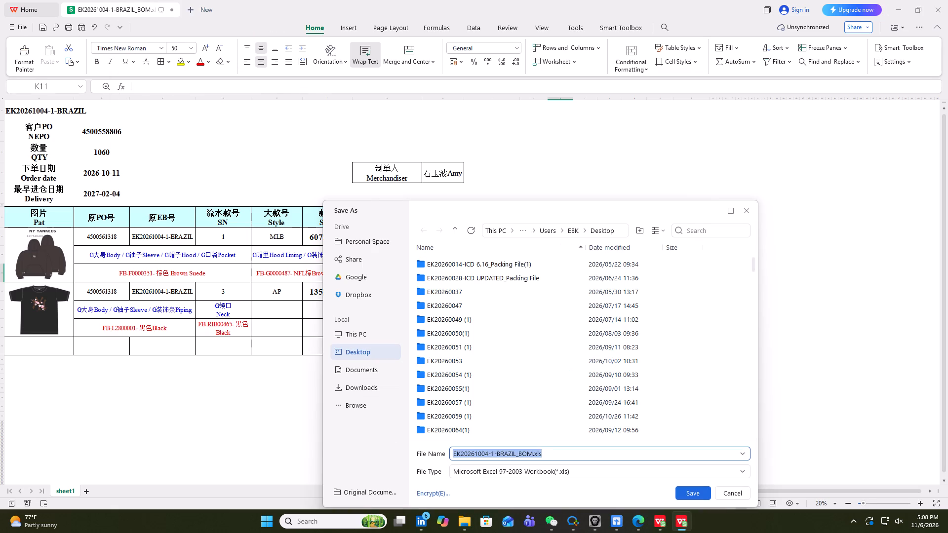
click(532, 454)
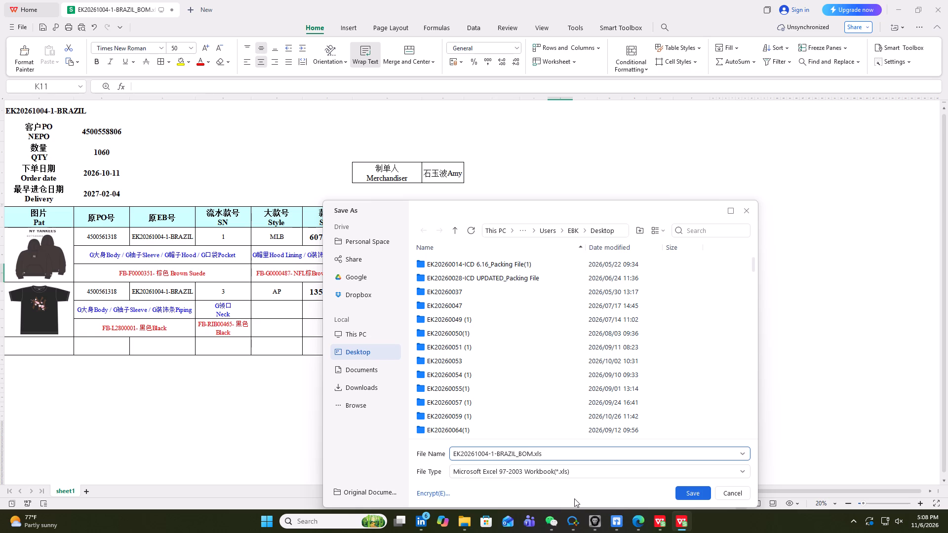
key(BackSpace)
key(BackSpace)
key(BackSpace)
key(BackSpace)
key(space)
click(364, 351)
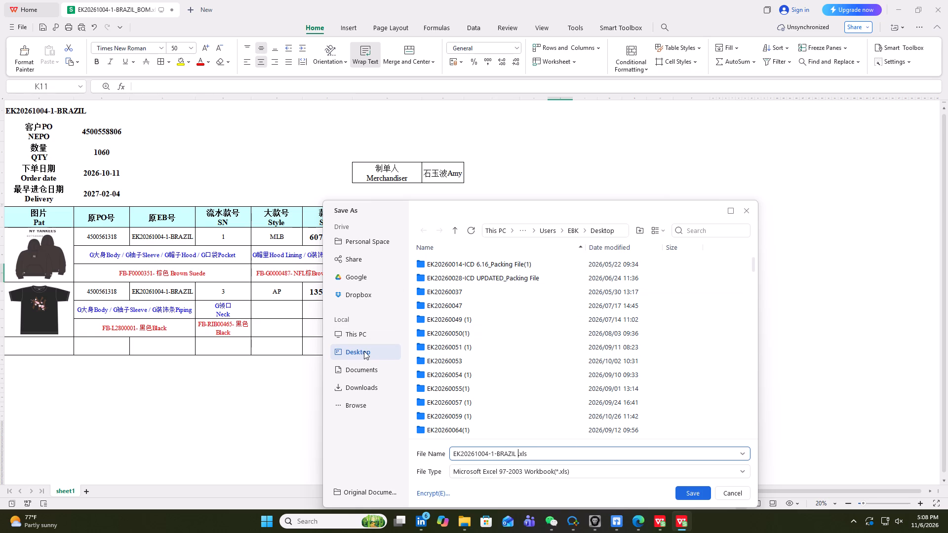
click(364, 351)
click(701, 492)
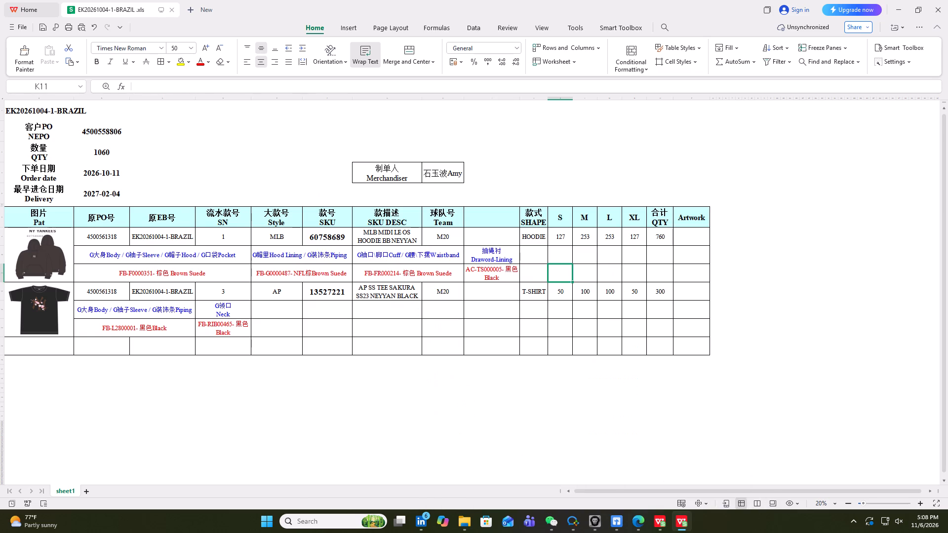
Save and close the renamed order sheet, and minimize the BOM window to reach the desktop.
scroll(159, 139, up, 4)
triple_click(40, 26)
click(40, 26)
click(935, 7)
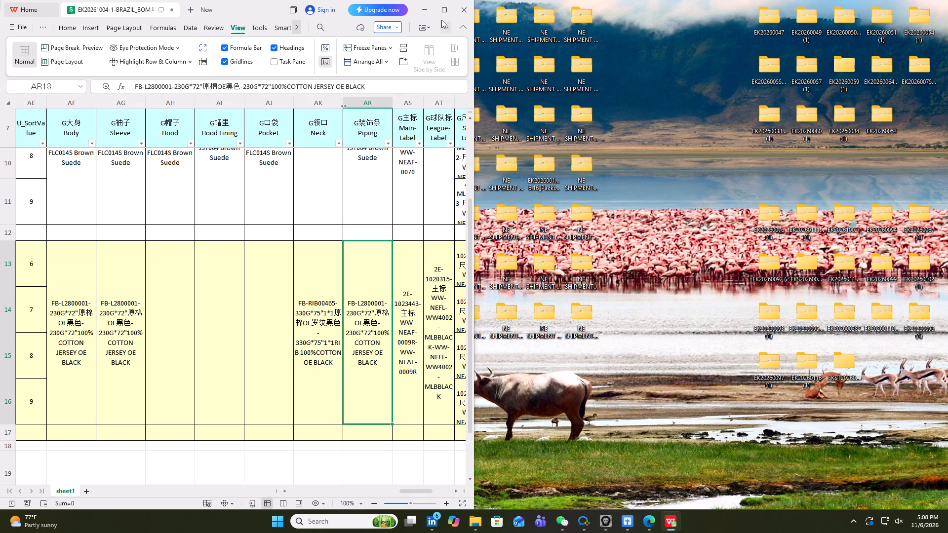
click(424, 9)
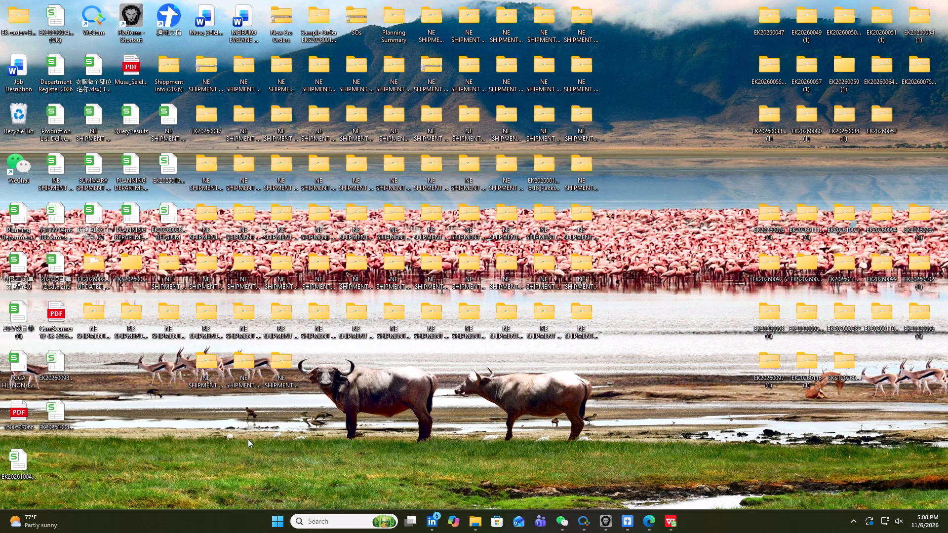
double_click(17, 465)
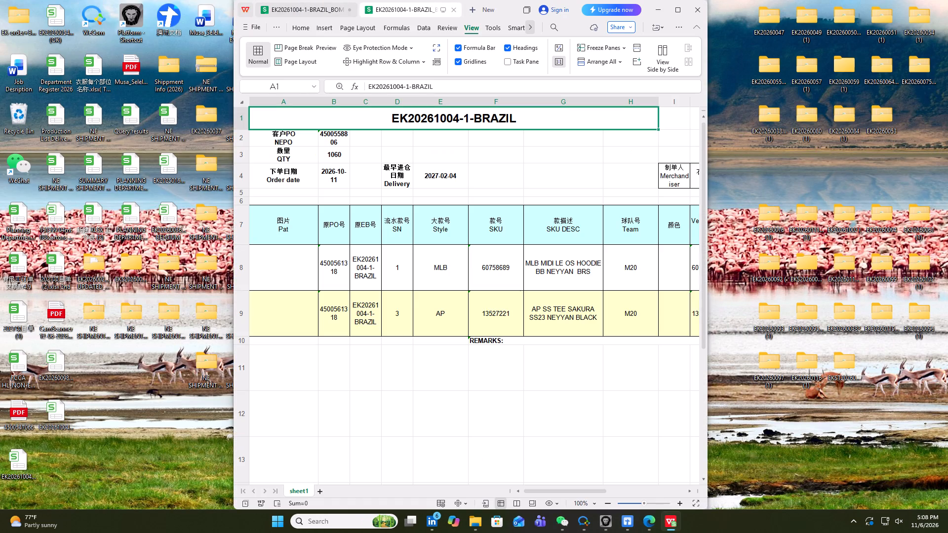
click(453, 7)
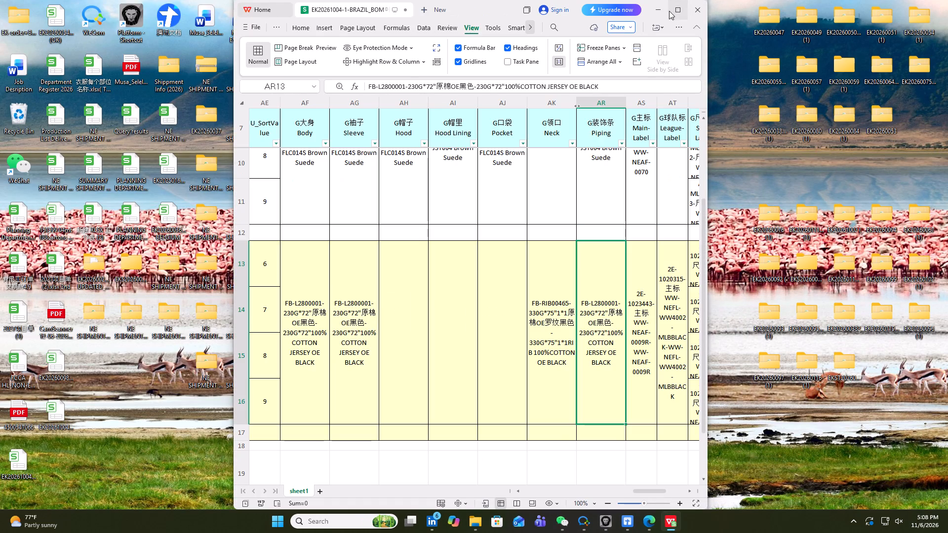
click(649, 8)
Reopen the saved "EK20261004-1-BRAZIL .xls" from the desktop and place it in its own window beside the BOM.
click(40, 426)
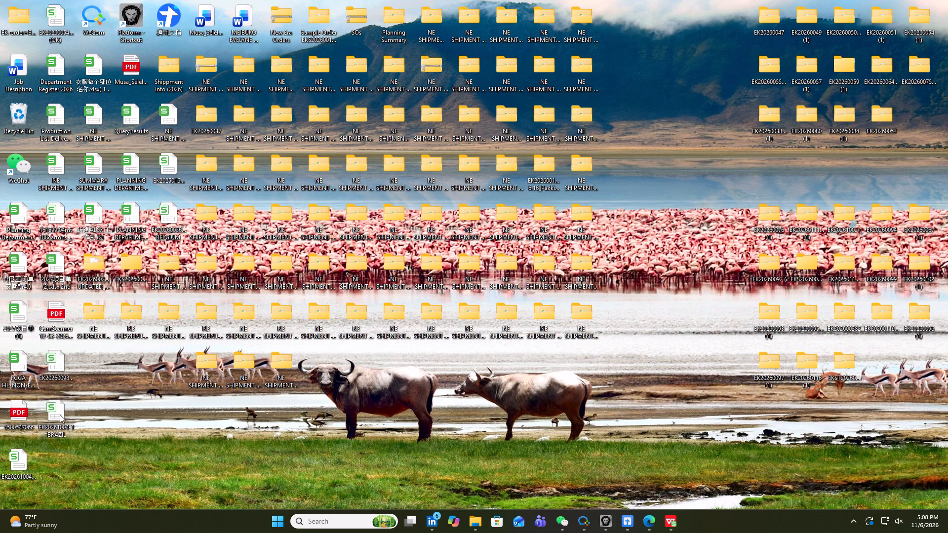
double_click(59, 414)
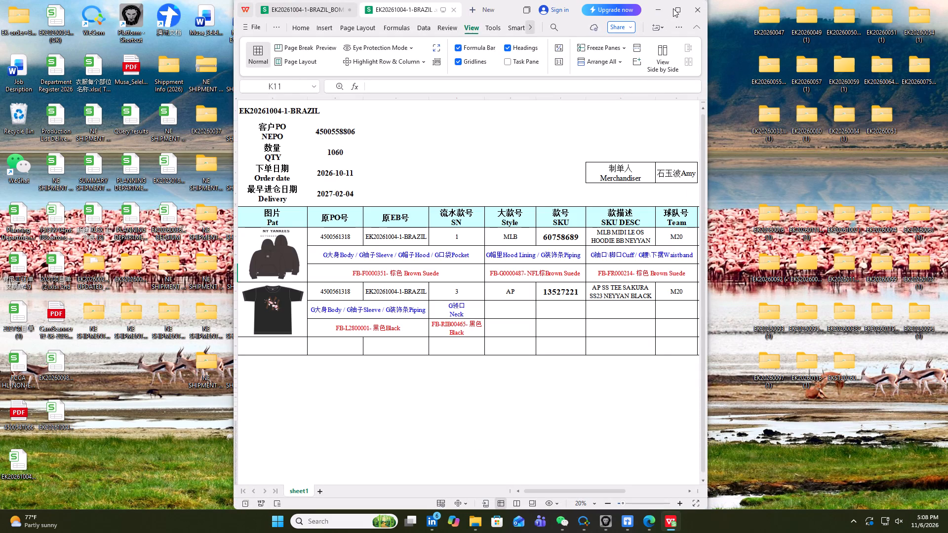
click(609, 77)
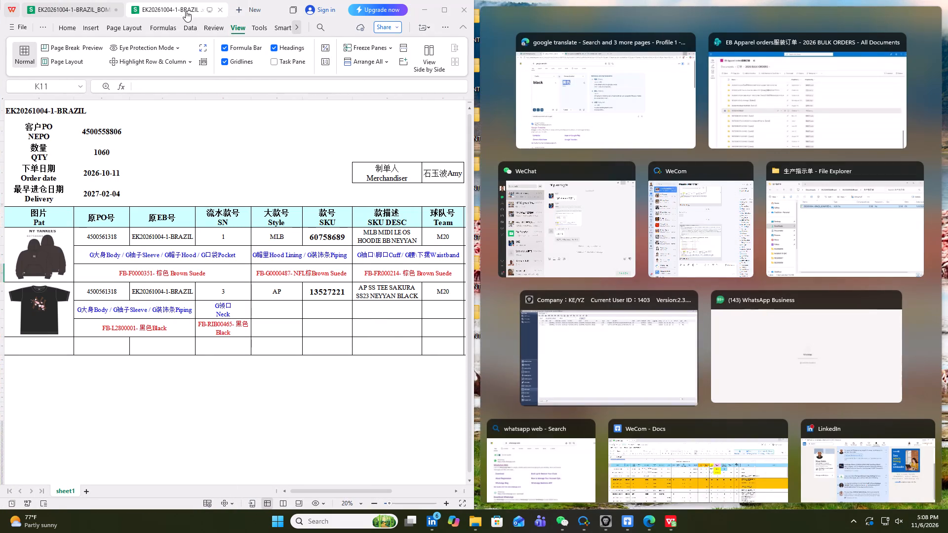
drag(182, 6, 552, 53)
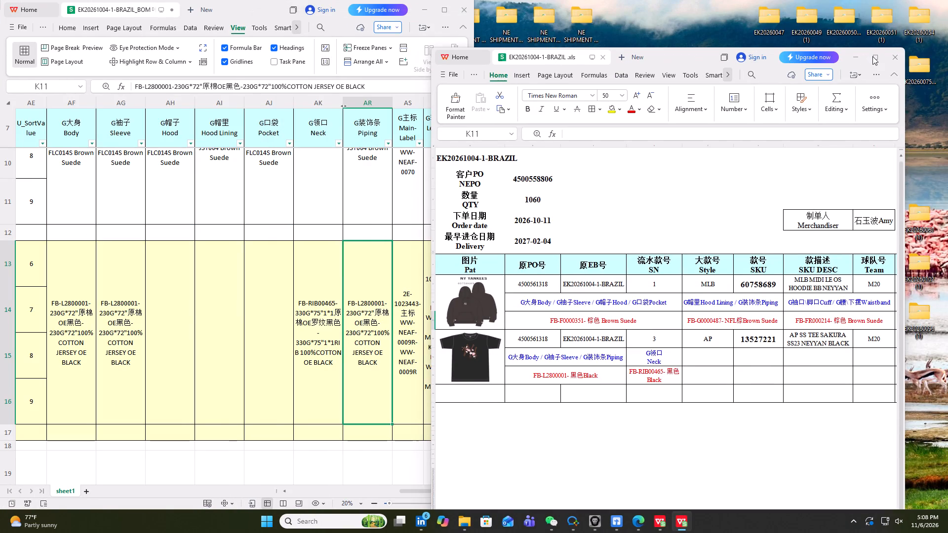
click(827, 123)
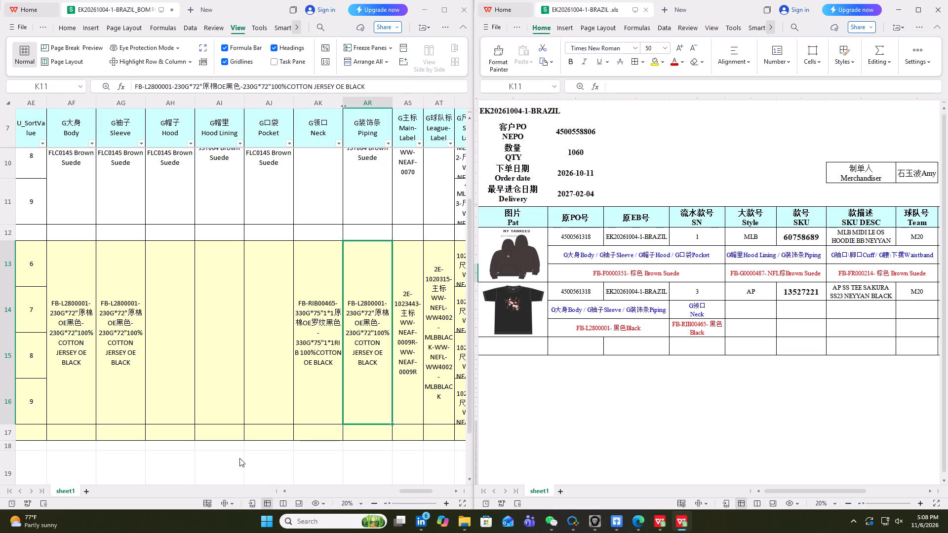
Check the BOM's opening columns, from picture to style, for both products against the saved order sheet.
drag(415, 489, 333, 475)
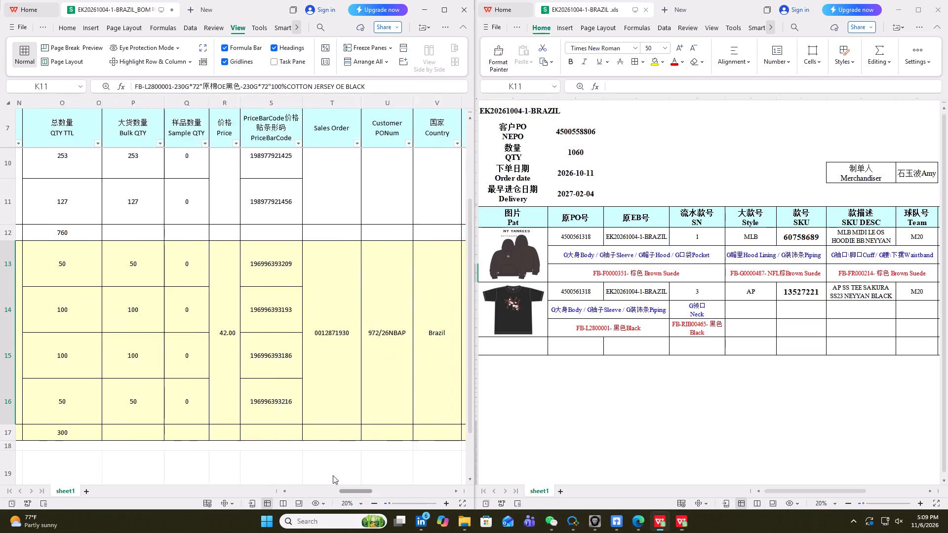
drag(333, 475, 274, 414)
scroll(249, 357, up, 12)
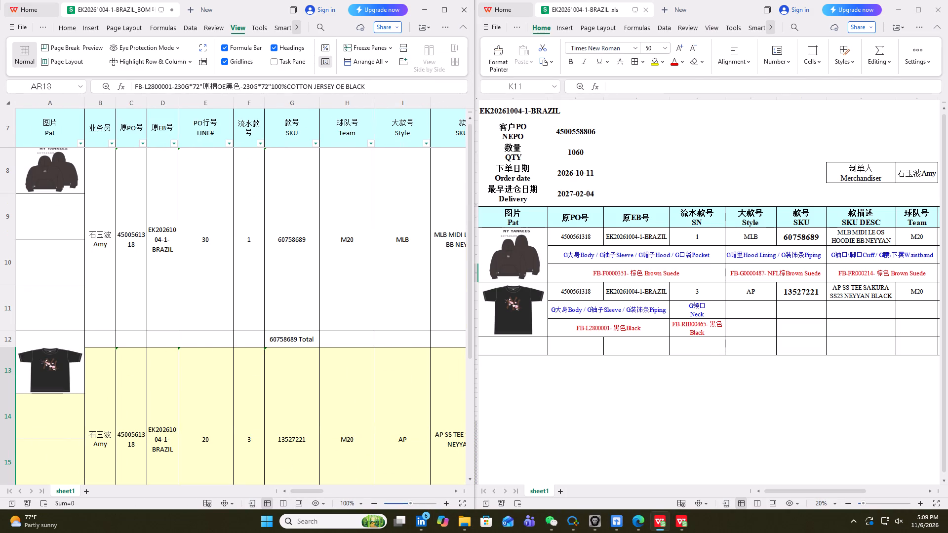